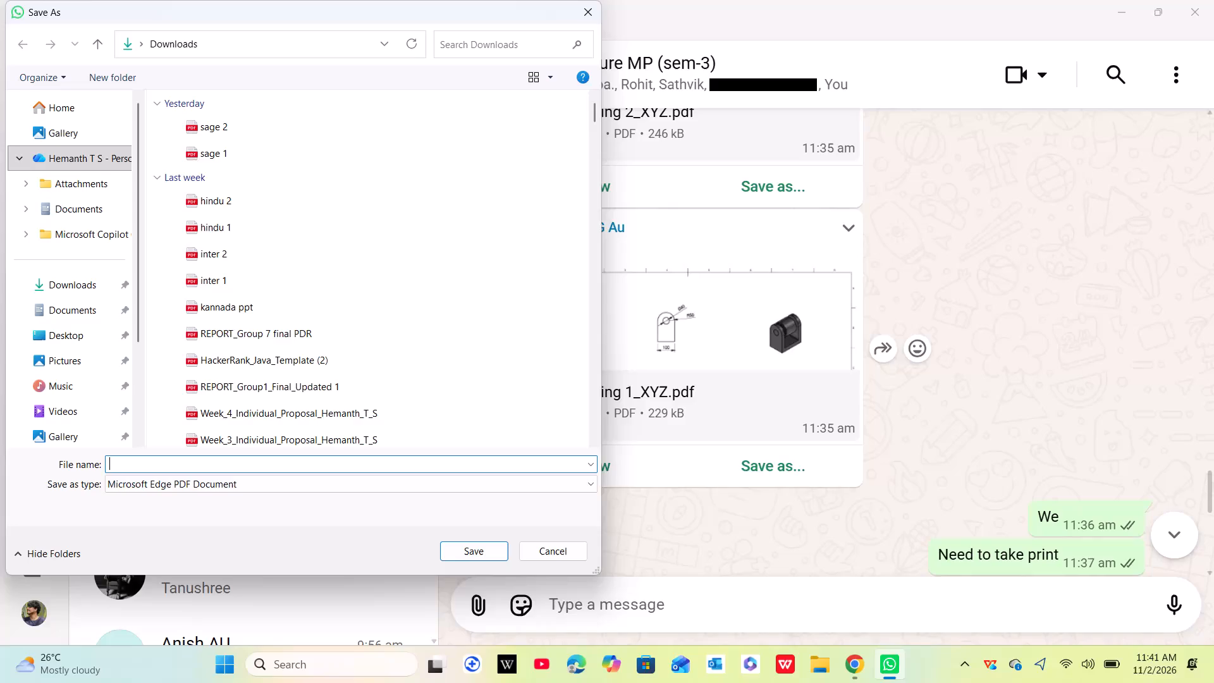
Name the chat's PDF attachment PDR 1 for saving in the Downloads folder.
{"action": "type", "text": "PDR 1"}
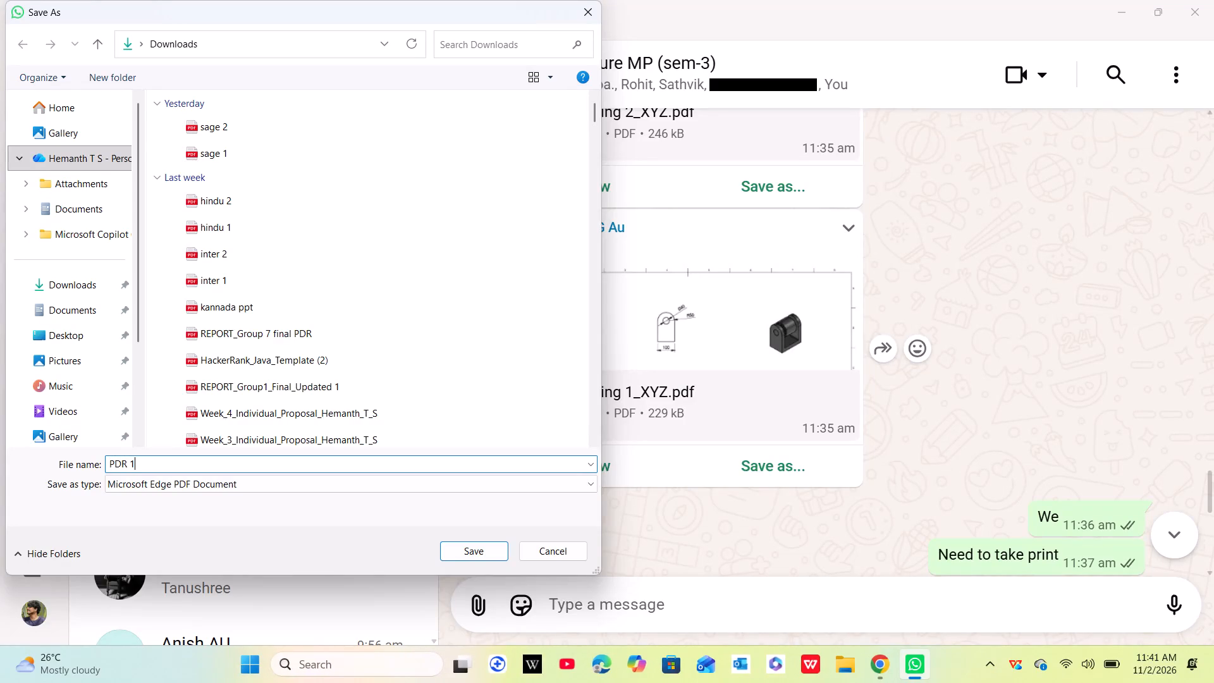
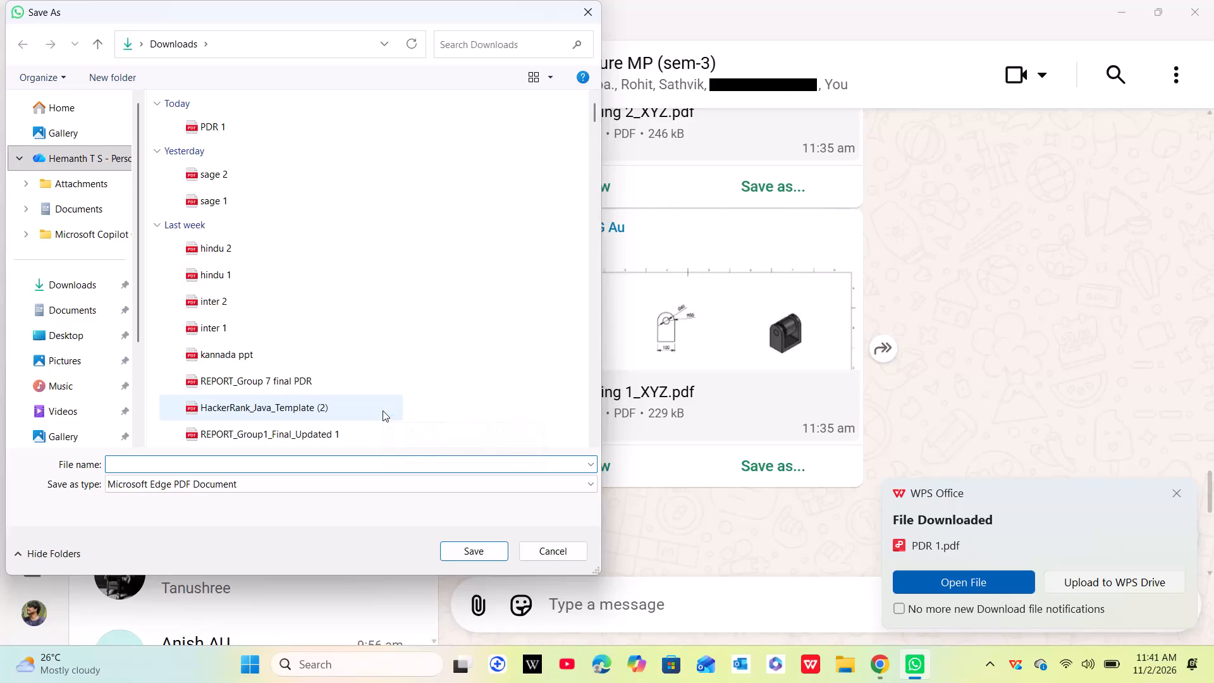
Name the second PDF drawing from the chat PDR 2 for saving in the Downloads folder.
{"action": "type", "text": "PDR 2"}
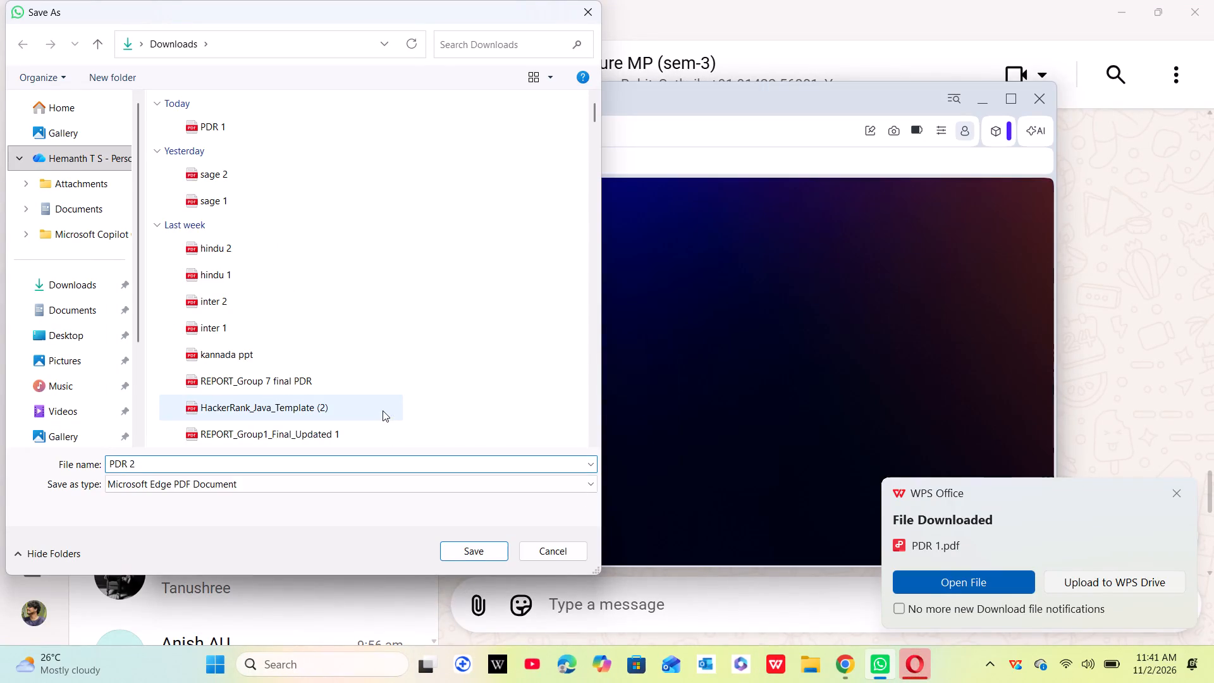
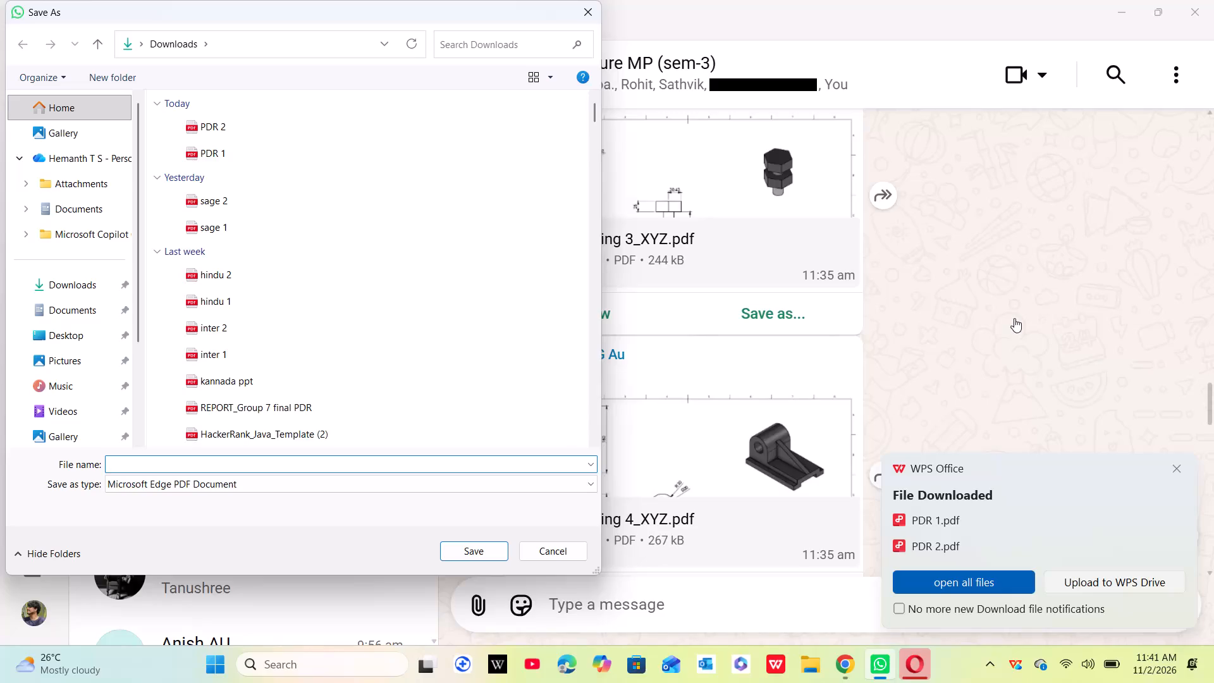
Name the PDF drawing from the chat PDR 4 for saving in the Downloads folder.
{"action": "type", "text": "PDR 4"}
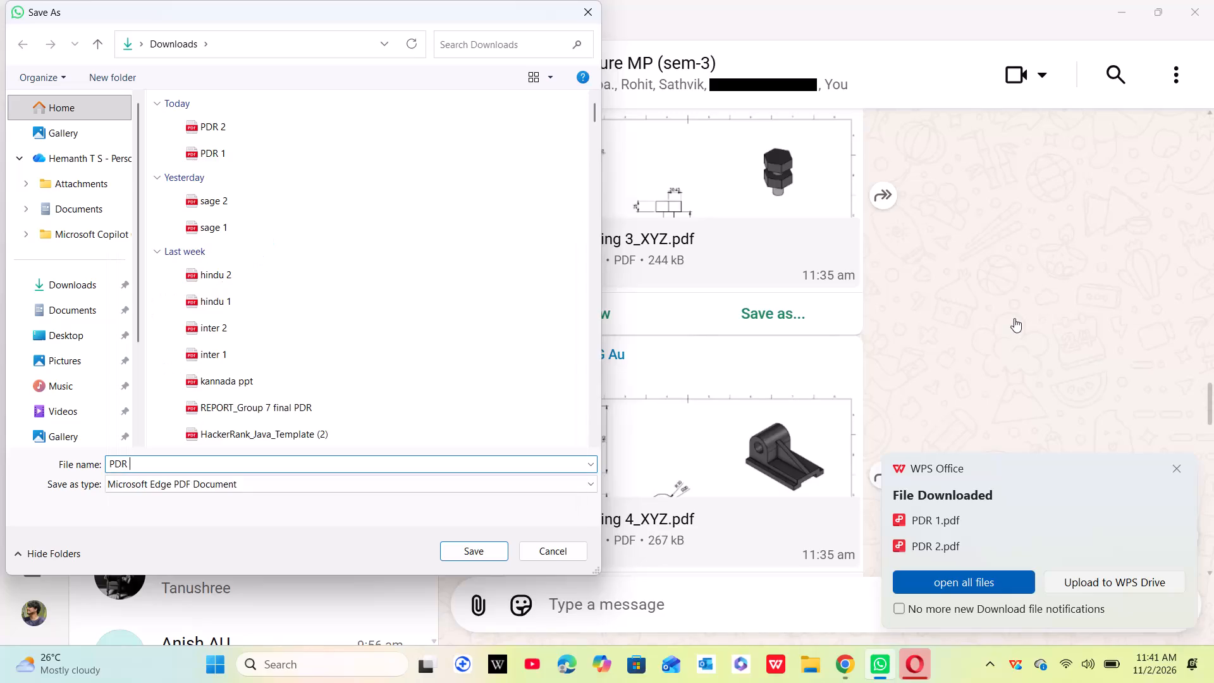
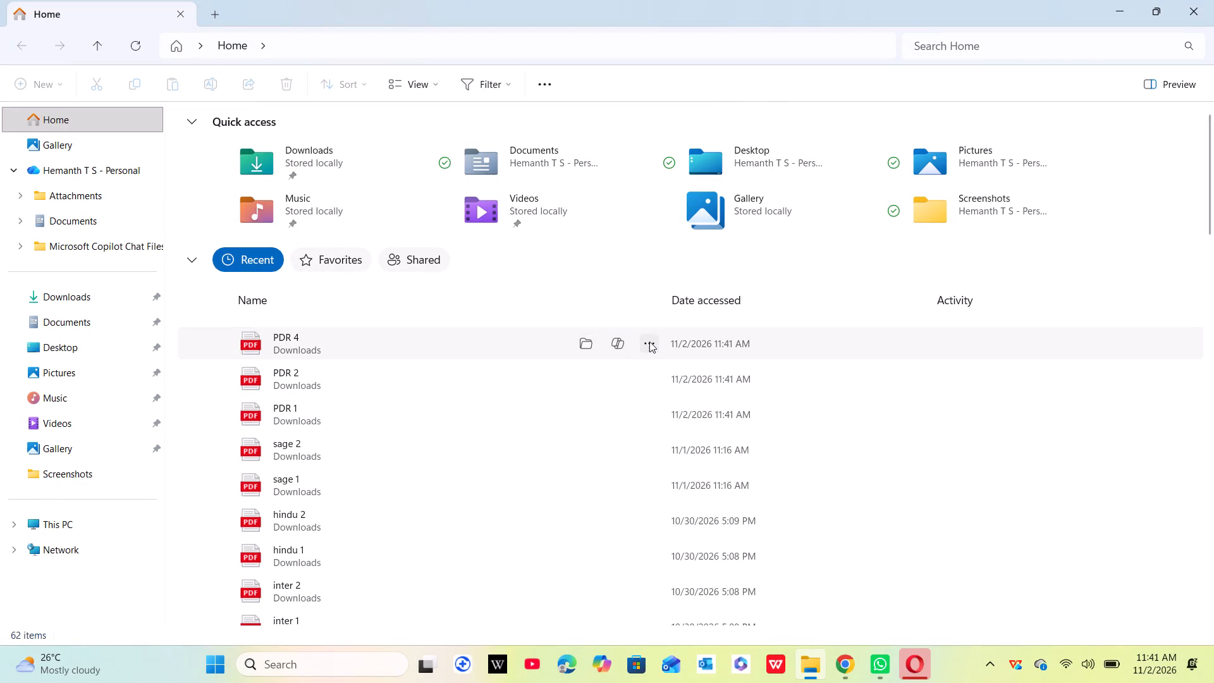
Remove the PDR 4 PDF from the list of recent files on the Home page.
{"action": "left_click", "coordinate": [651, 341]}
{"action": "left_click", "coordinate": [651, 341]}
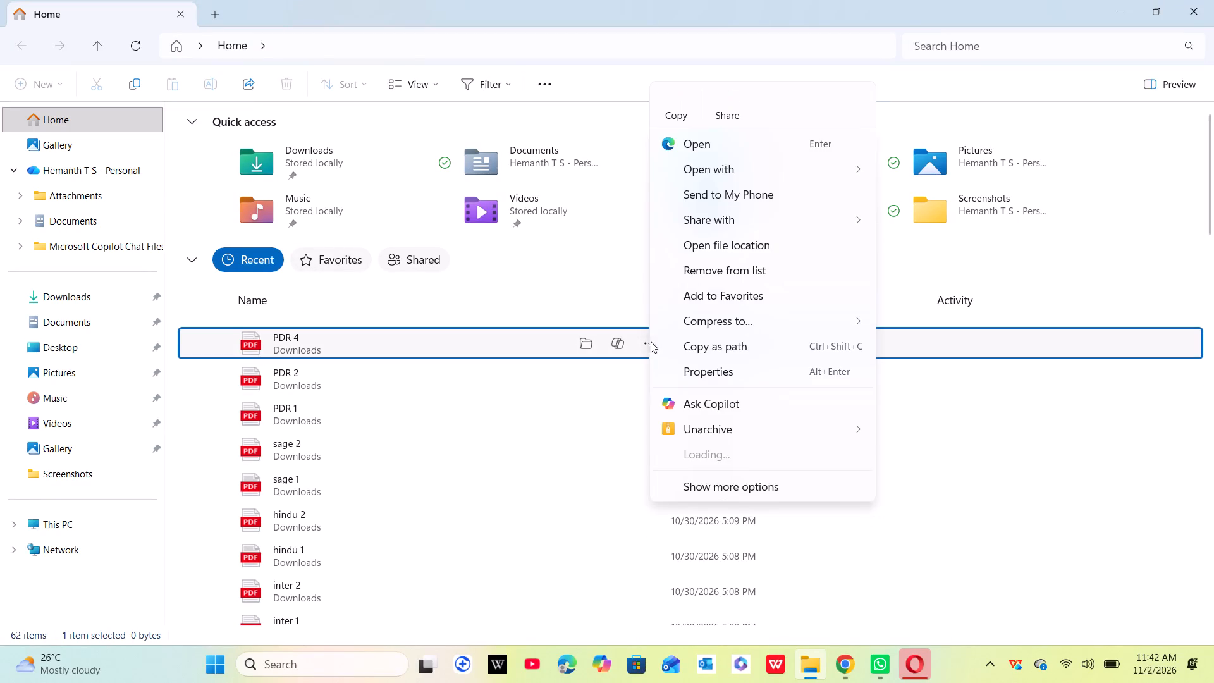
{"action": "left_click", "coordinate": [713, 279]}
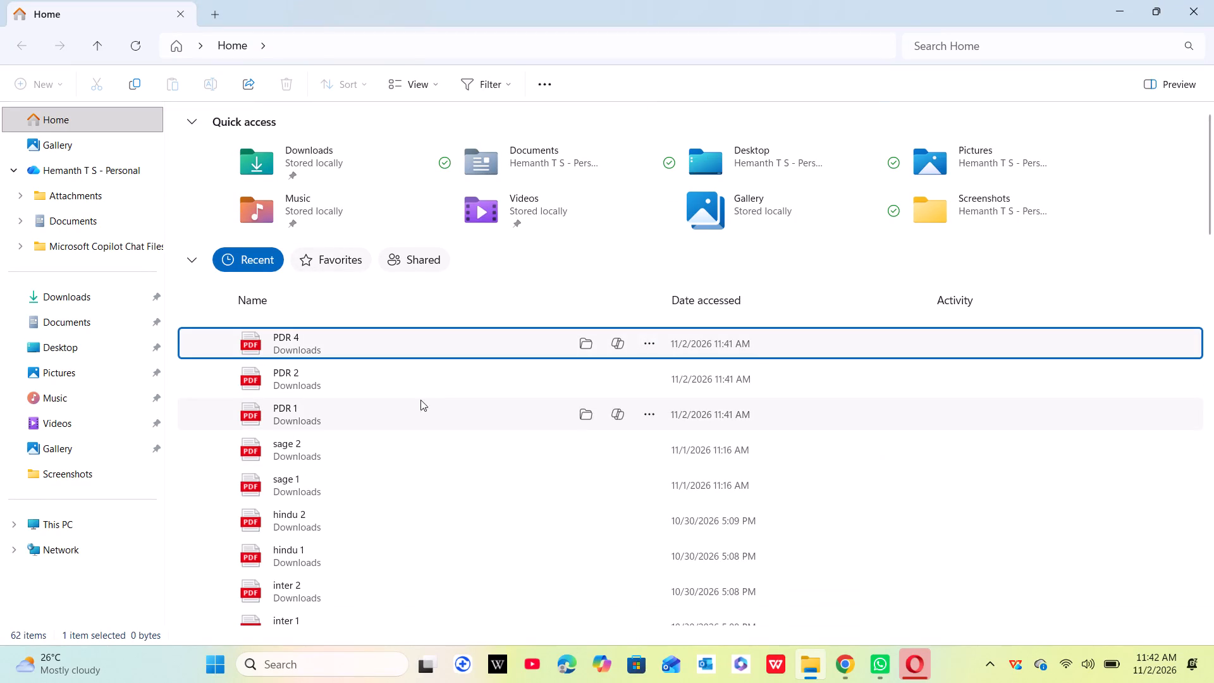
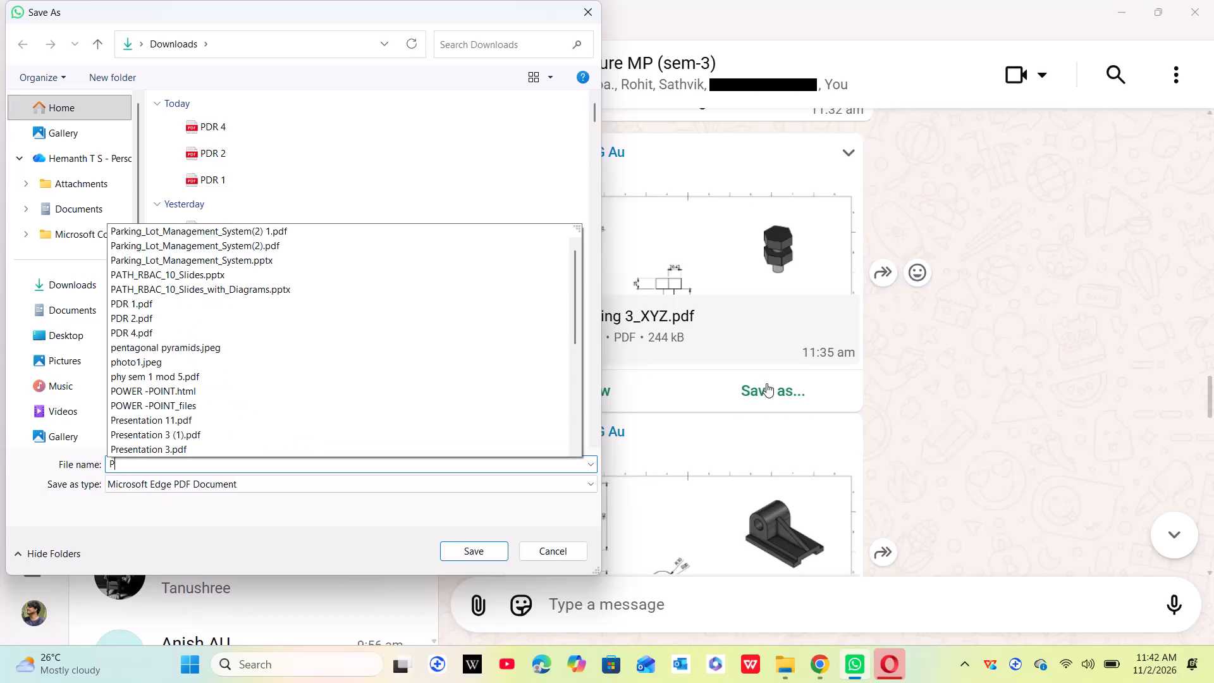
Name the 3_XYZ PDF drawing from the group chat PDR 3 for saving in Downloads.
{"action": "type", "text": "DR 3"}
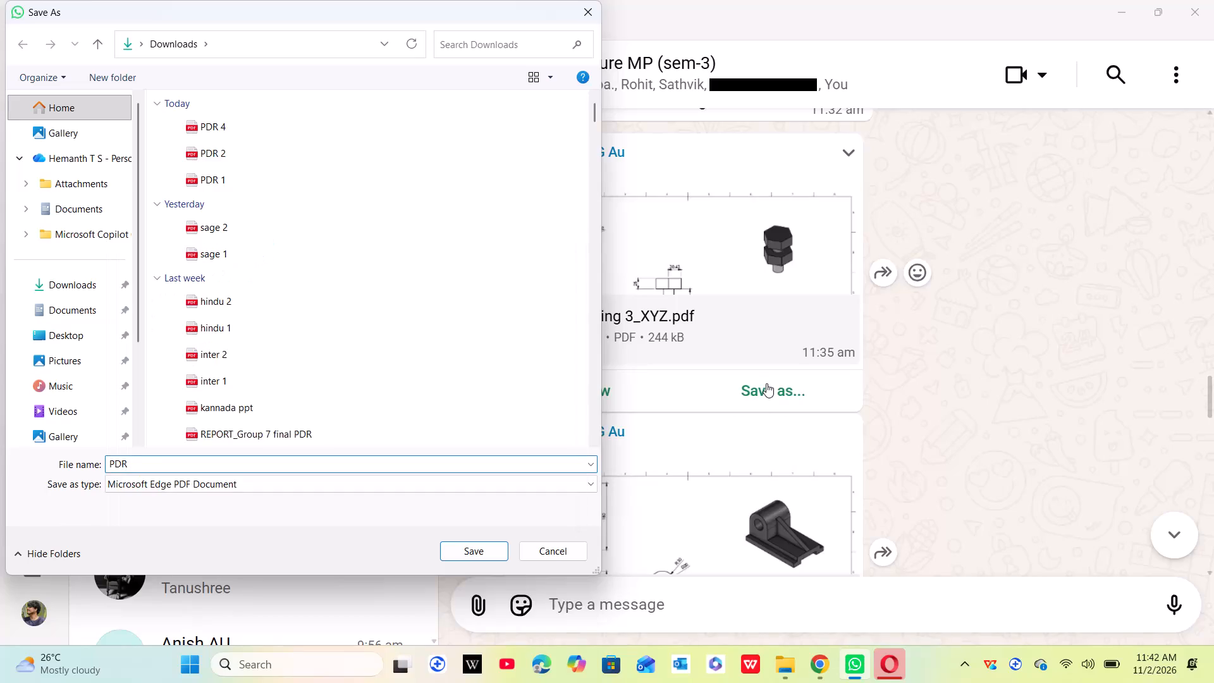
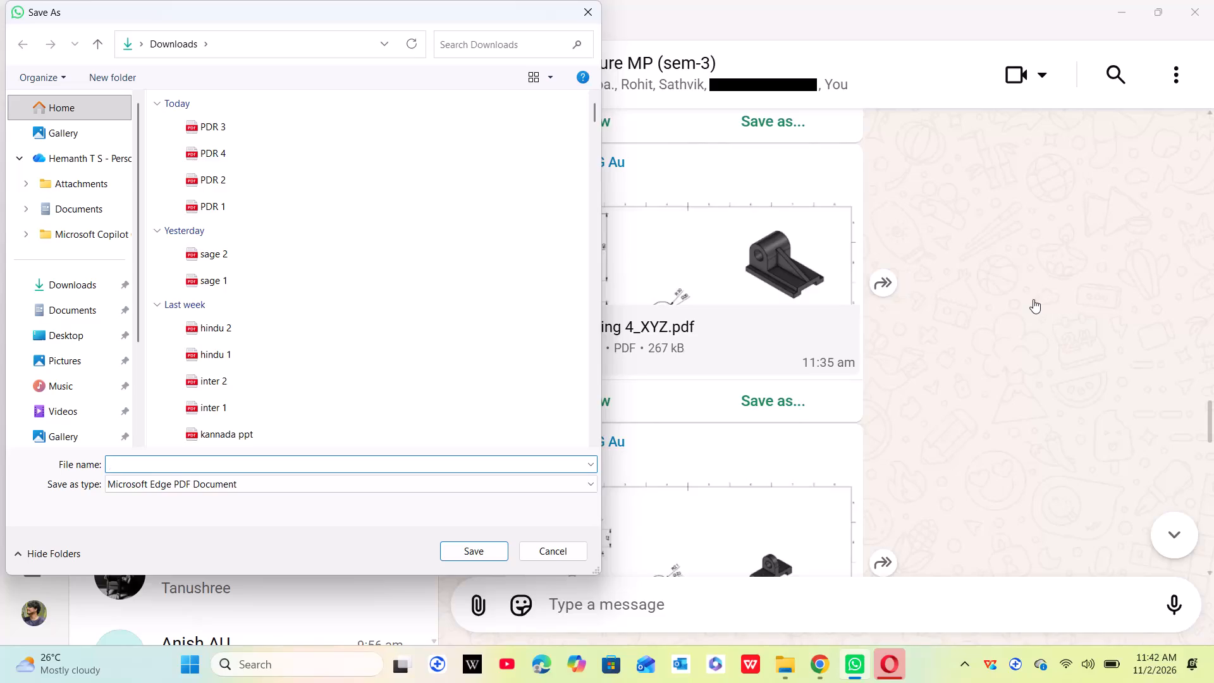
Save the 4_XYZ PDF drawing from the group chat as PDR 4 in the Downloads folder.
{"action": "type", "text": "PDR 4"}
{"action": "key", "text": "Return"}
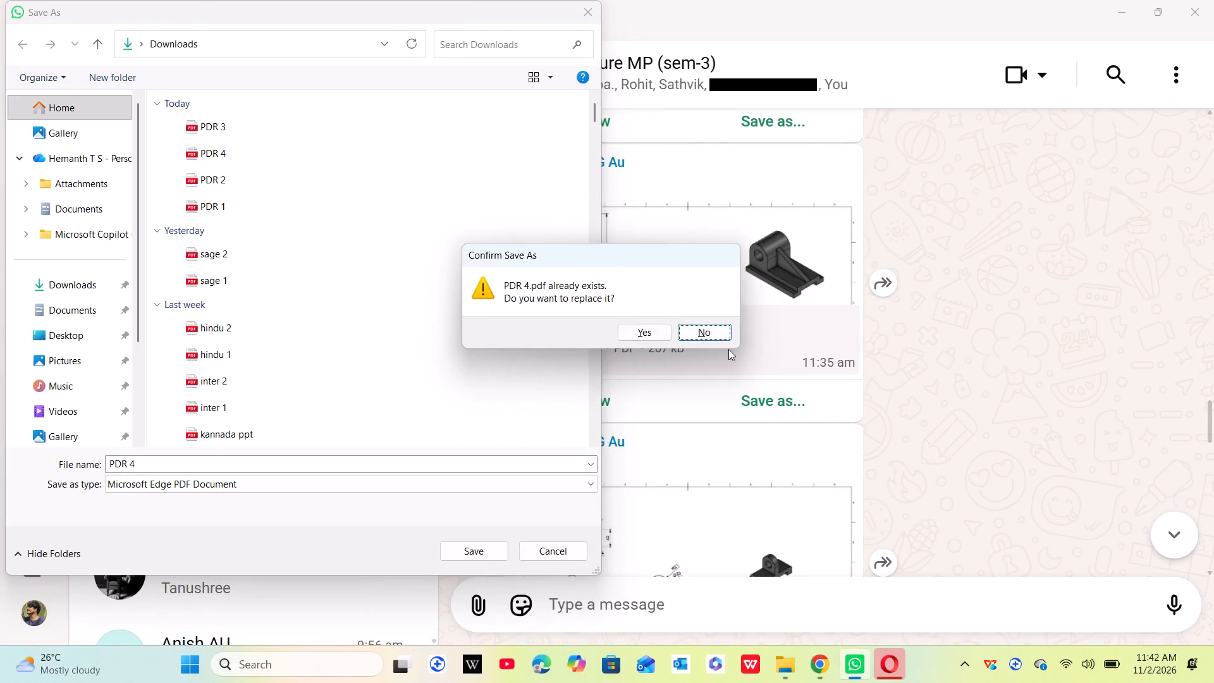
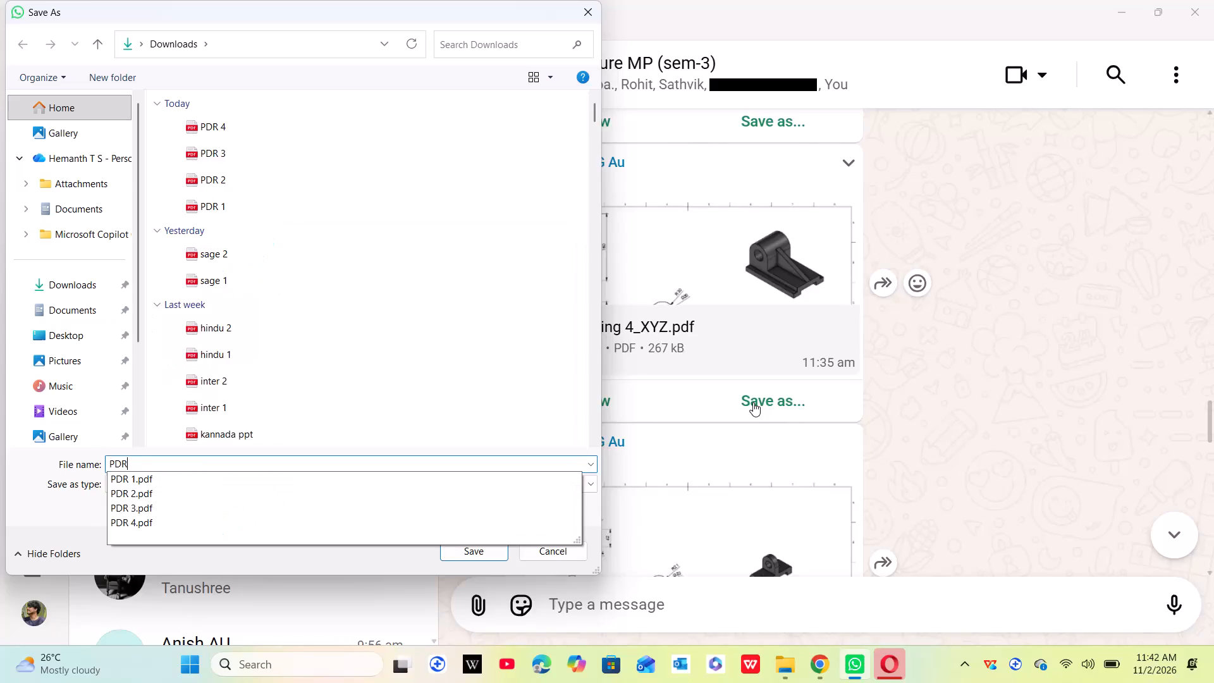
Name the 4_XYZ PDF drawing from the group chat PDR 4.1 for saving in the Downloads folder.
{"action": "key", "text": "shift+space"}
{"action": "key", "text": "shift+dollar"}
{"action": "key", "text": "shift+BackSpace"}
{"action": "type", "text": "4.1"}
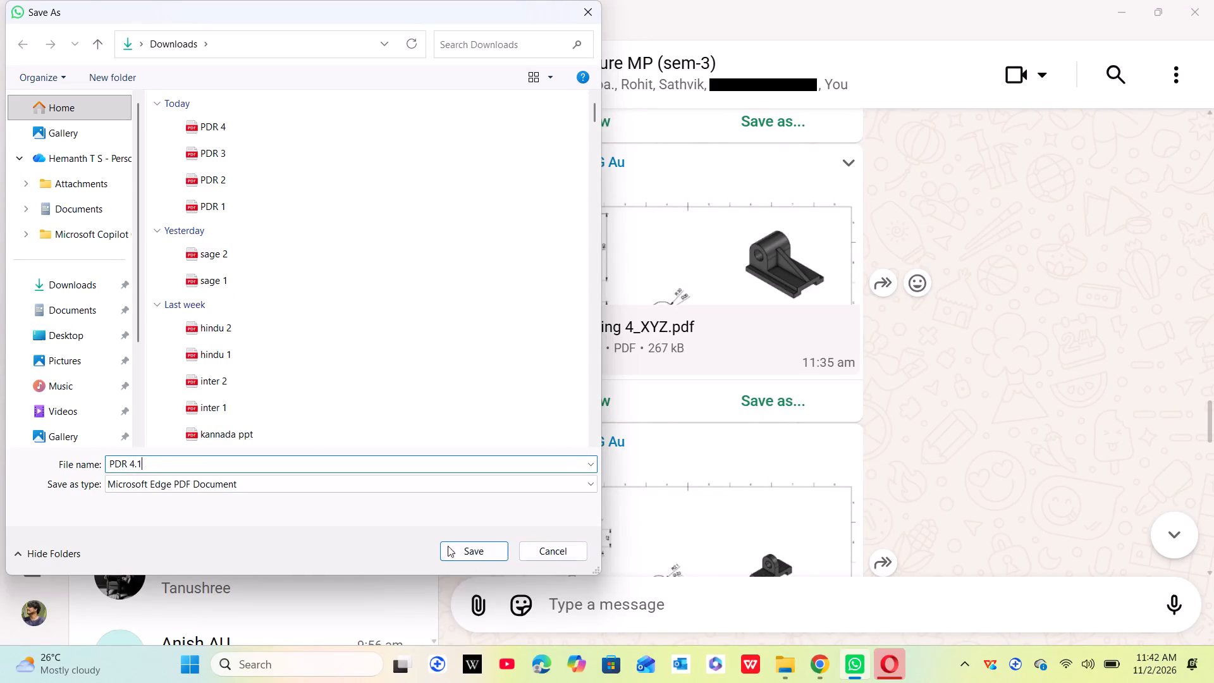
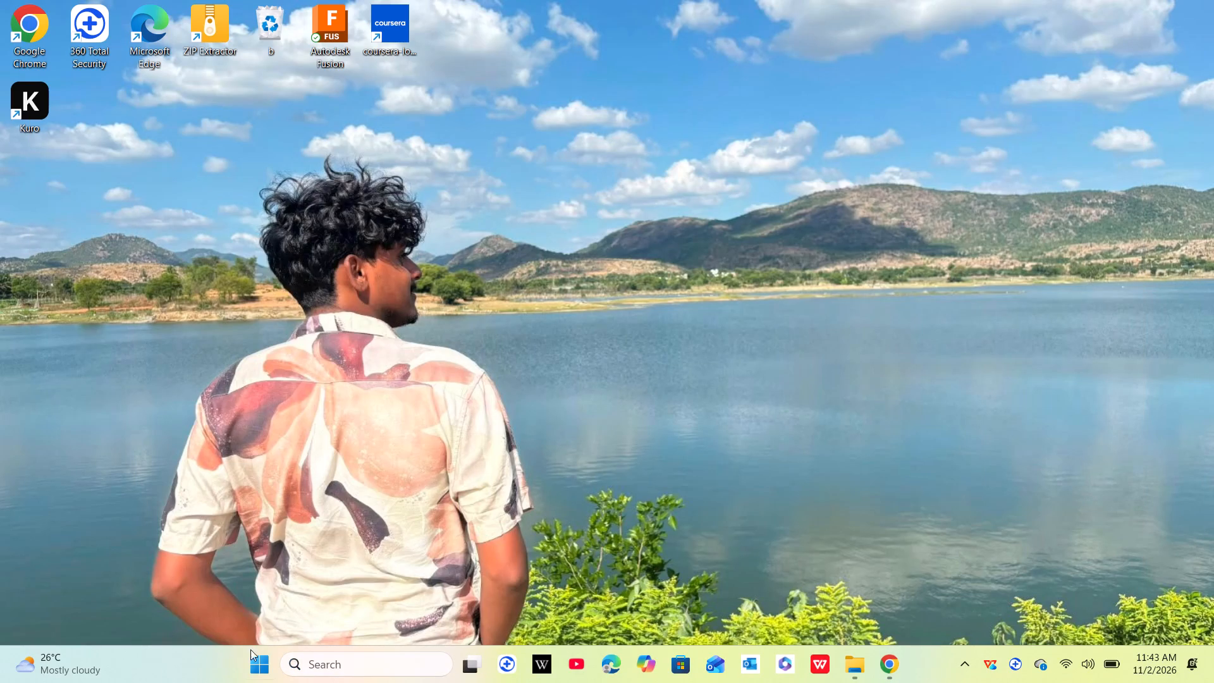
Open the Windows Start screen and bring the categorized list of all installed apps into view.
{"action": "left_click", "coordinate": [255, 655]}
{"action": "scroll", "coordinate": [646, 455], "scroll_direction": "down", "scroll_amount": 1}
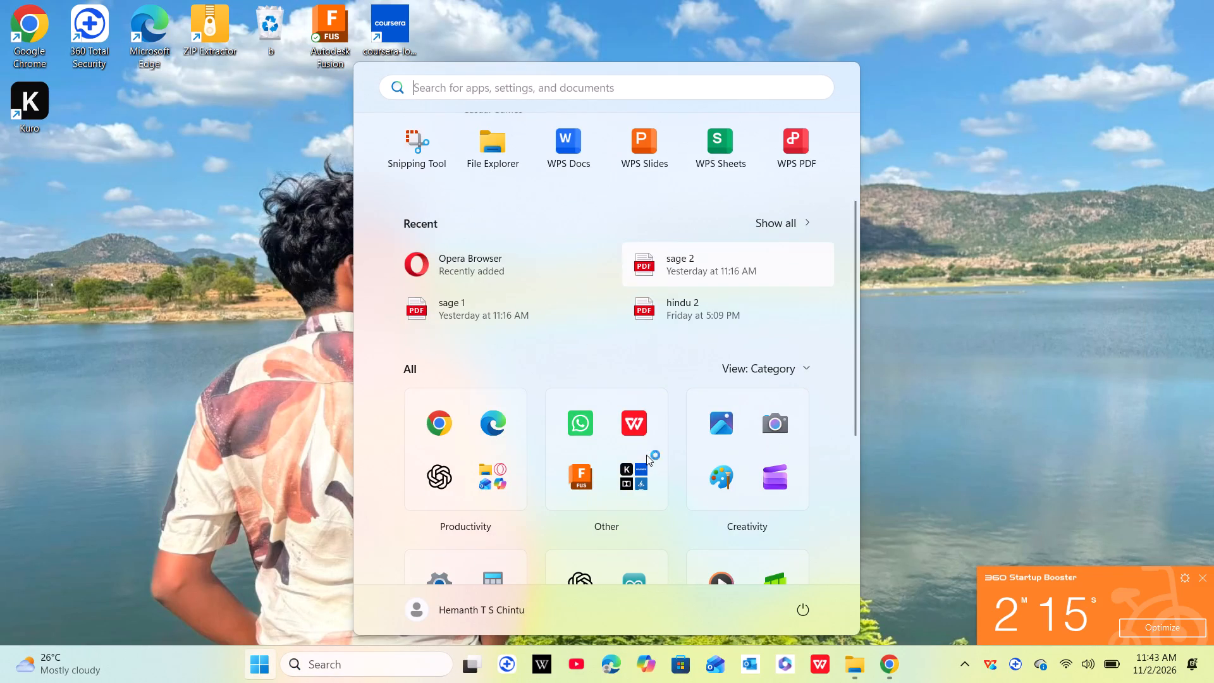
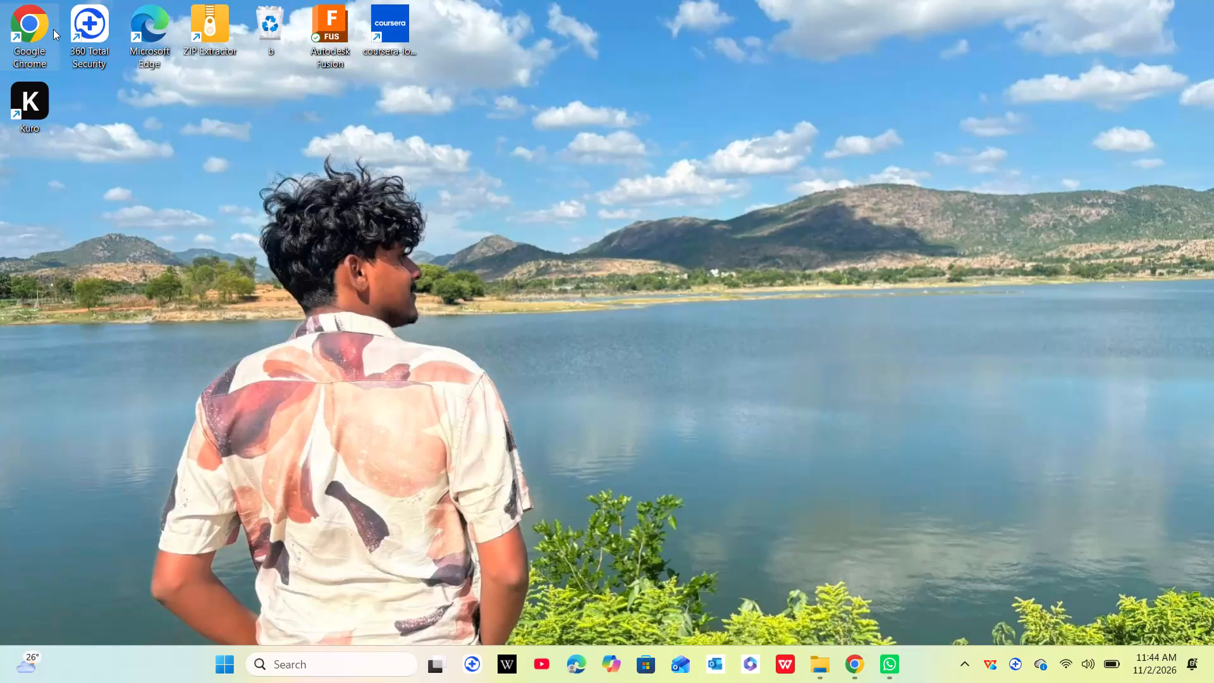
Search Google in Chrome for convert pdf to word and open iLovePDF's PDF to Word converter.
{"action": "double_click", "coordinate": [53, 29]}
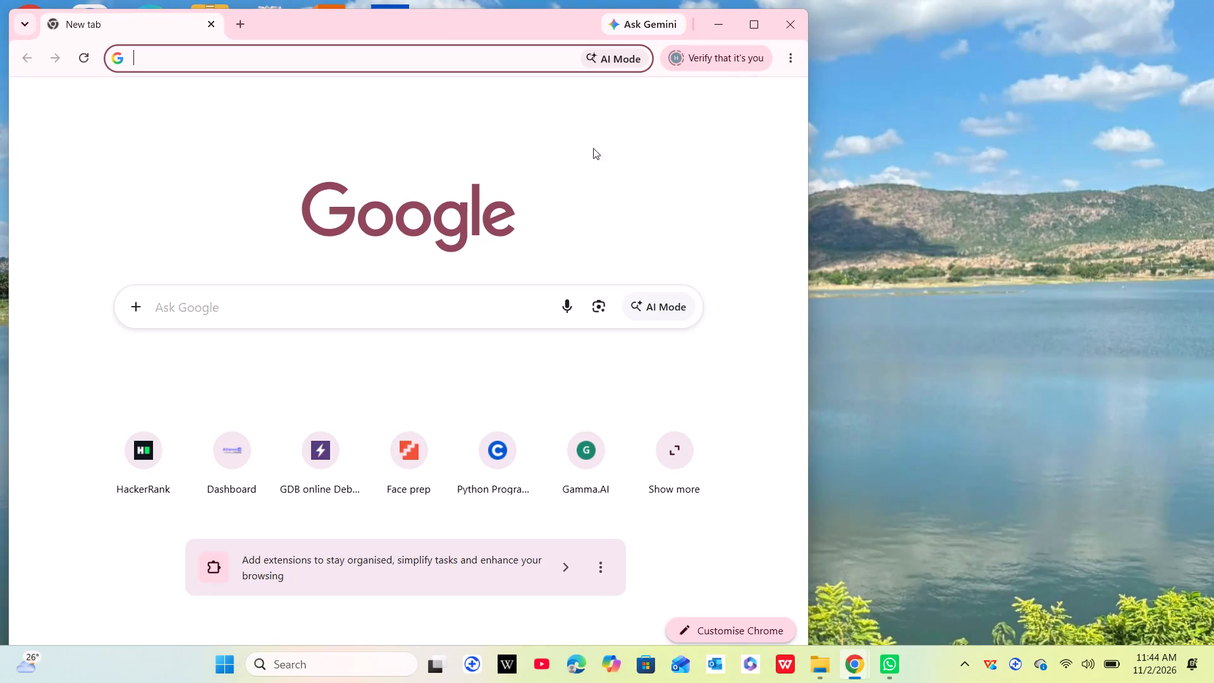
{"action": "left_click", "coordinate": [763, 27]}
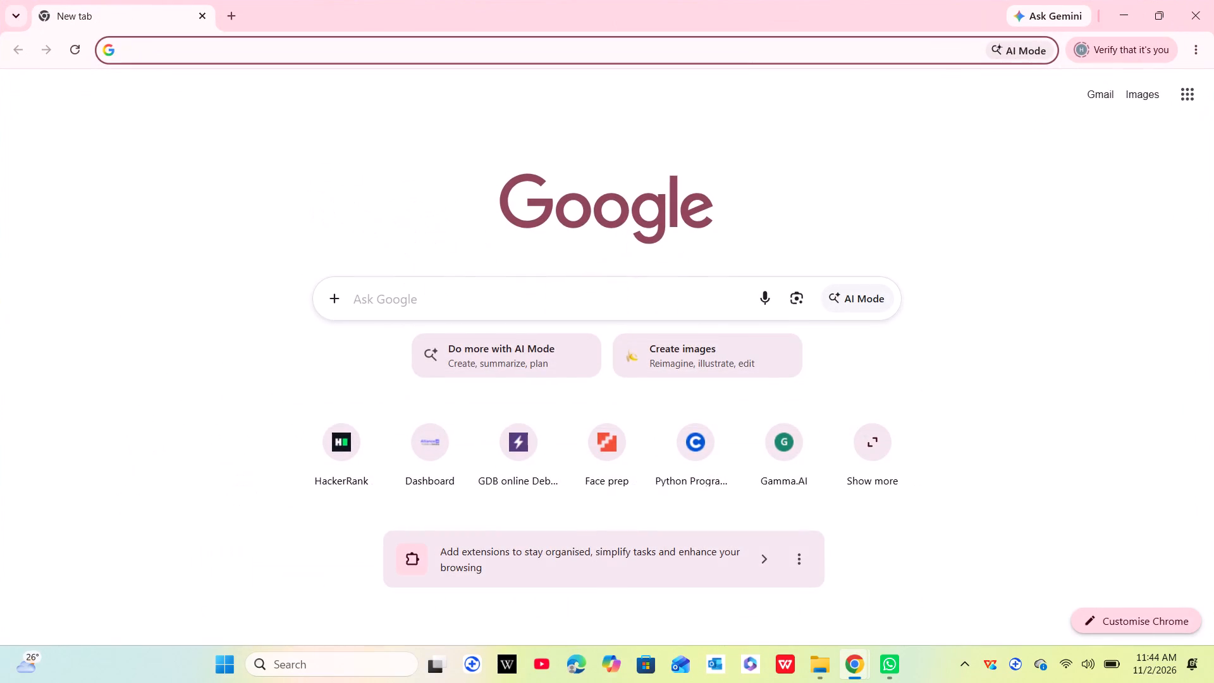
{"action": "double_click", "coordinate": [673, 292]}
{"action": "type", "text": "convert"}
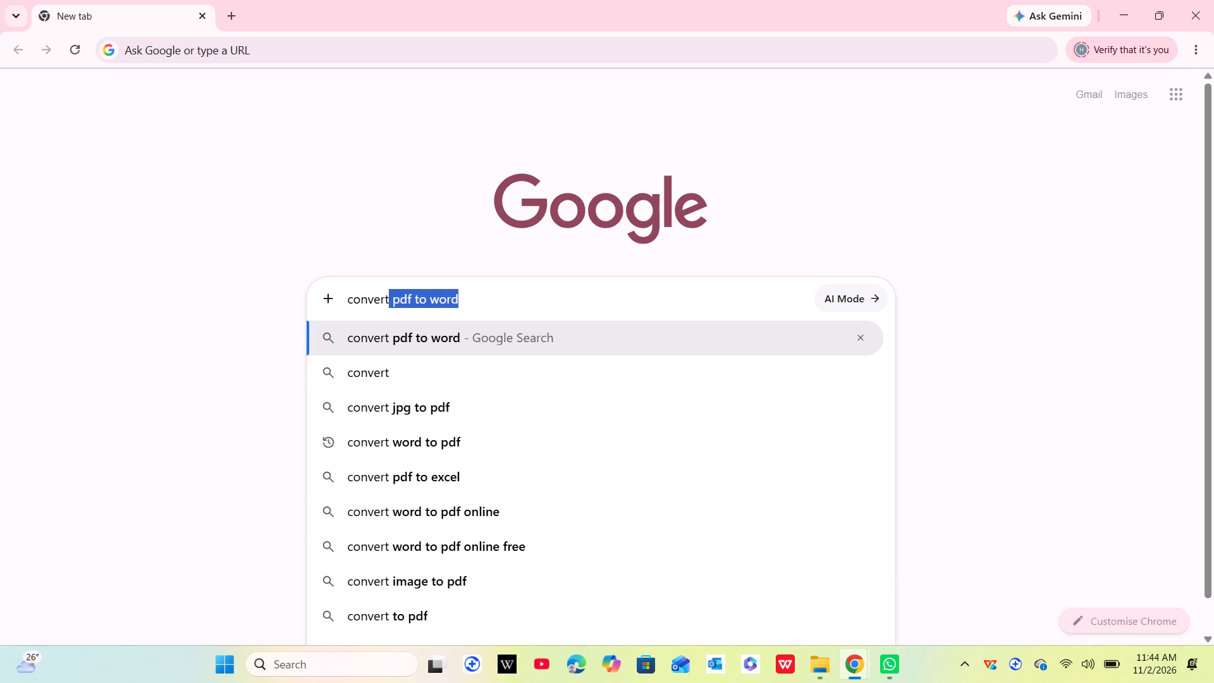
{"action": "left_click", "coordinate": [621, 328]}
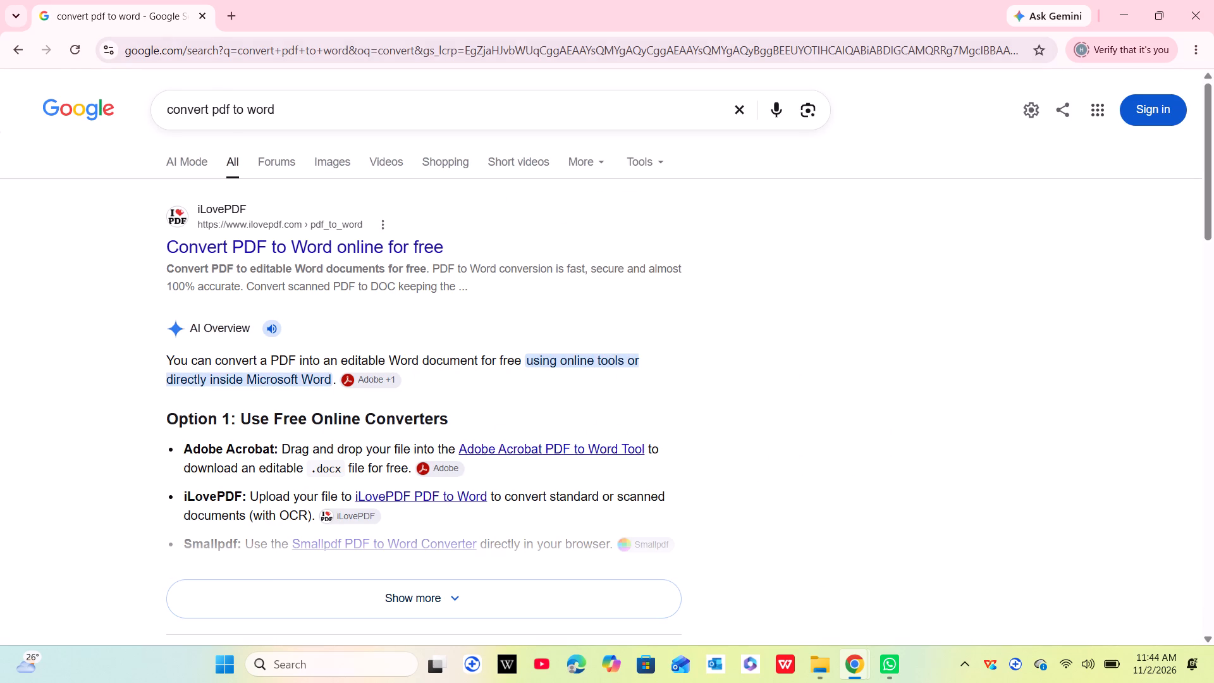
{"action": "left_click", "coordinate": [292, 252]}
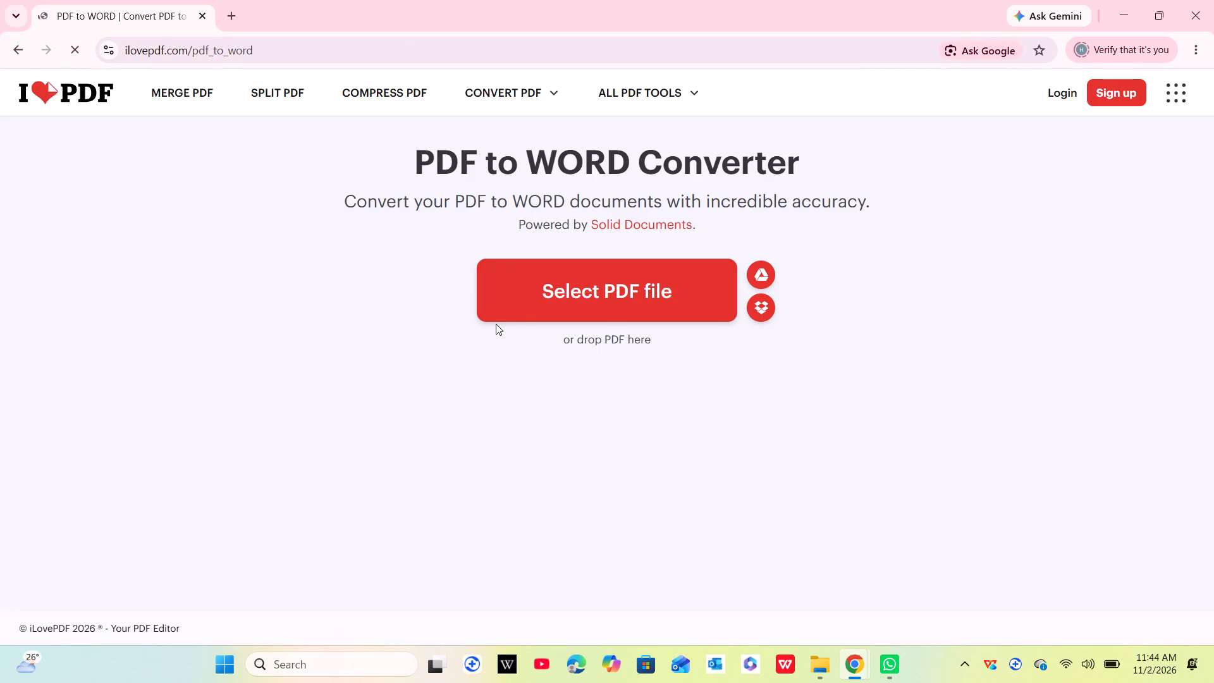
{"action": "left_click", "coordinate": [533, 310]}
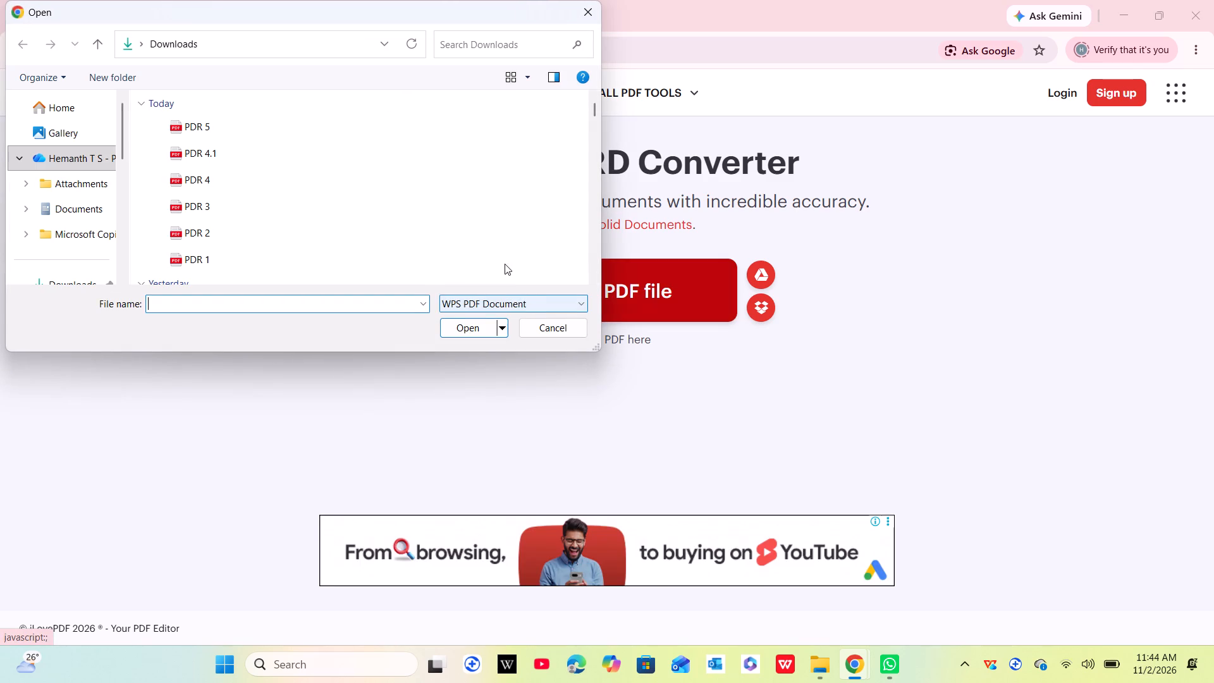
{"action": "left_click", "coordinate": [356, 266]}
{"action": "left_click", "coordinate": [463, 328]}
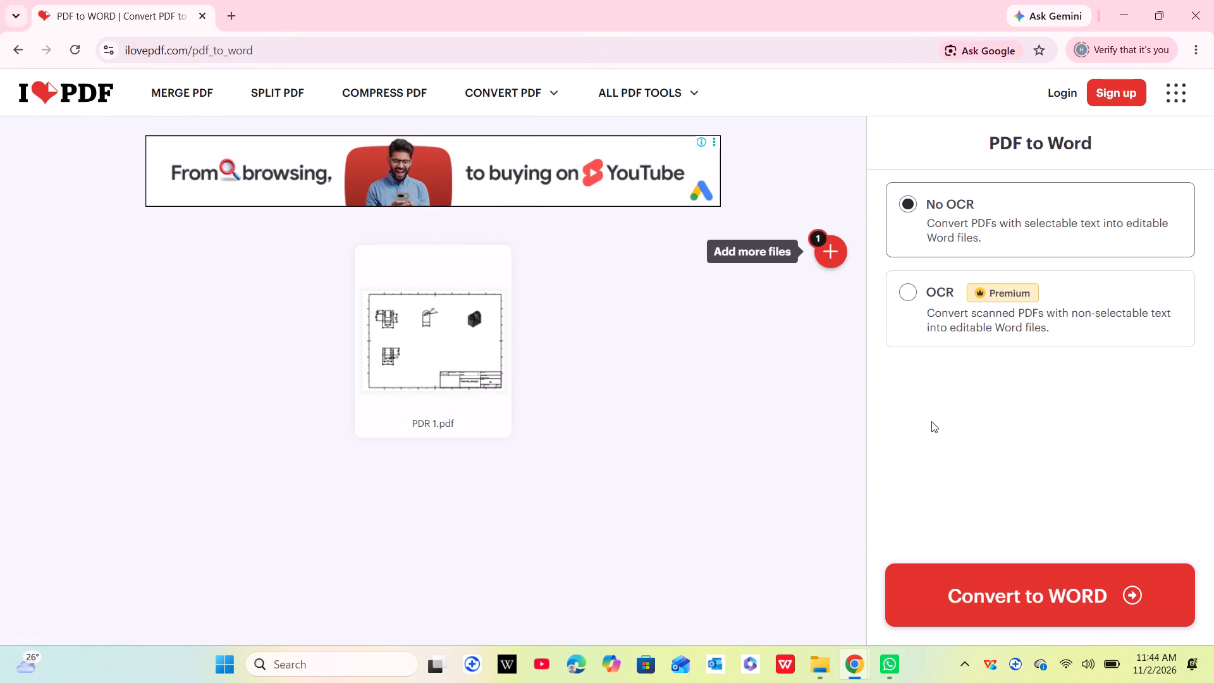
{"action": "left_click", "coordinate": [1067, 598]}
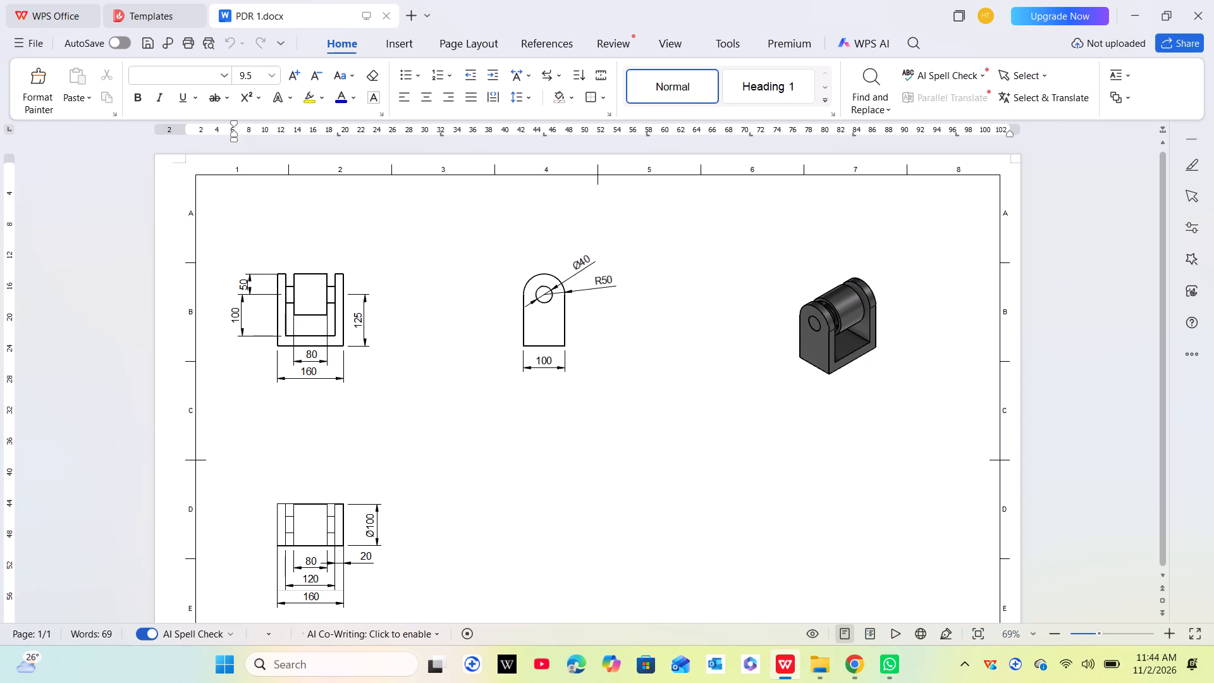
{"action": "scroll", "coordinate": [787, 429], "scroll_direction": "down", "scroll_amount": 4}
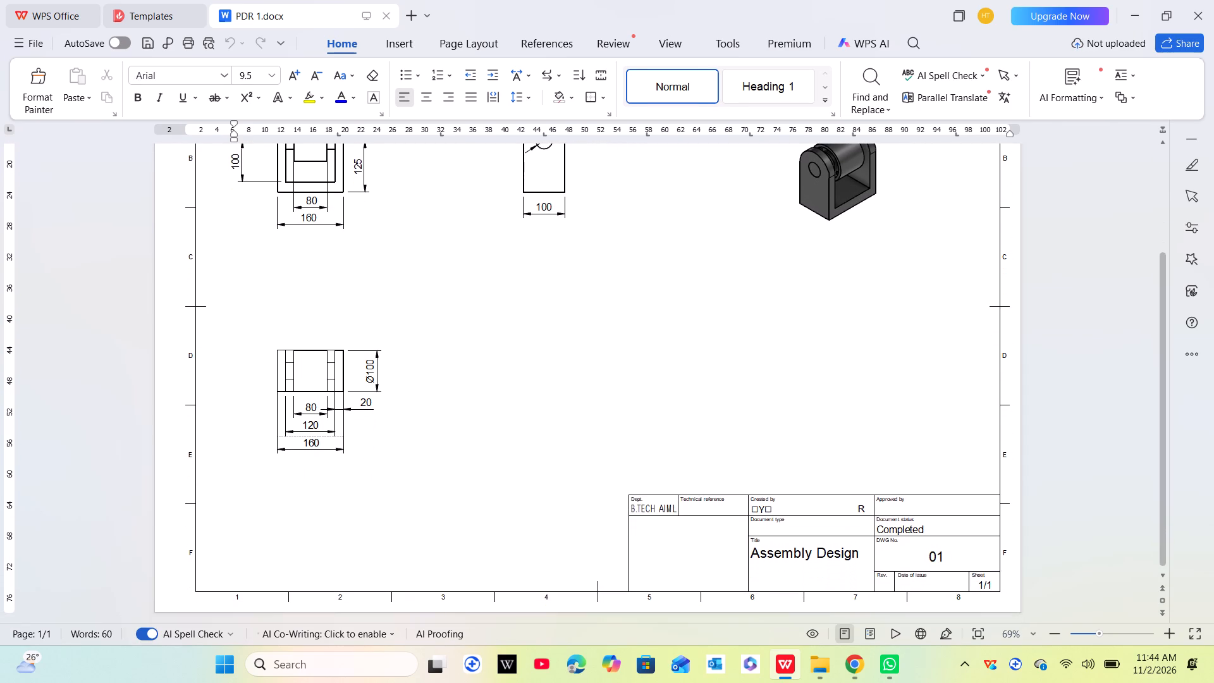
{"action": "scroll", "coordinate": [787, 429], "scroll_direction": "down", "scroll_amount": 2}
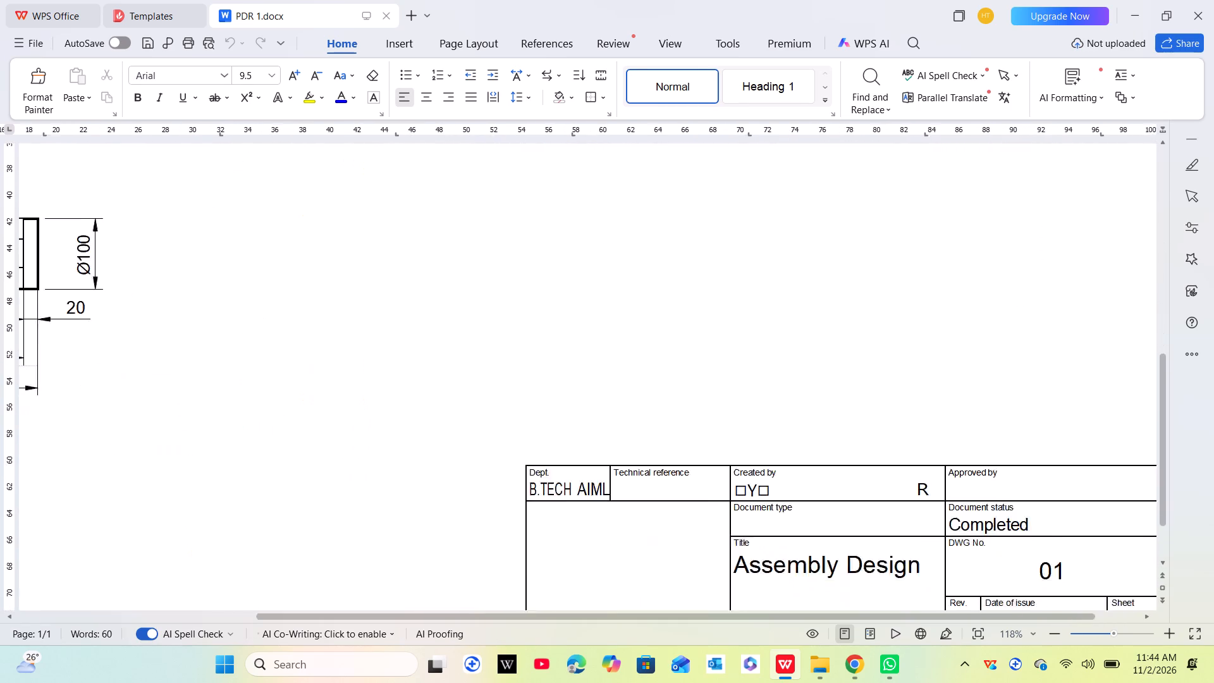
{"action": "scroll", "coordinate": [790, 432], "scroll_direction": "down", "scroll_amount": 2}
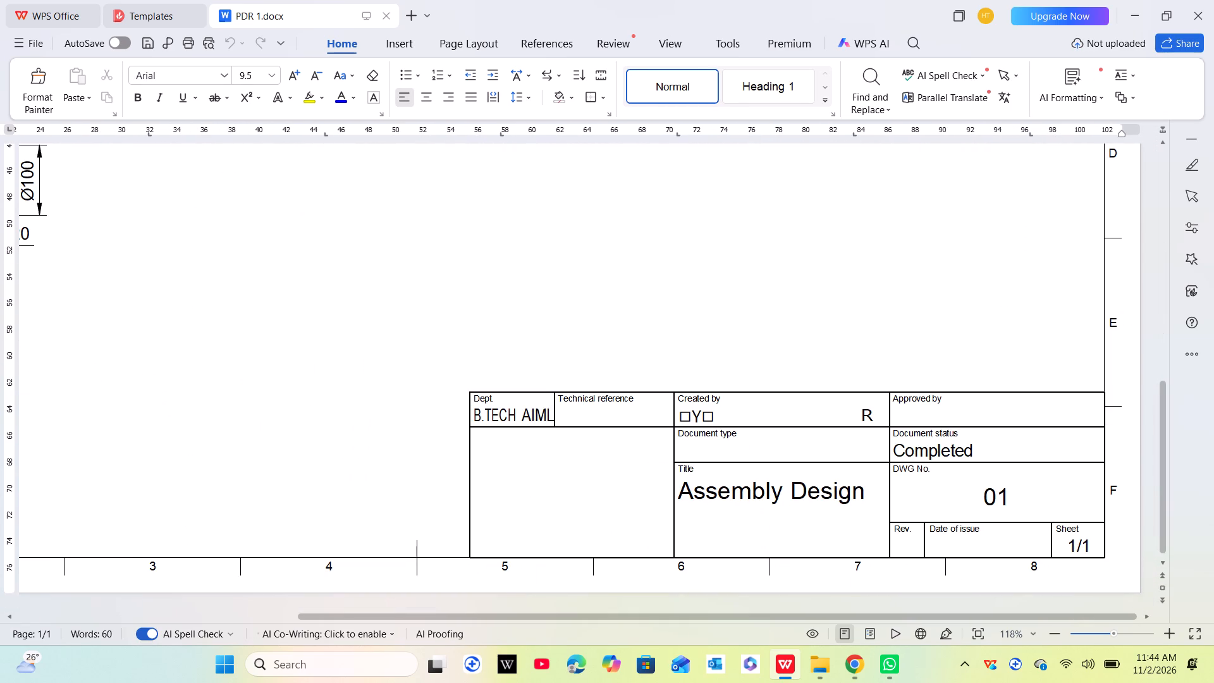
{"action": "left_click", "coordinate": [552, 412]}
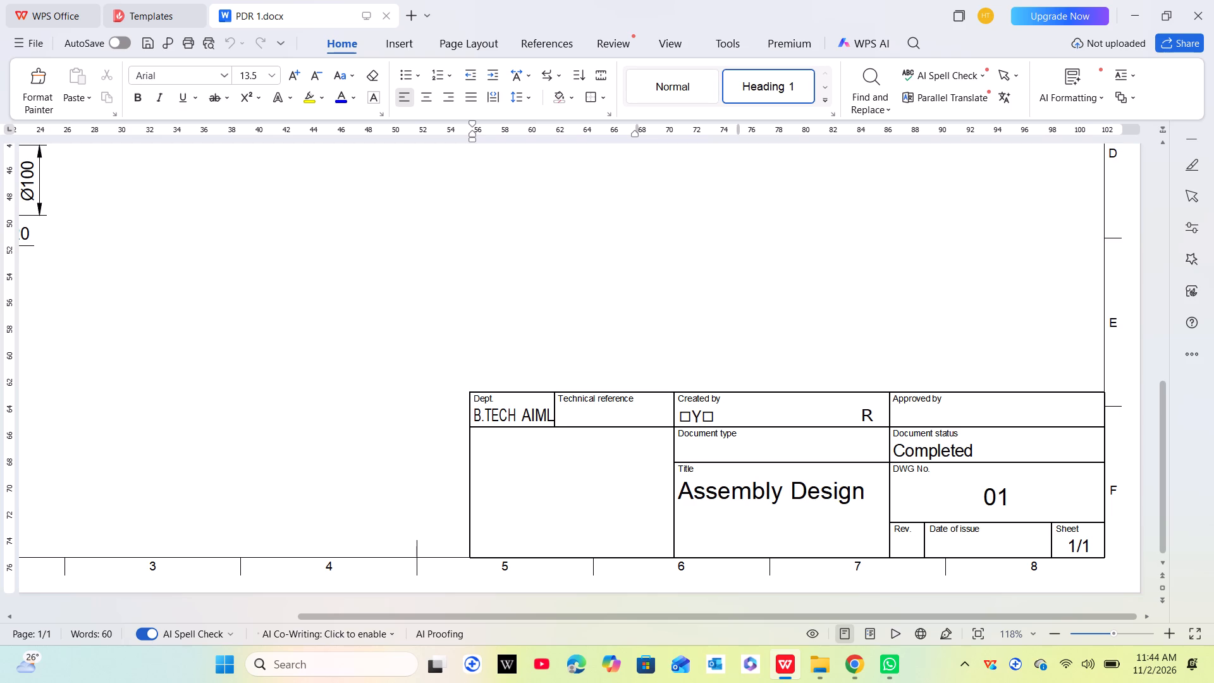
{"action": "key", "text": "BackSpace"}
{"action": "key", "text": "BackSpace"}
{"action": "key", "text": "BackSpace"}
{"action": "key", "text": "BackSpace"}
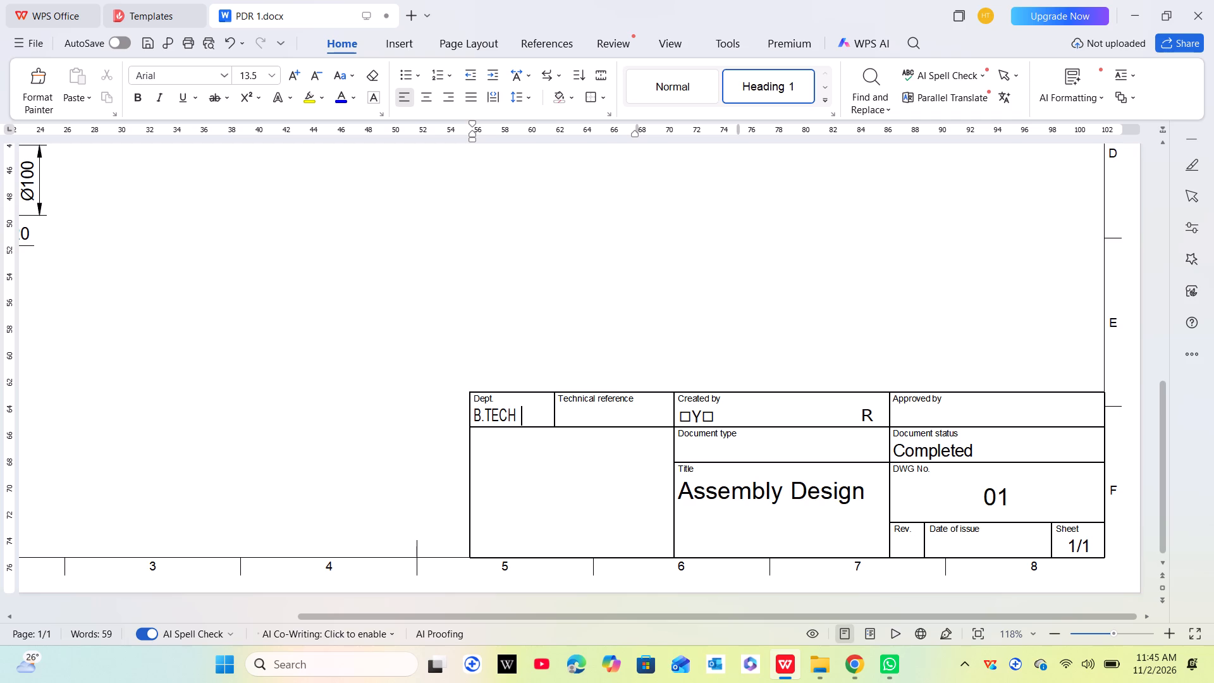
{"action": "type", "text": "CSE"}
{"action": "key", "text": "BackSpace"}
{"action": "key", "text": "BackSpace"}
{"action": "key", "text": "BackSpace"}
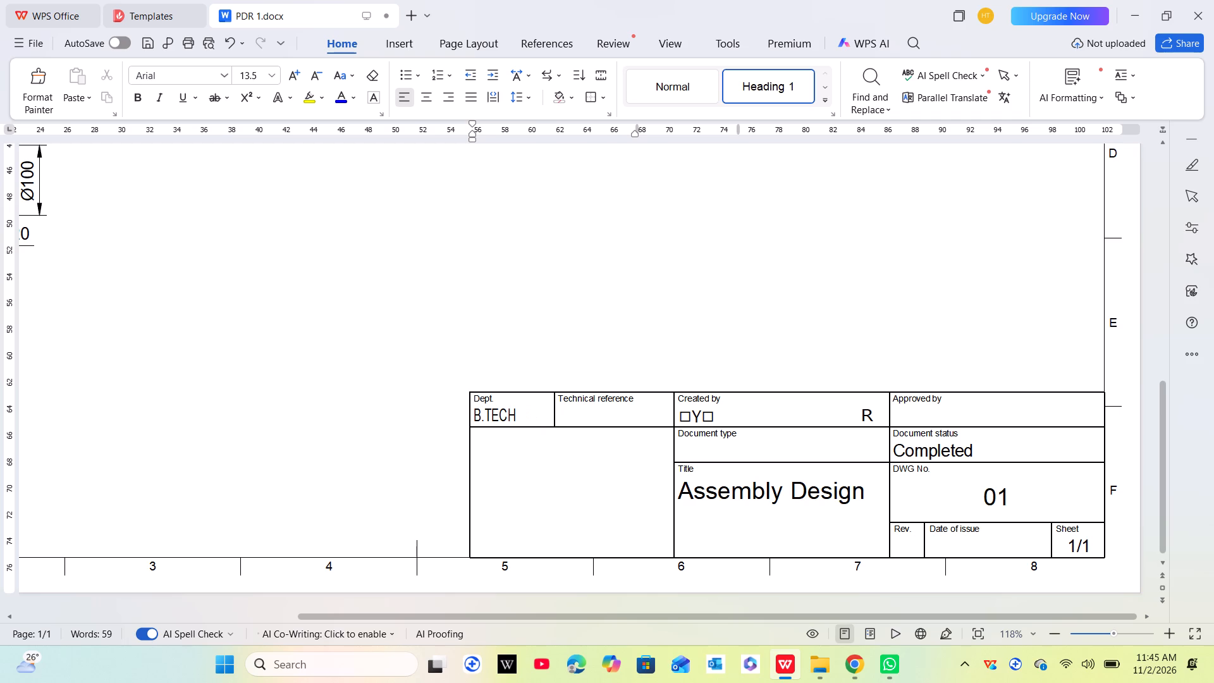
{"action": "type", "text": "cse"}
Clear all existing characters from the title block's Created by field, undoing the accidental deletion in the Approved by label.
{"action": "left_click", "coordinate": [786, 412]}
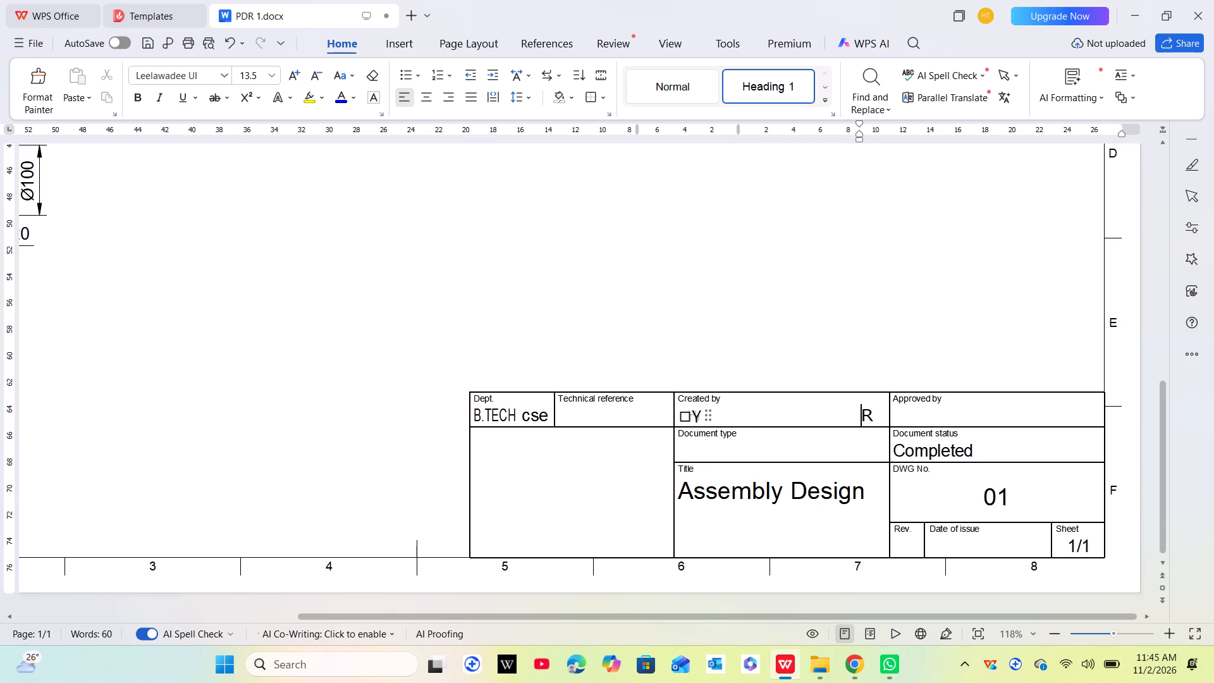
{"action": "left_click", "coordinate": [874, 415]}
{"action": "key", "text": "BackSpace"}
{"action": "key", "text": "BackSpace"}
{"action": "key", "text": "BackSpace"}
{"action": "key", "text": "BackSpace"}
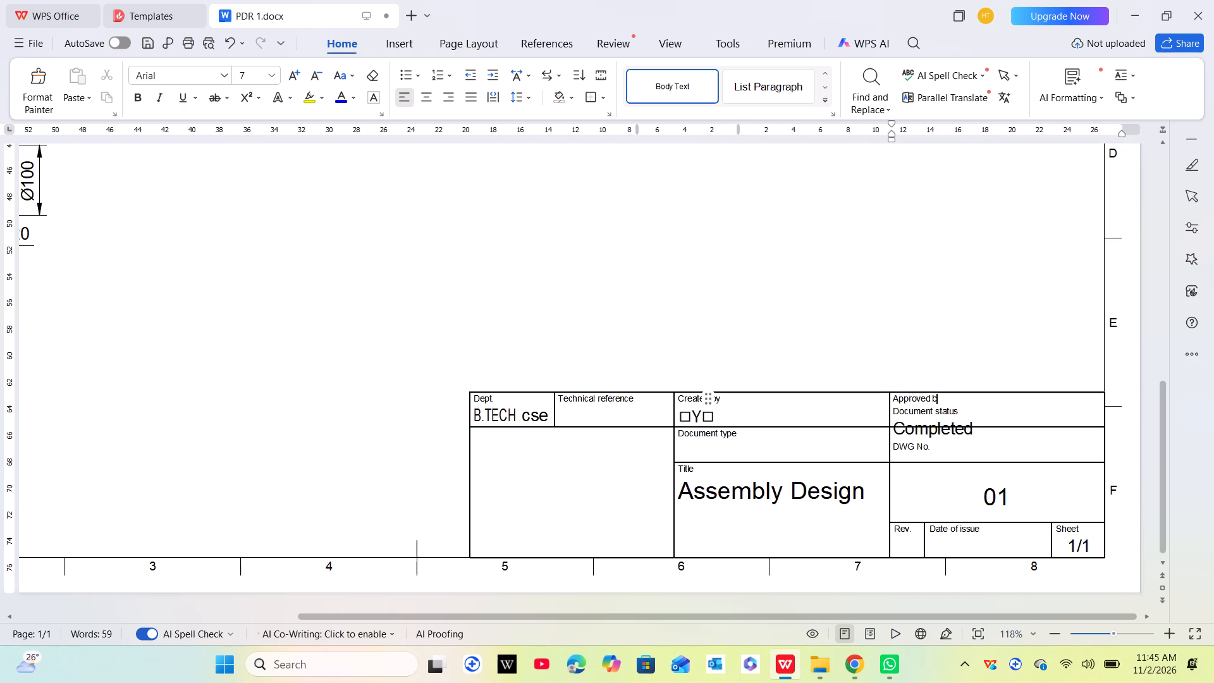
{"action": "key", "text": "BackSpace"}
{"action": "key", "text": "ctrl+z"}
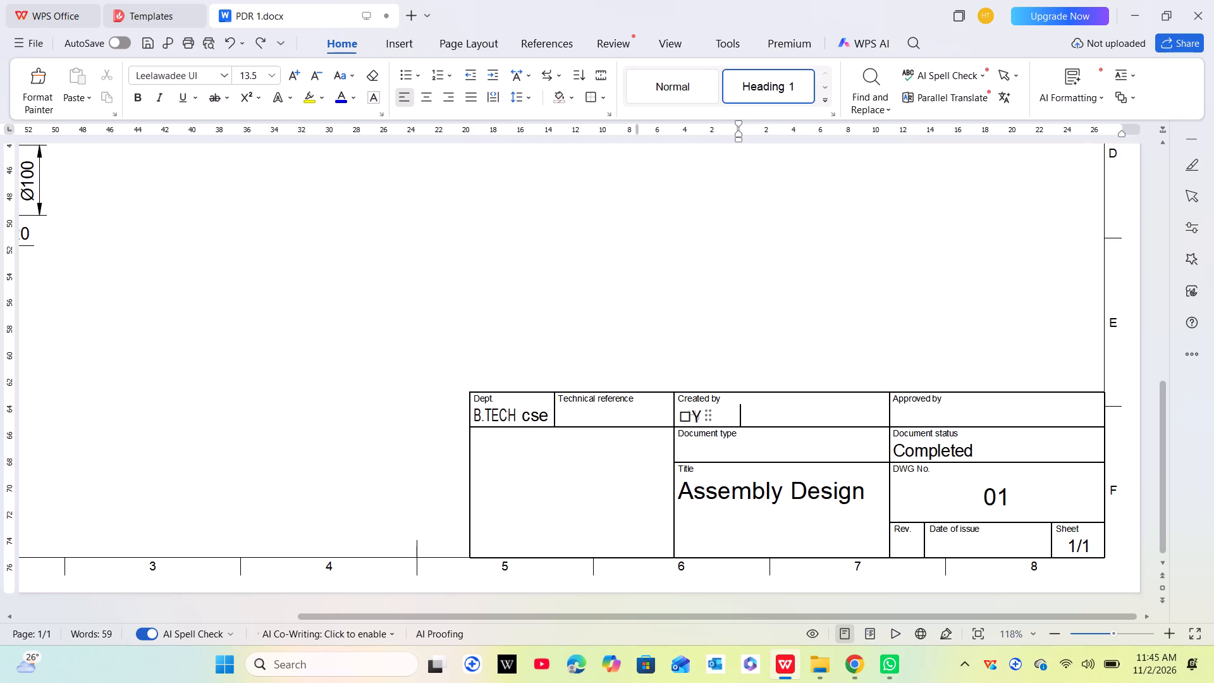
{"action": "left_click", "coordinate": [706, 424]}
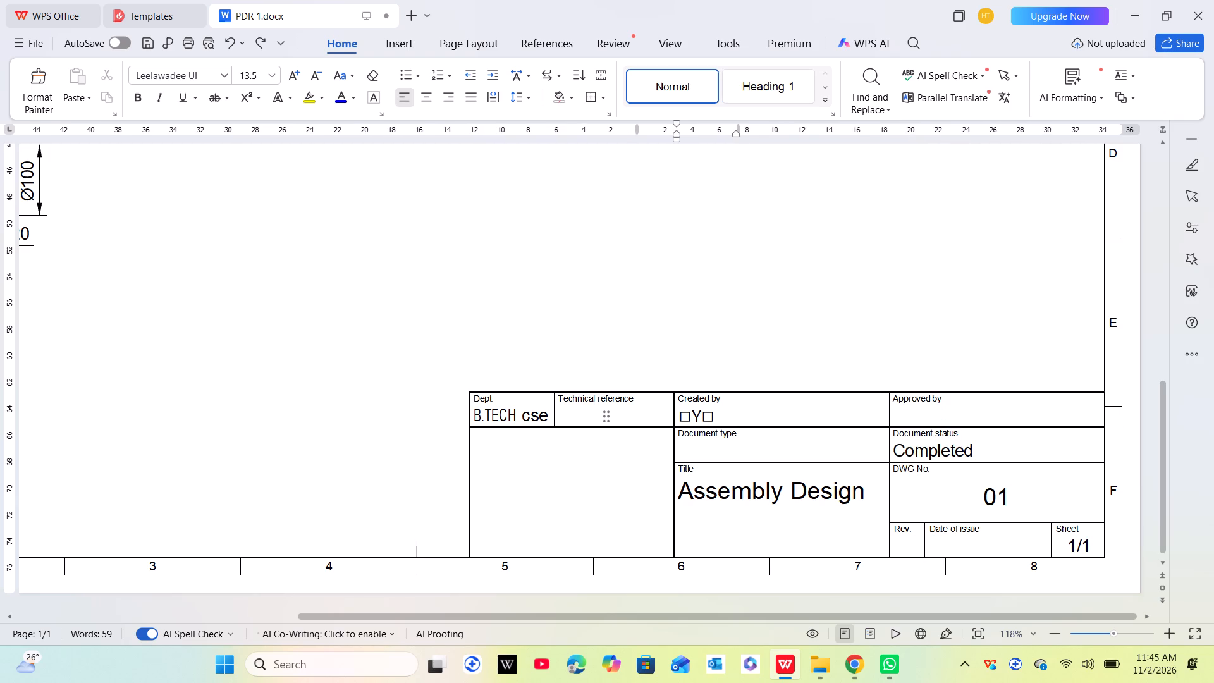
{"action": "key", "text": "BackSpace"}
{"action": "key", "text": "Right"}
{"action": "key", "text": "BackSpace"}
{"action": "key", "text": "BackSpace"}
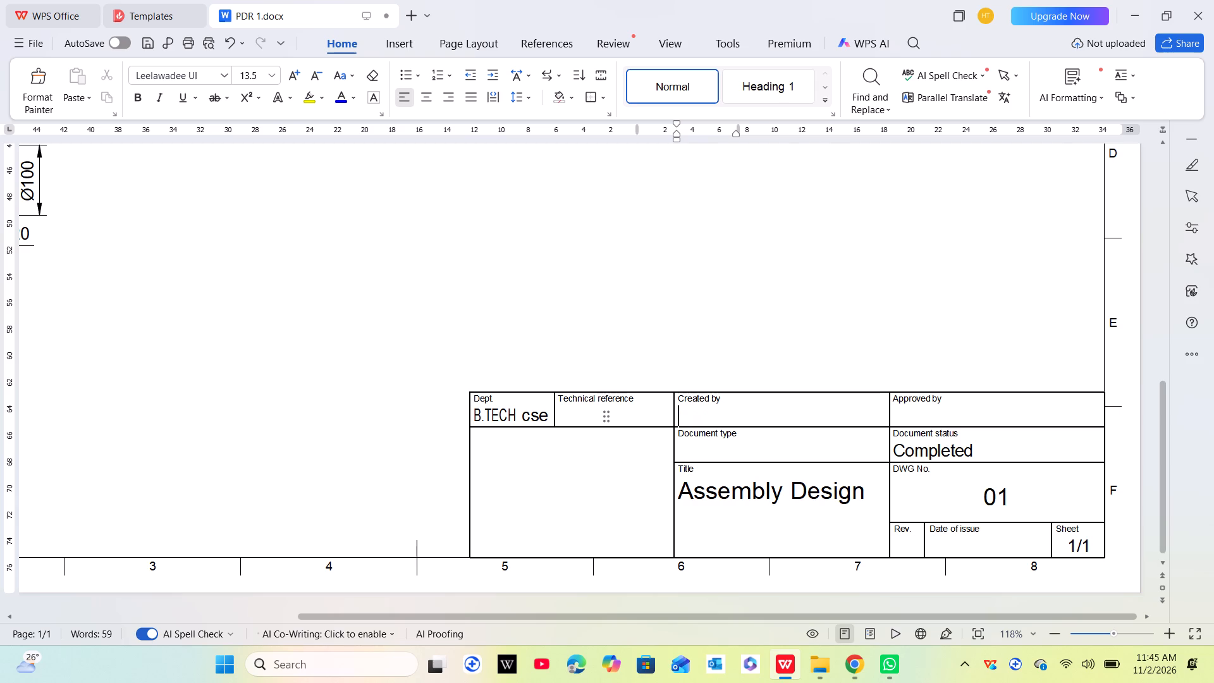
Enter the author's first name in the Created by field with only the initial capitalised, shortened to fit one line.
{"action": "type", "text": "HEN"}
{"action": "key", "text": "shift+BackSpace"}
{"action": "type", "text": "MANTH"}
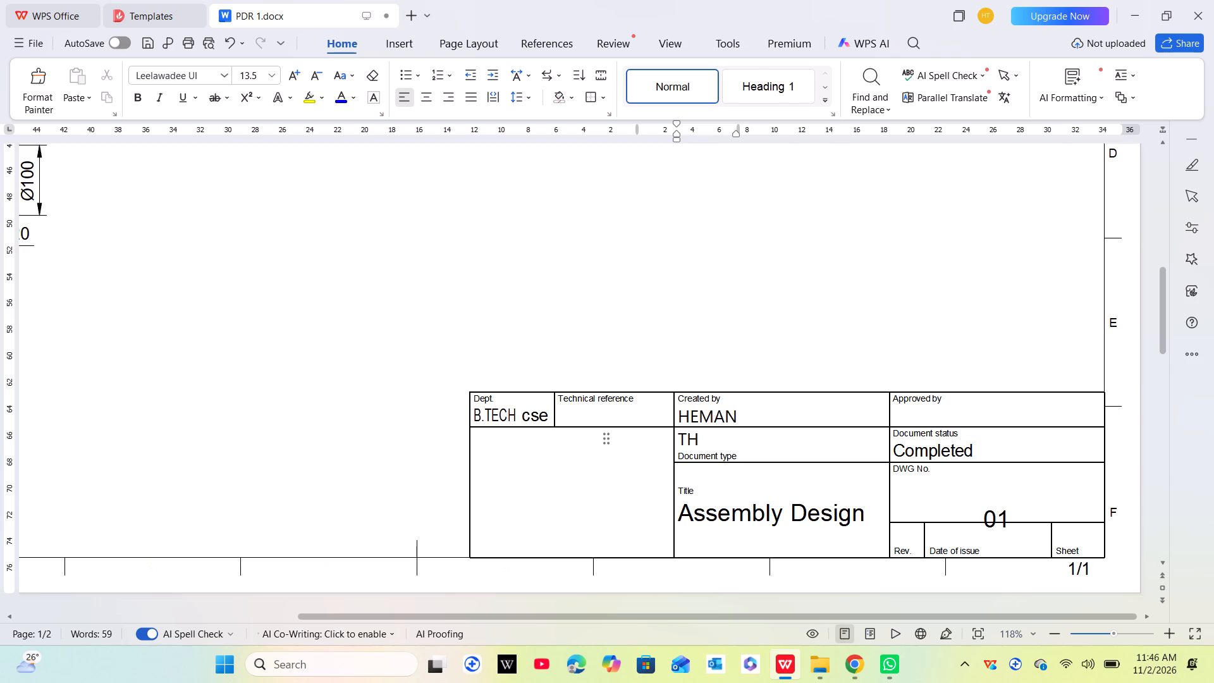
{"action": "key", "text": "BackSpace"}
{"action": "key", "text": "BackSpace"}
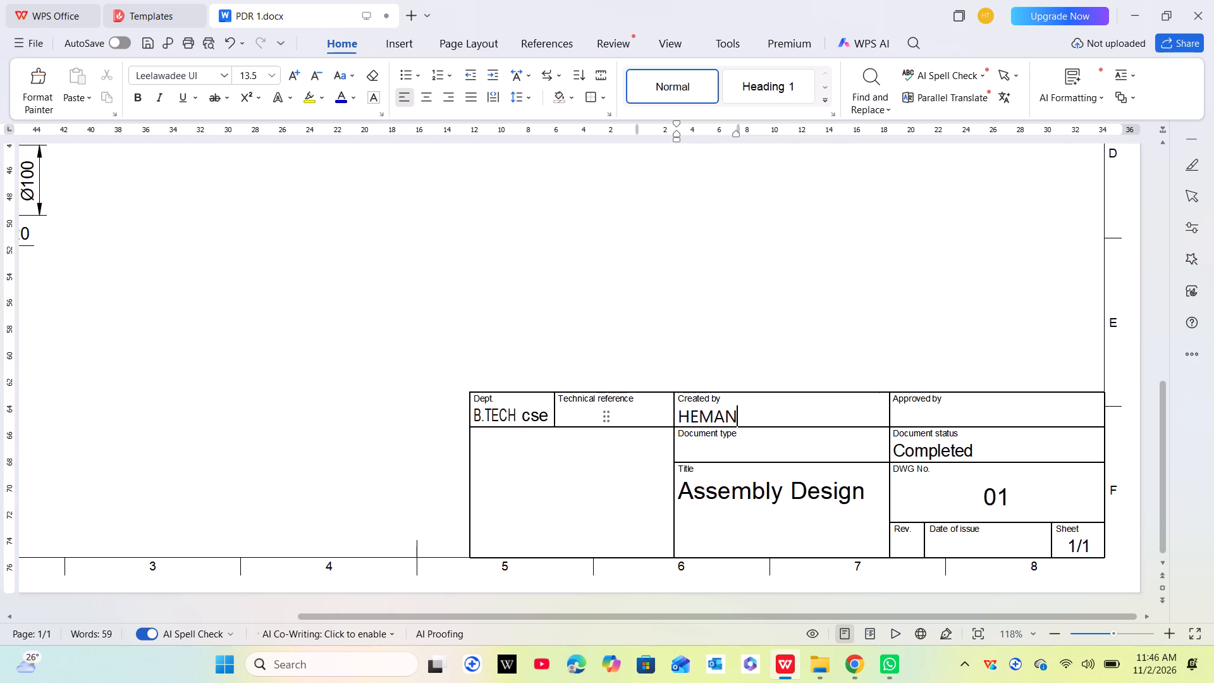
{"action": "key", "text": "t"}
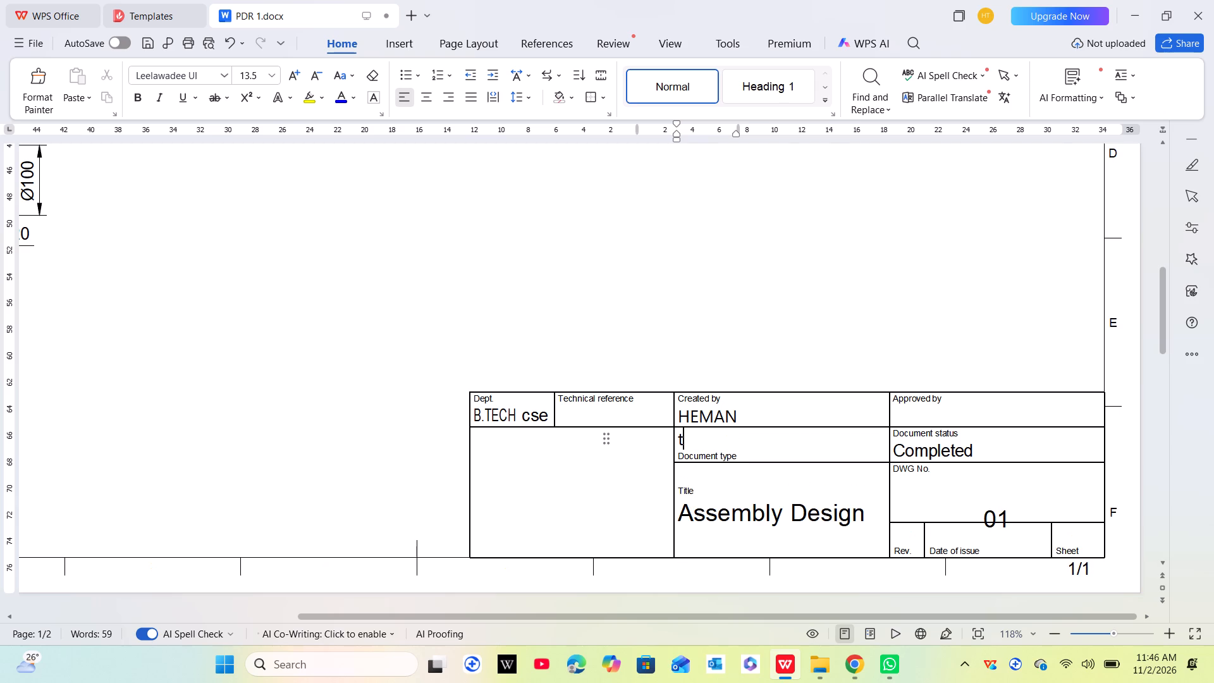
{"action": "key", "text": "BackSpace"}
{"action": "key", "text": "BackSpace"}
{"action": "key", "text": "BackSpace"}
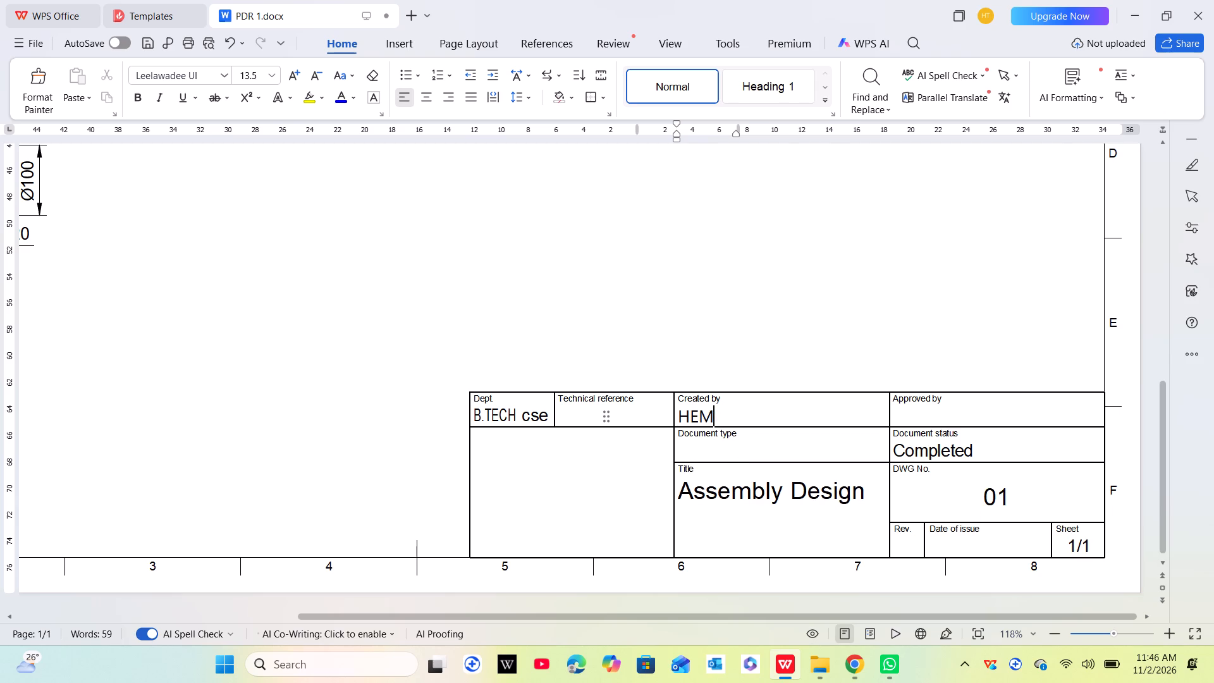
{"action": "key", "text": "BackSpace"}
{"action": "key", "text": "BackSpace"}
{"action": "type", "text": "emanth"}
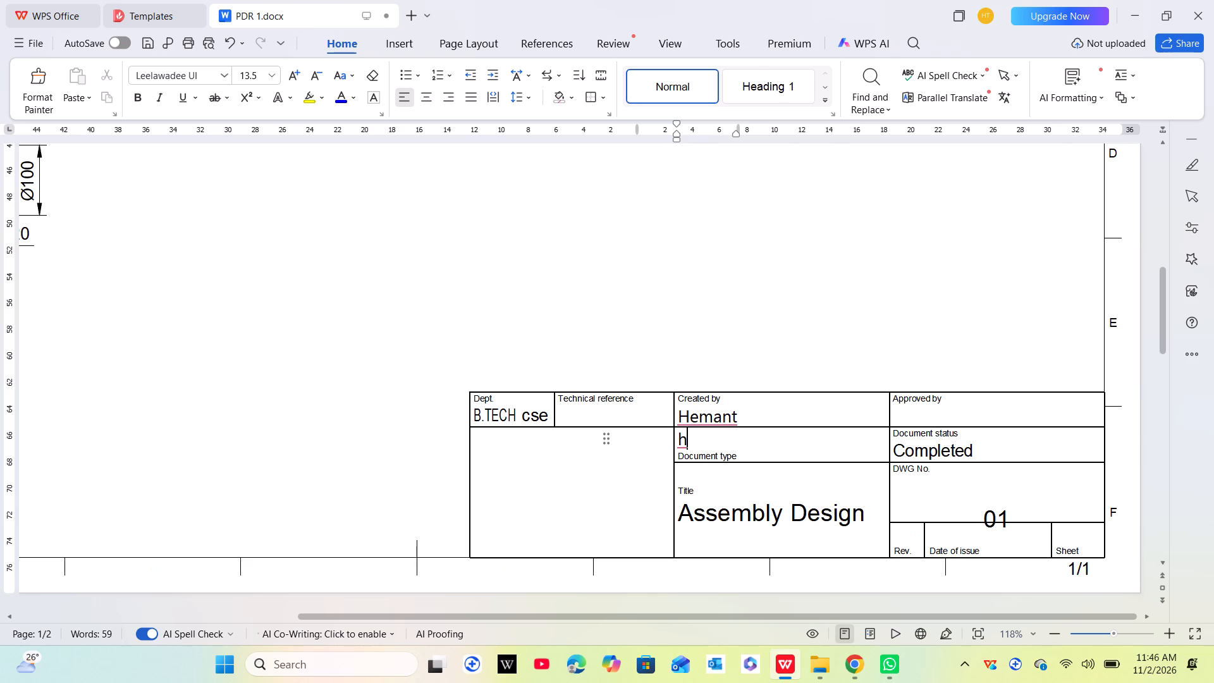
{"action": "key", "text": "BackSpace"}
{"action": "key", "text": "BackSpace"}
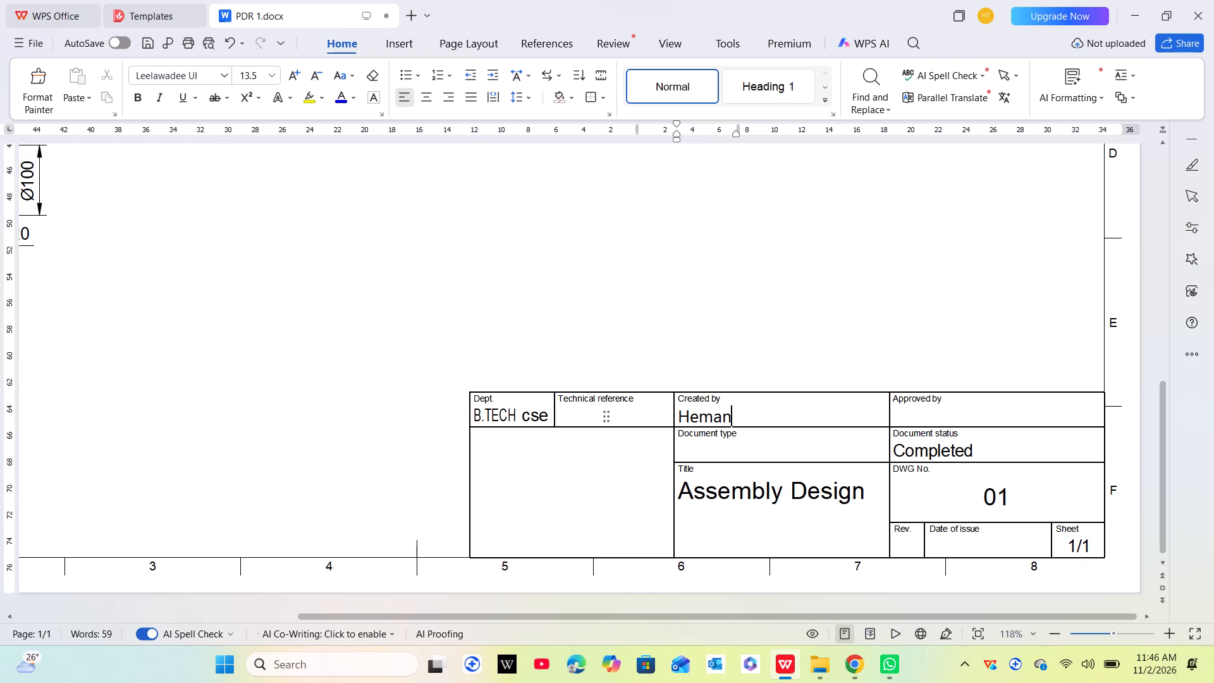
{"action": "type", "text": "th"}
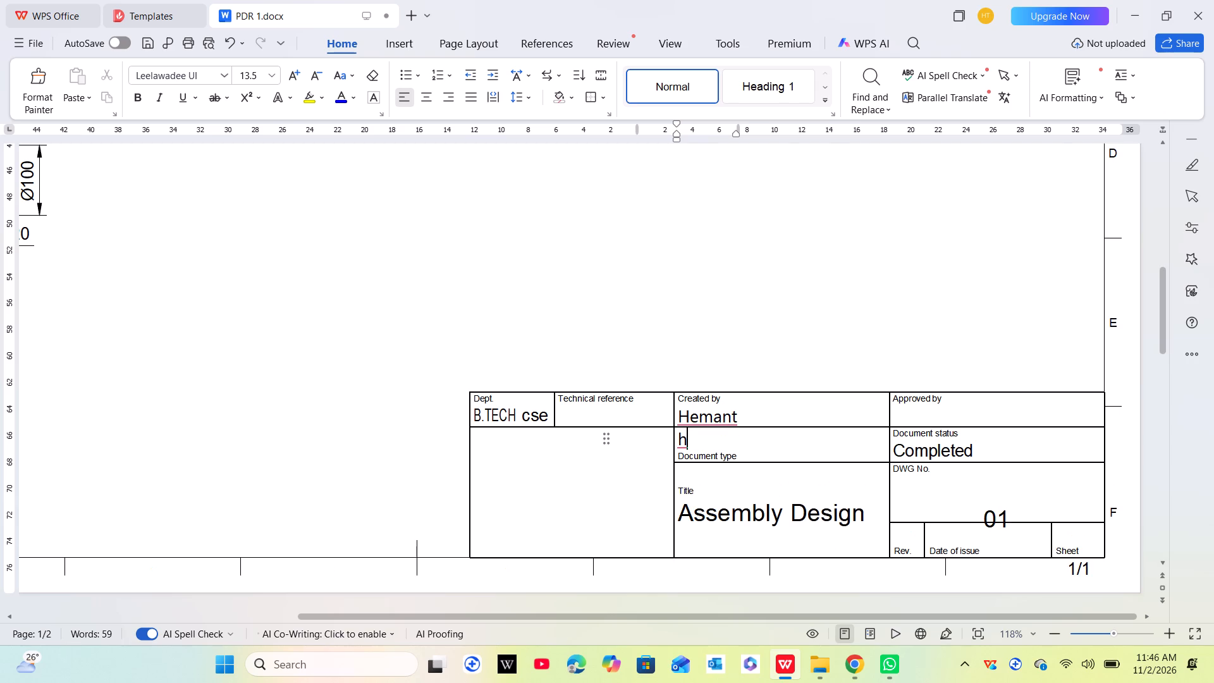
{"action": "key", "text": "BackSpace"}
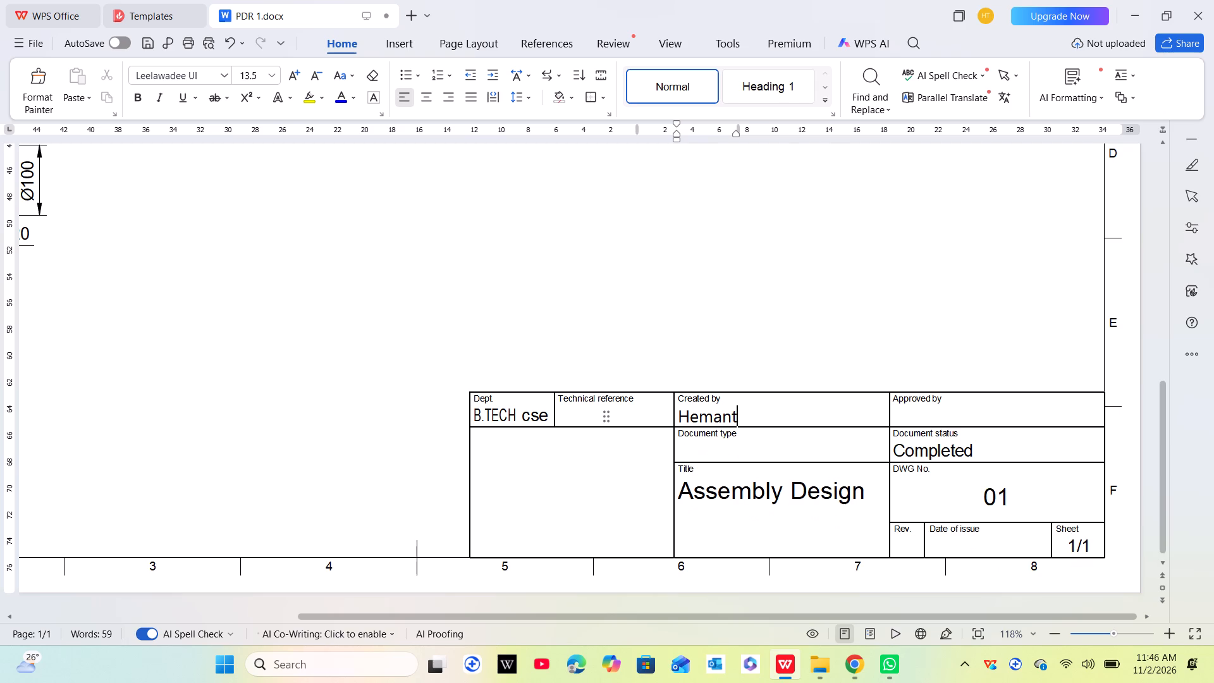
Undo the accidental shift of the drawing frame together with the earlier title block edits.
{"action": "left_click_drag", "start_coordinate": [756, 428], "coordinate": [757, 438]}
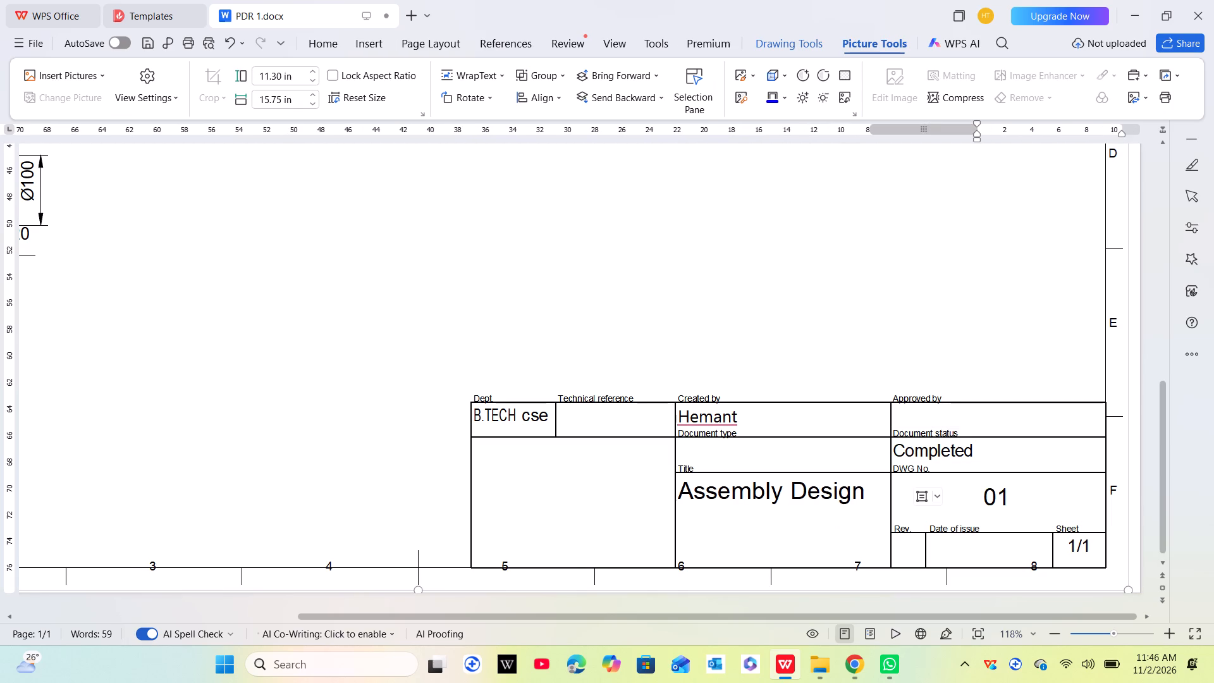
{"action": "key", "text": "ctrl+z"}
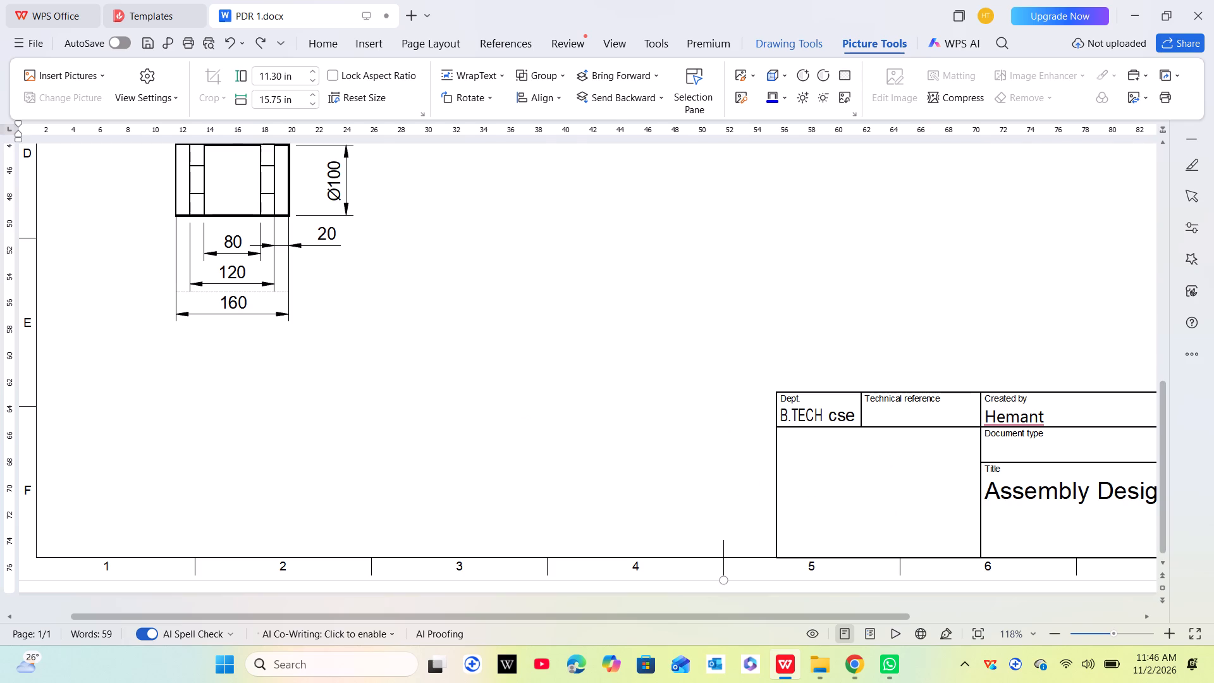
Undo the name entry in the title block's Created by field, going back to the partly cleared original characters.
{"action": "key", "text": "ctrl+z"}
{"action": "key", "text": "ctrl+z"}
{"action": "key", "text": "ctrl+z"}
{"action": "key", "text": "ctrl+z"}
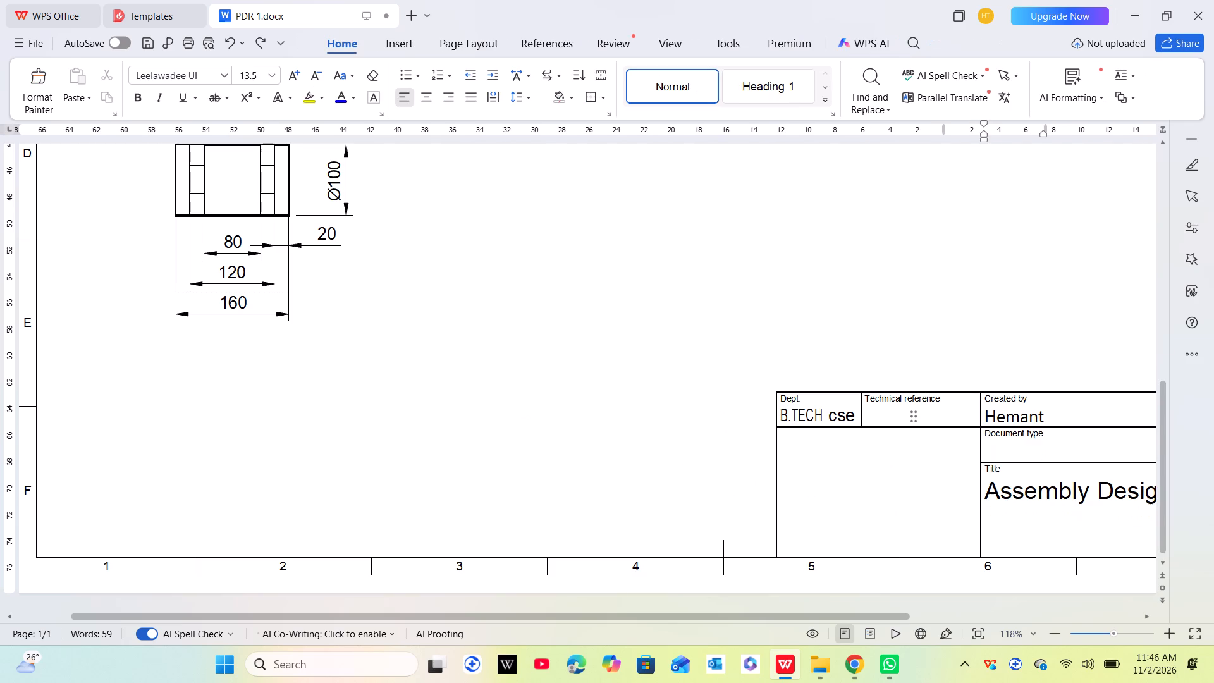
{"action": "key", "text": "ctrl+z"}
{"action": "key", "text": "ctrl+z"}
{"action": "key", "text": "ctrl+z"}
{"action": "key", "text": "ctrl+z"}
{"action": "key", "text": "ctrl+z"}
{"action": "key", "text": "ctrl+z"}
{"action": "key", "text": "ctrl+z"}
{"action": "key", "text": "ctrl+z"}
{"action": "key", "text": "ctrl+z"}
{"action": "key", "text": "ctrl+z"}
{"action": "key", "text": "ctrl+z"}
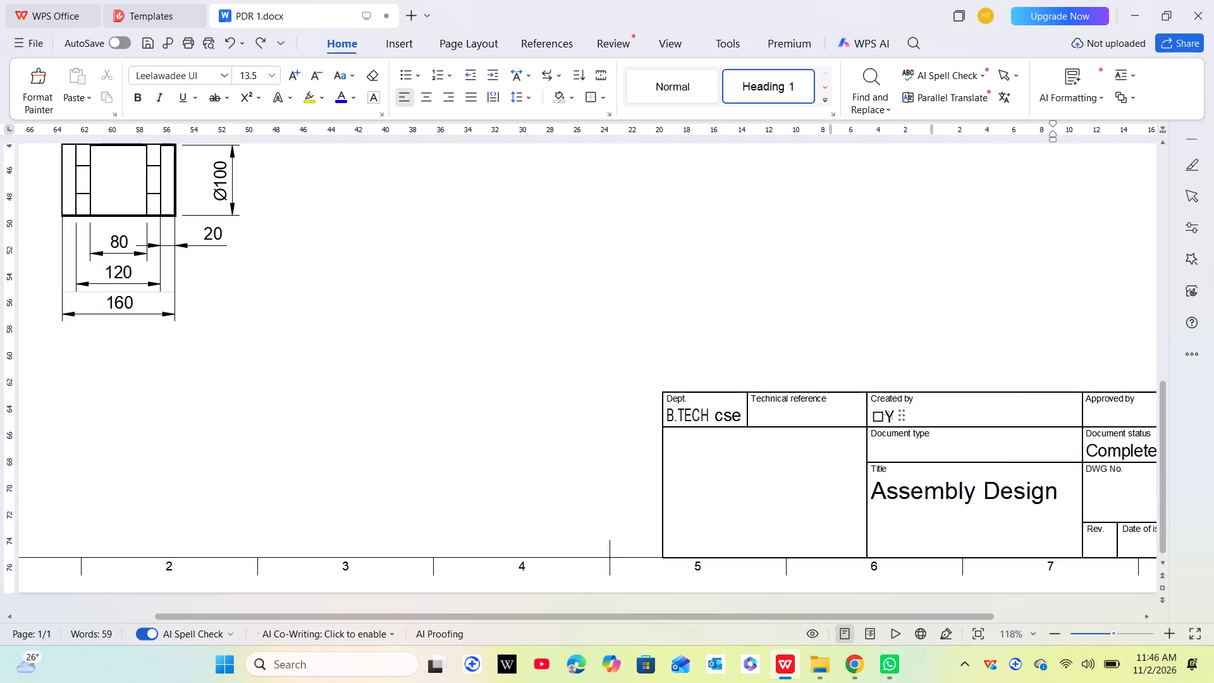
{"action": "key", "text": "ctrl+z"}
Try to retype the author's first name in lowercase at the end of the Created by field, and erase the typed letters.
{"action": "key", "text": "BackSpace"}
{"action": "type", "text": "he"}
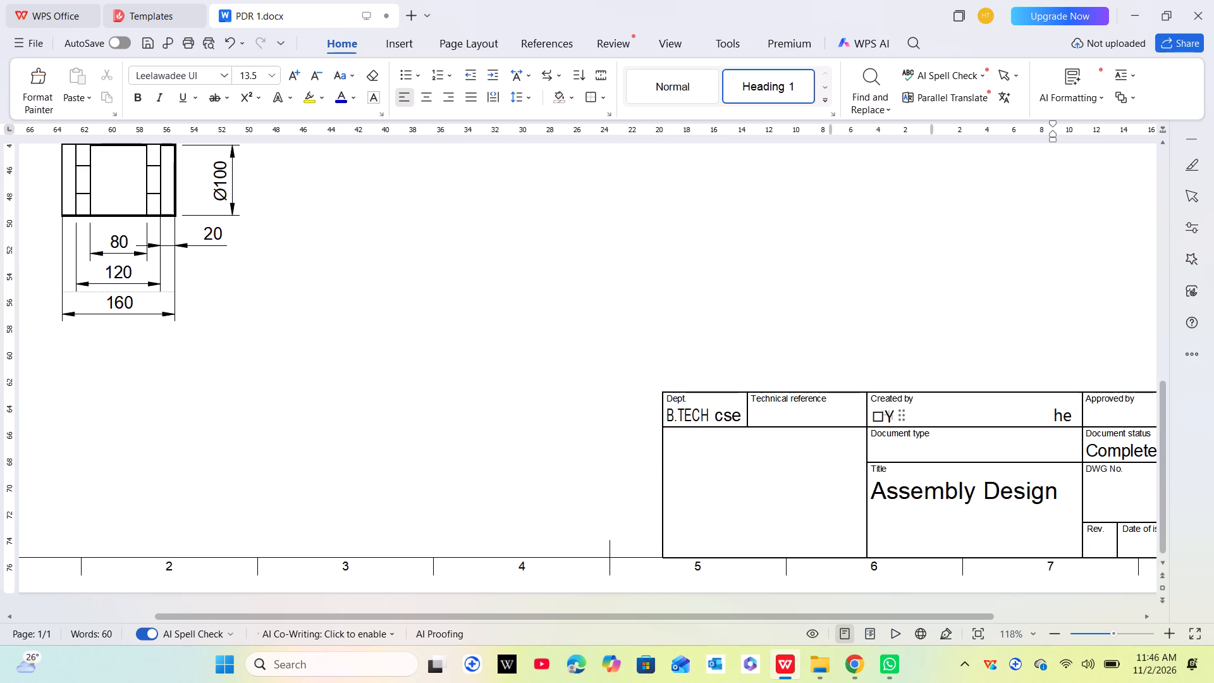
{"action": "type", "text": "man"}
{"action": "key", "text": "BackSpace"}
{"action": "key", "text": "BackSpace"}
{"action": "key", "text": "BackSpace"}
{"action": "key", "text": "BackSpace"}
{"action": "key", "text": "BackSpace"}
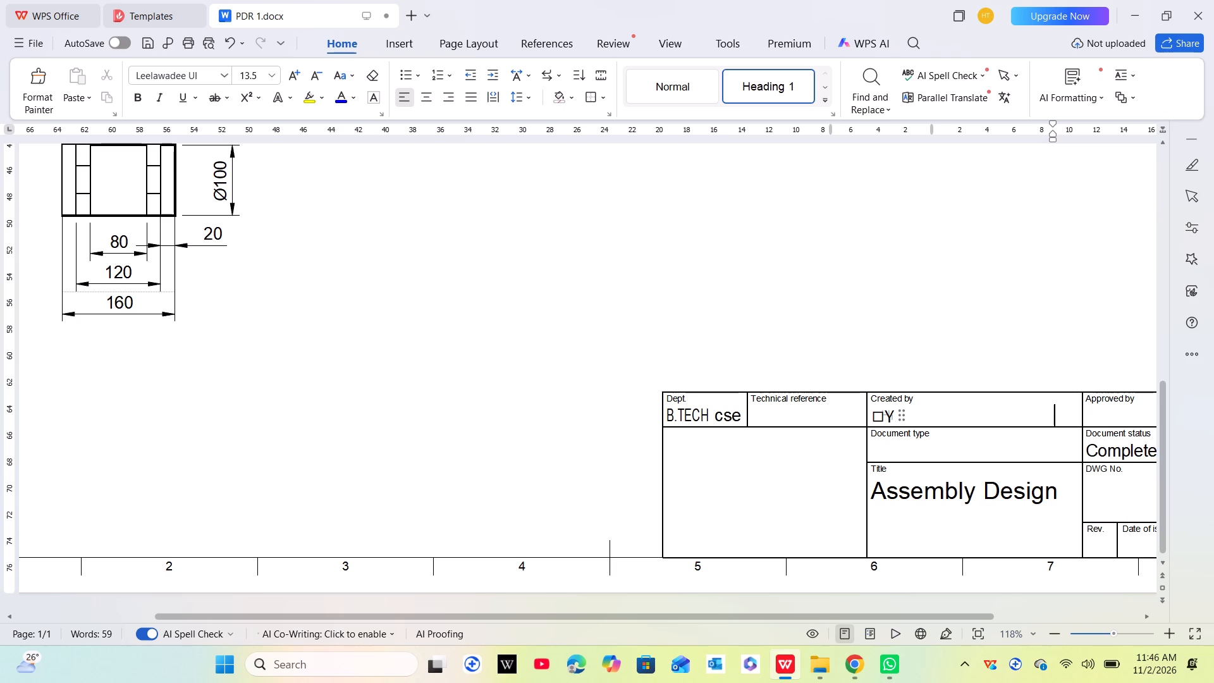
Undo all remaining title block edits, back to B.TECH AIML in the Dept. field and the original Created by characters.
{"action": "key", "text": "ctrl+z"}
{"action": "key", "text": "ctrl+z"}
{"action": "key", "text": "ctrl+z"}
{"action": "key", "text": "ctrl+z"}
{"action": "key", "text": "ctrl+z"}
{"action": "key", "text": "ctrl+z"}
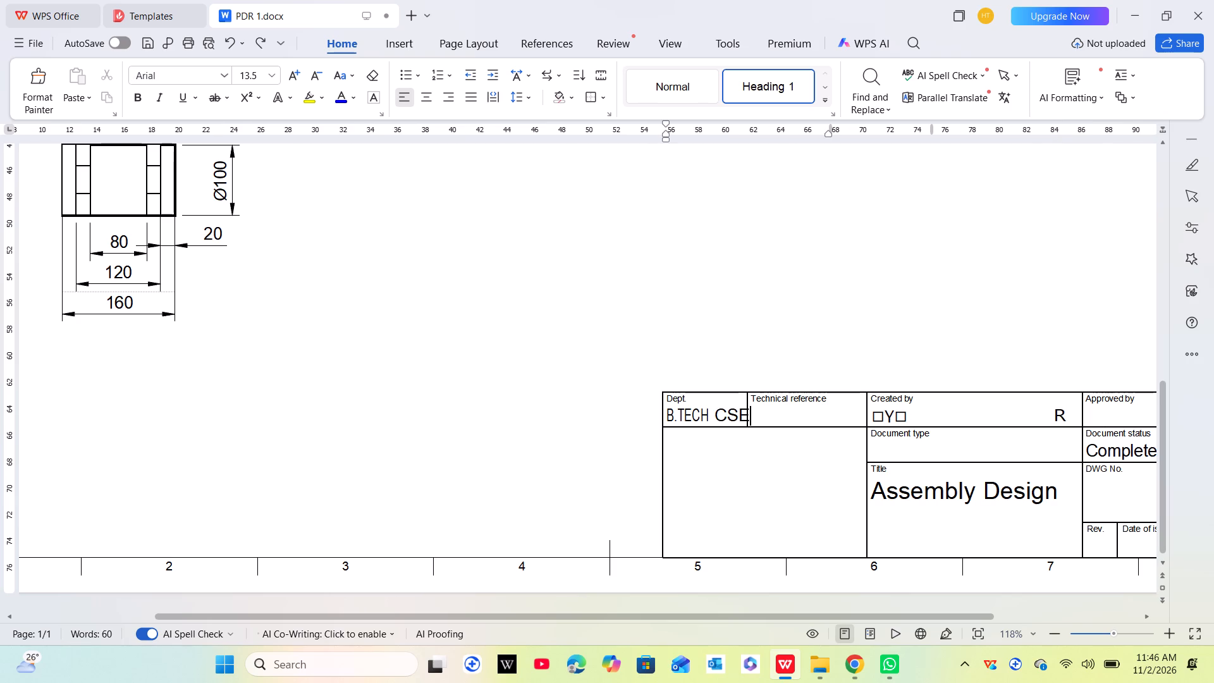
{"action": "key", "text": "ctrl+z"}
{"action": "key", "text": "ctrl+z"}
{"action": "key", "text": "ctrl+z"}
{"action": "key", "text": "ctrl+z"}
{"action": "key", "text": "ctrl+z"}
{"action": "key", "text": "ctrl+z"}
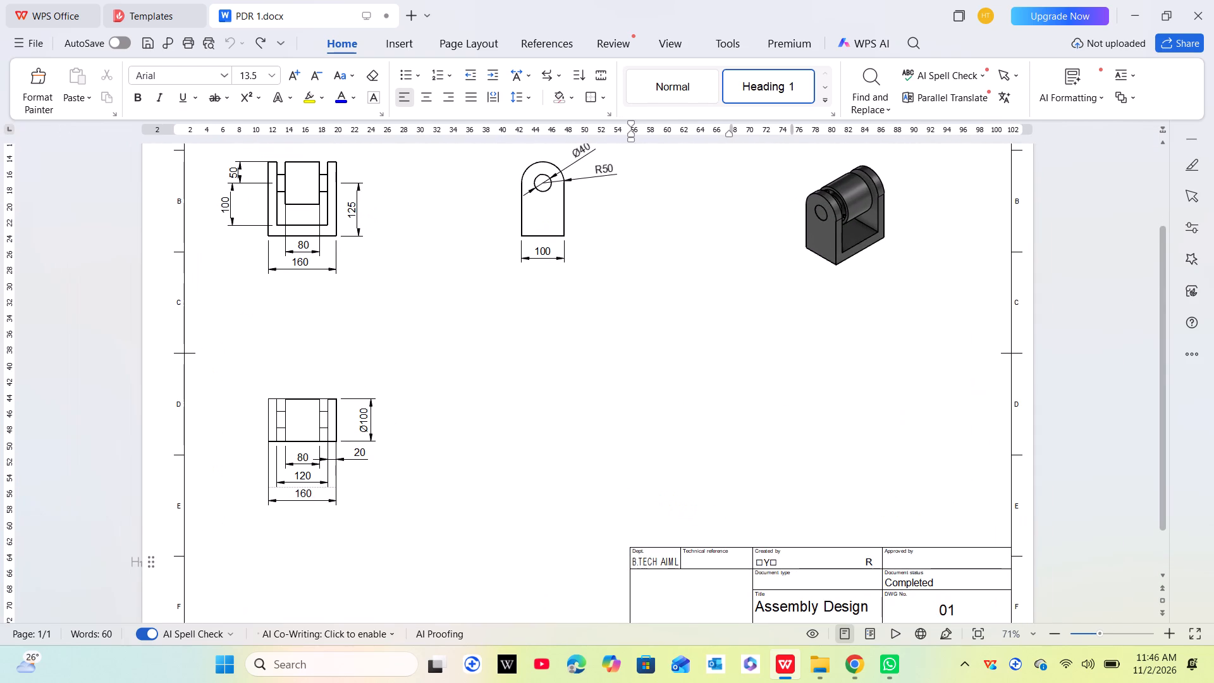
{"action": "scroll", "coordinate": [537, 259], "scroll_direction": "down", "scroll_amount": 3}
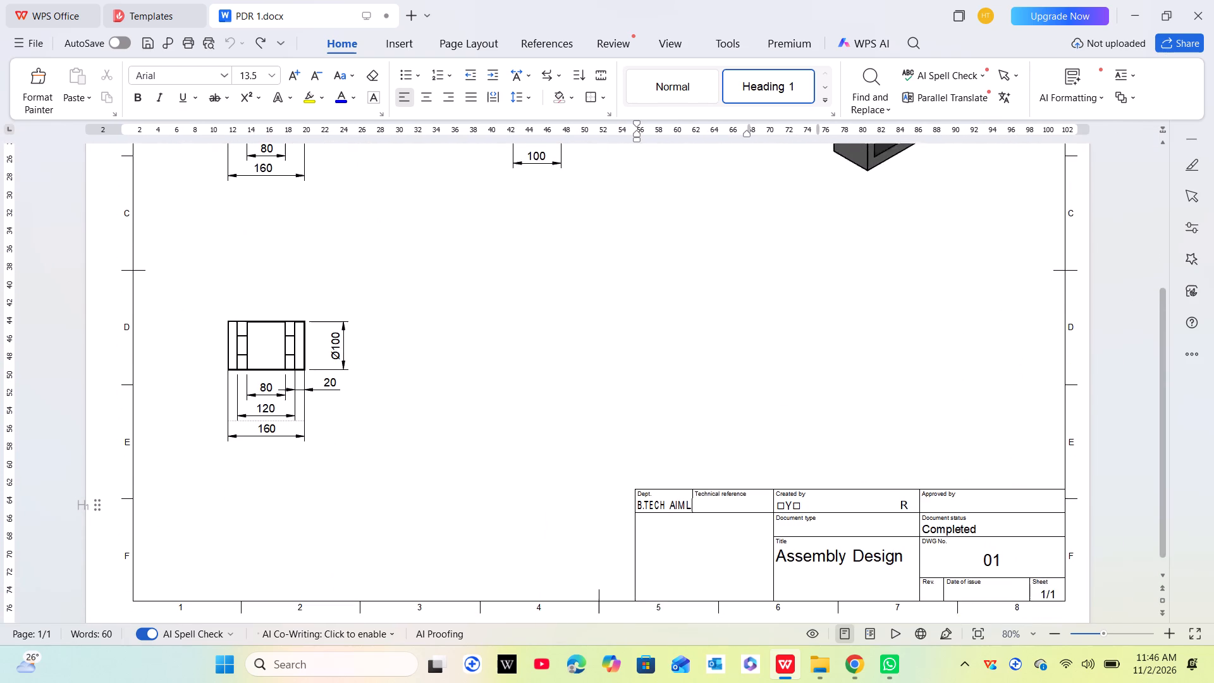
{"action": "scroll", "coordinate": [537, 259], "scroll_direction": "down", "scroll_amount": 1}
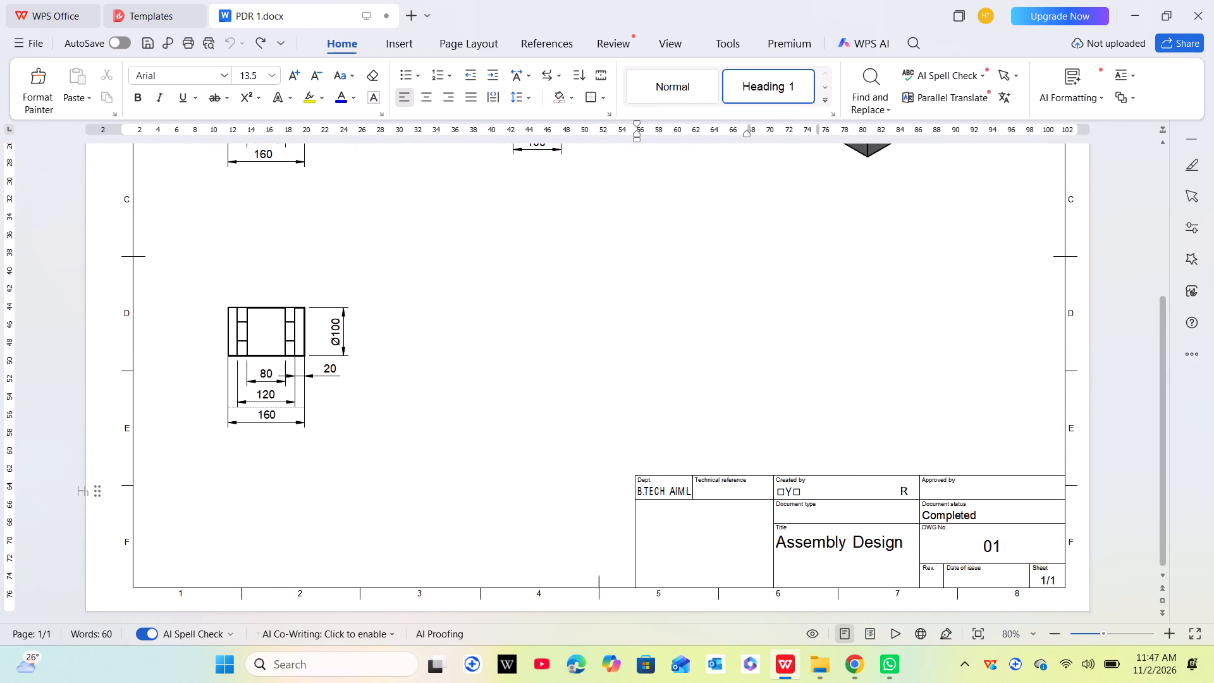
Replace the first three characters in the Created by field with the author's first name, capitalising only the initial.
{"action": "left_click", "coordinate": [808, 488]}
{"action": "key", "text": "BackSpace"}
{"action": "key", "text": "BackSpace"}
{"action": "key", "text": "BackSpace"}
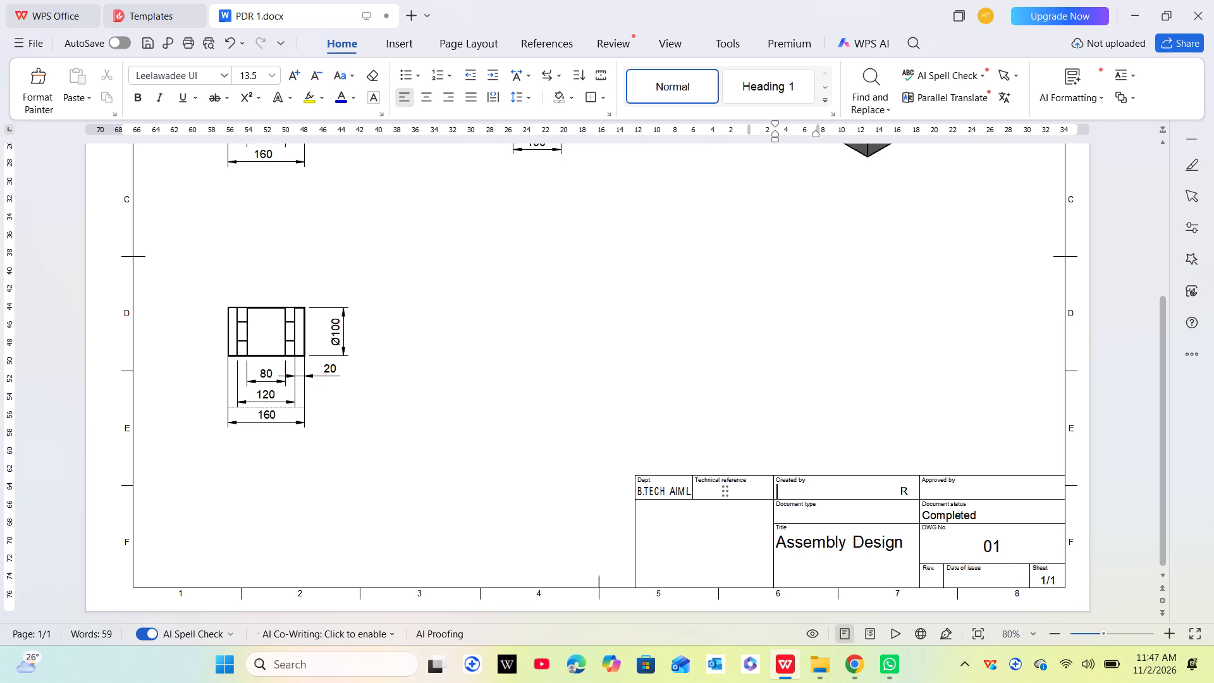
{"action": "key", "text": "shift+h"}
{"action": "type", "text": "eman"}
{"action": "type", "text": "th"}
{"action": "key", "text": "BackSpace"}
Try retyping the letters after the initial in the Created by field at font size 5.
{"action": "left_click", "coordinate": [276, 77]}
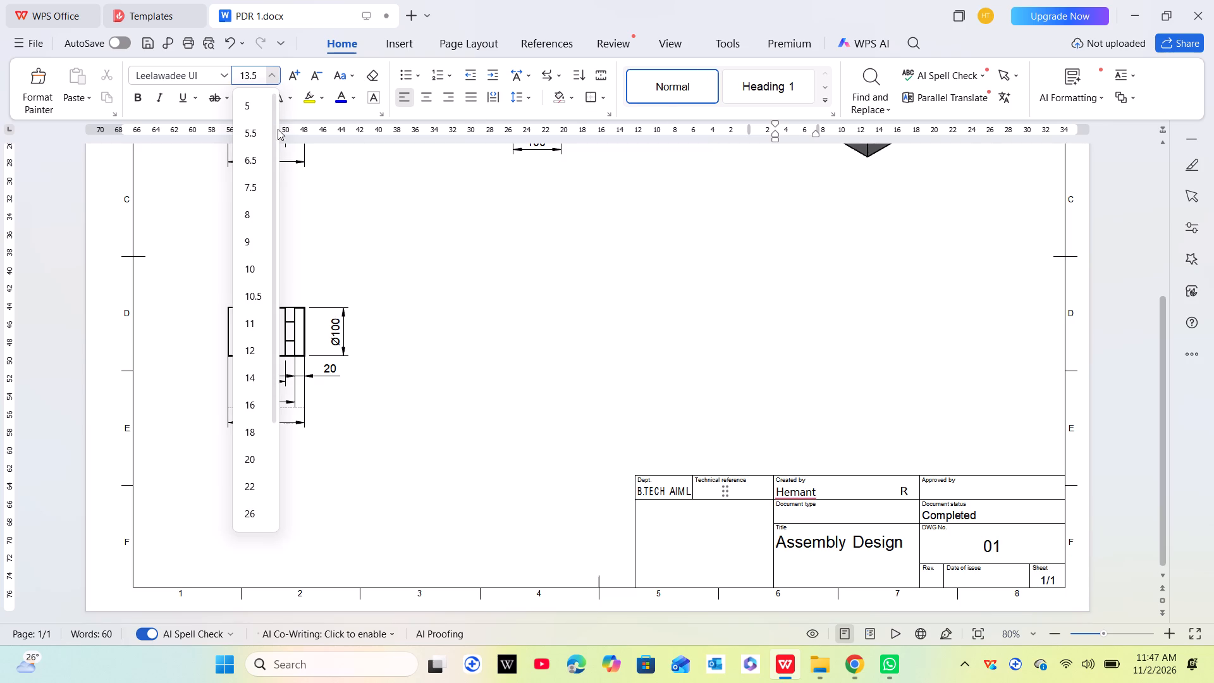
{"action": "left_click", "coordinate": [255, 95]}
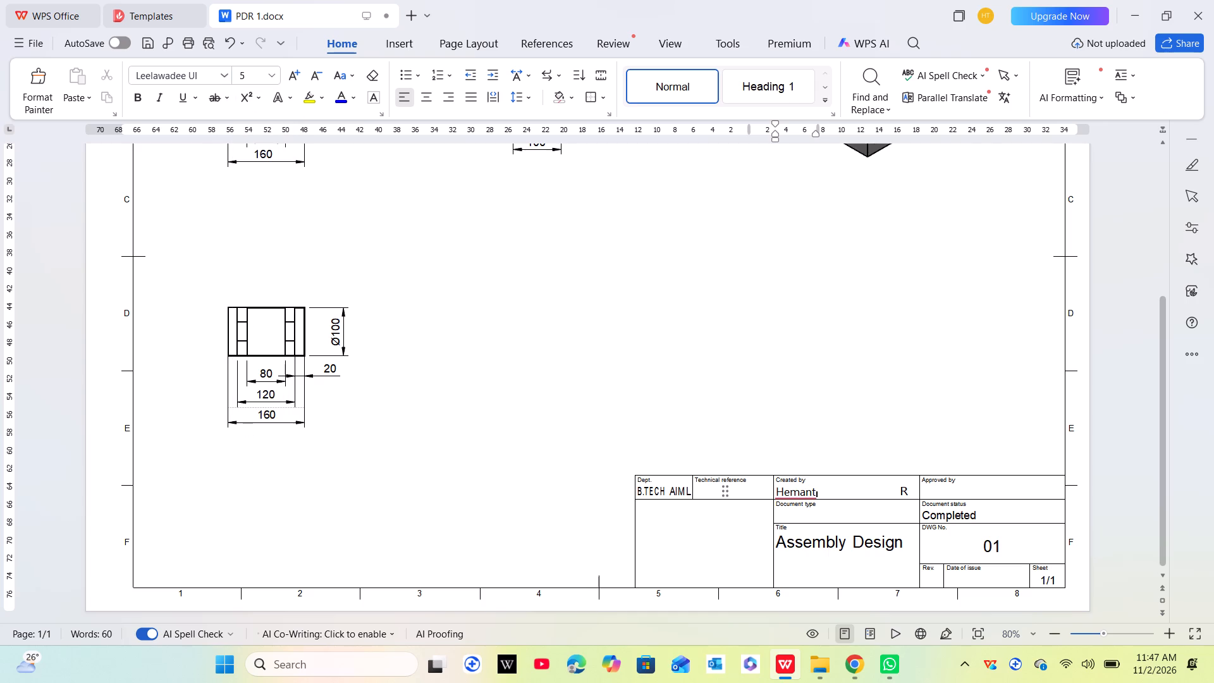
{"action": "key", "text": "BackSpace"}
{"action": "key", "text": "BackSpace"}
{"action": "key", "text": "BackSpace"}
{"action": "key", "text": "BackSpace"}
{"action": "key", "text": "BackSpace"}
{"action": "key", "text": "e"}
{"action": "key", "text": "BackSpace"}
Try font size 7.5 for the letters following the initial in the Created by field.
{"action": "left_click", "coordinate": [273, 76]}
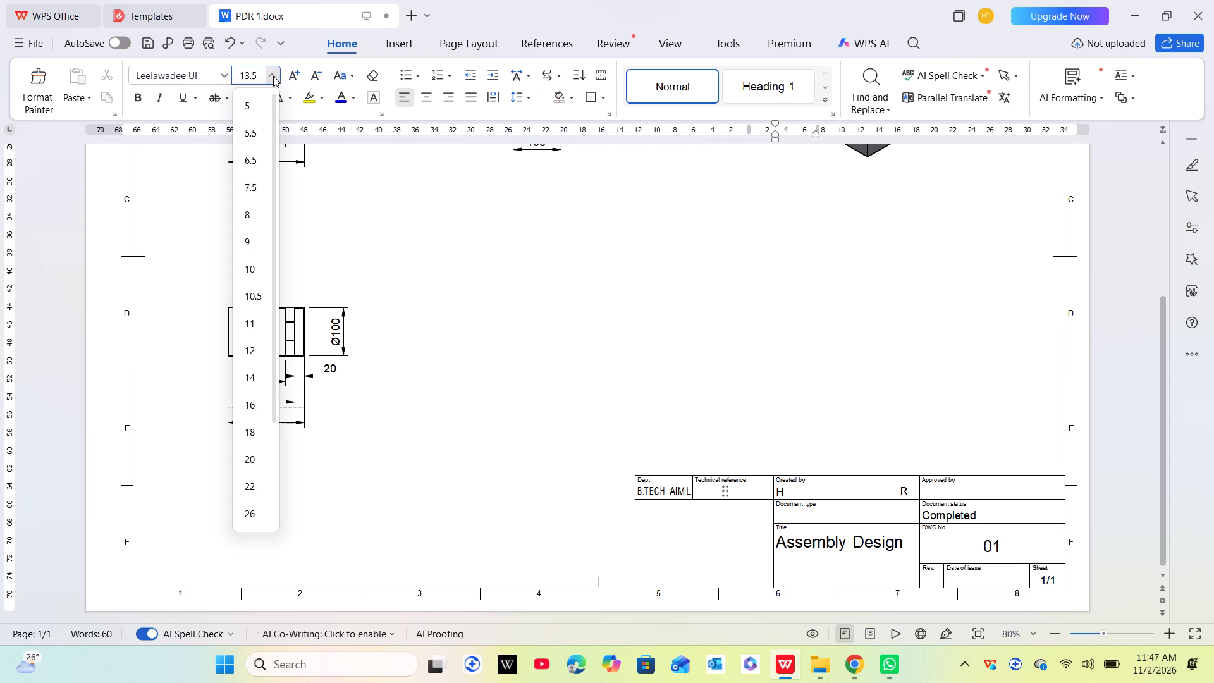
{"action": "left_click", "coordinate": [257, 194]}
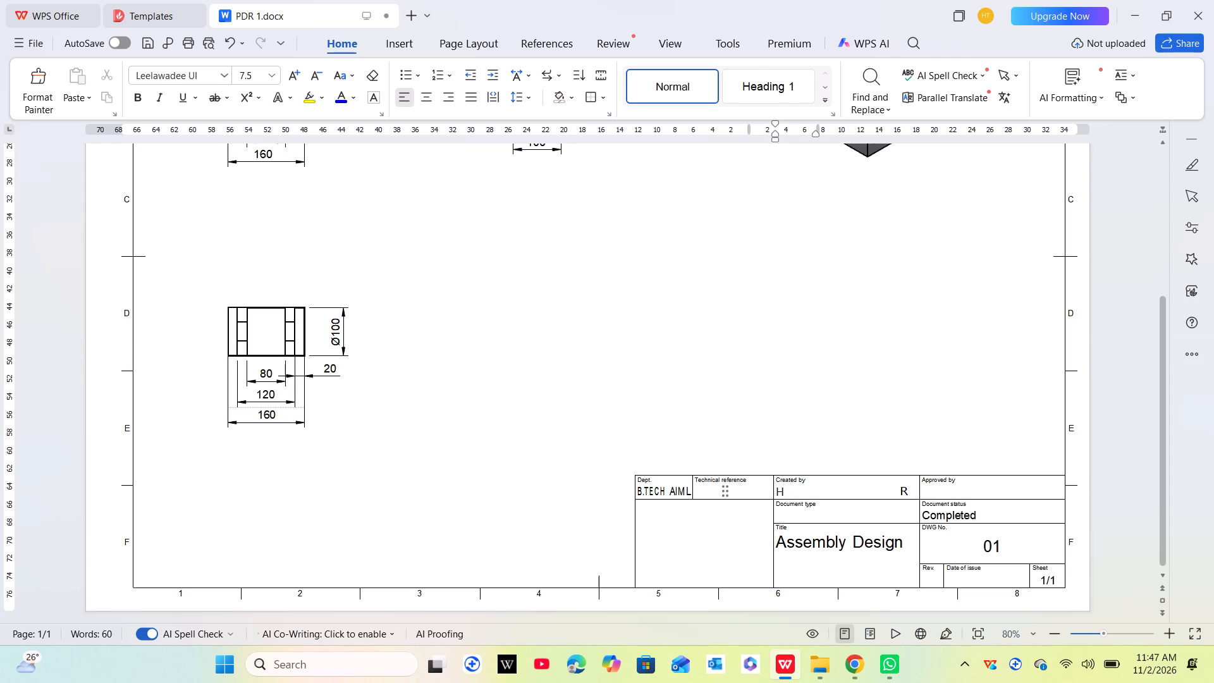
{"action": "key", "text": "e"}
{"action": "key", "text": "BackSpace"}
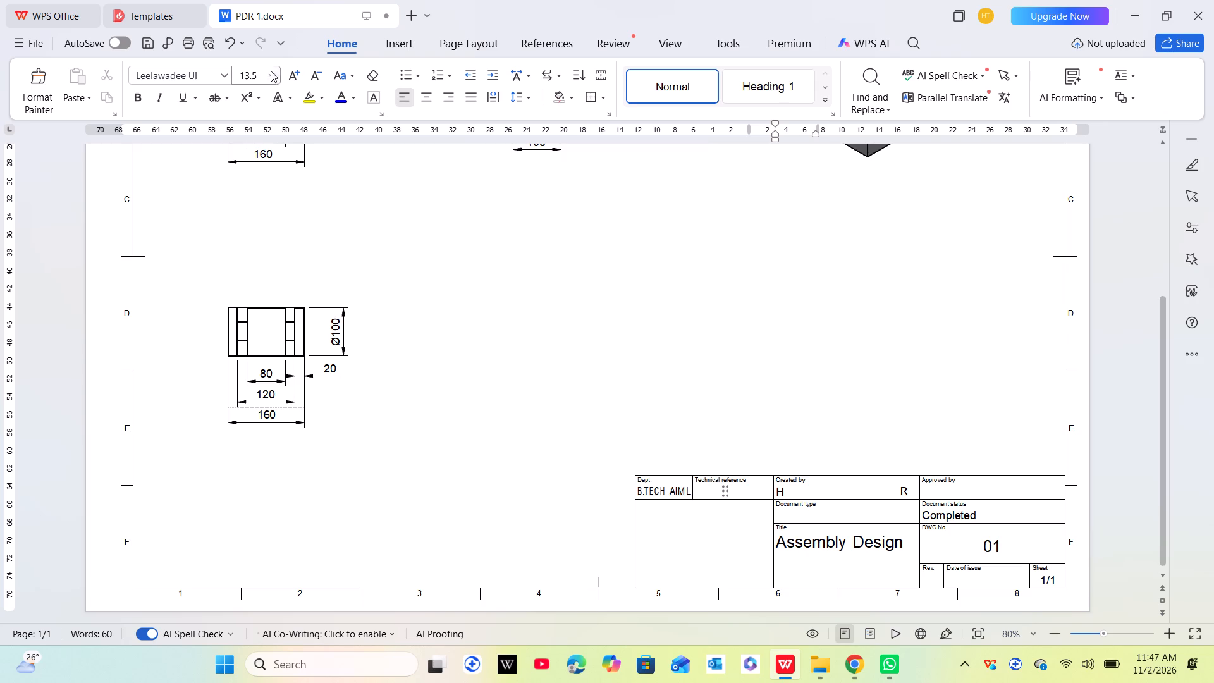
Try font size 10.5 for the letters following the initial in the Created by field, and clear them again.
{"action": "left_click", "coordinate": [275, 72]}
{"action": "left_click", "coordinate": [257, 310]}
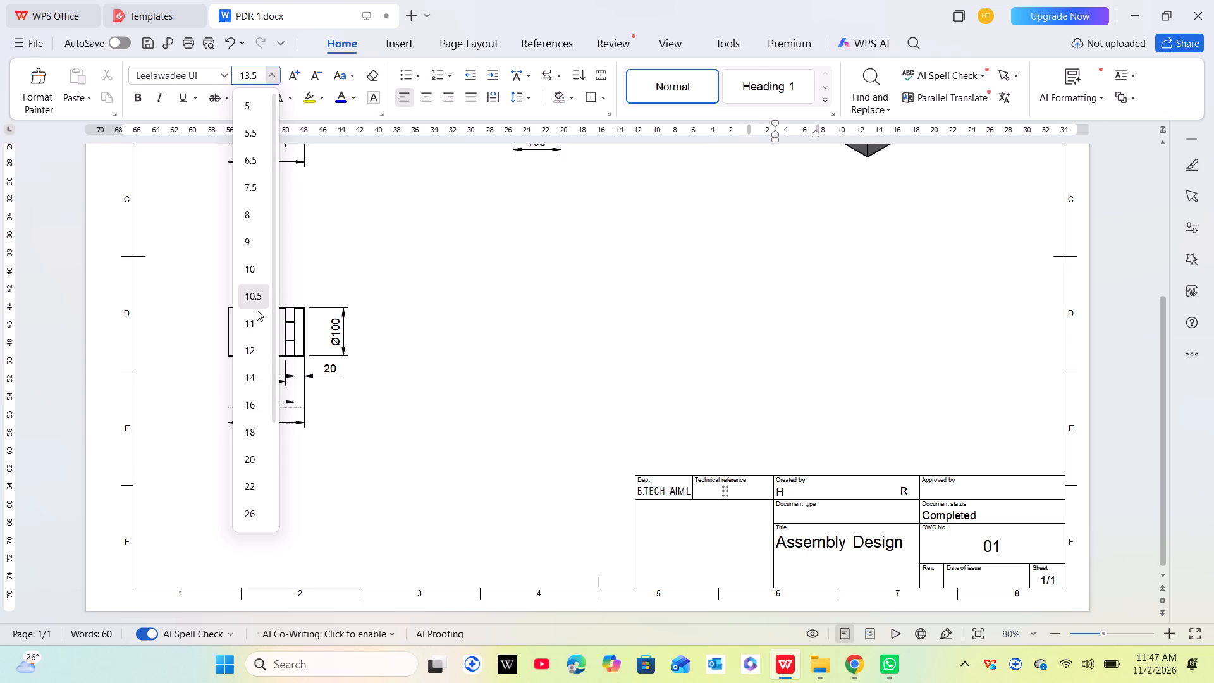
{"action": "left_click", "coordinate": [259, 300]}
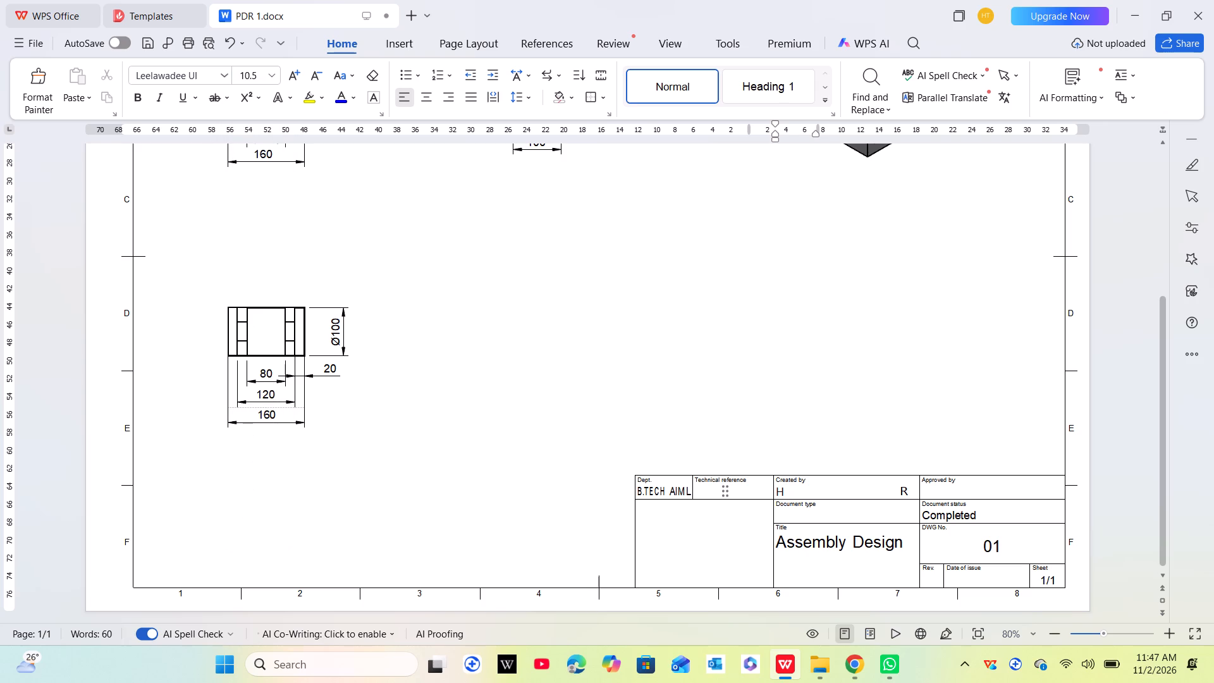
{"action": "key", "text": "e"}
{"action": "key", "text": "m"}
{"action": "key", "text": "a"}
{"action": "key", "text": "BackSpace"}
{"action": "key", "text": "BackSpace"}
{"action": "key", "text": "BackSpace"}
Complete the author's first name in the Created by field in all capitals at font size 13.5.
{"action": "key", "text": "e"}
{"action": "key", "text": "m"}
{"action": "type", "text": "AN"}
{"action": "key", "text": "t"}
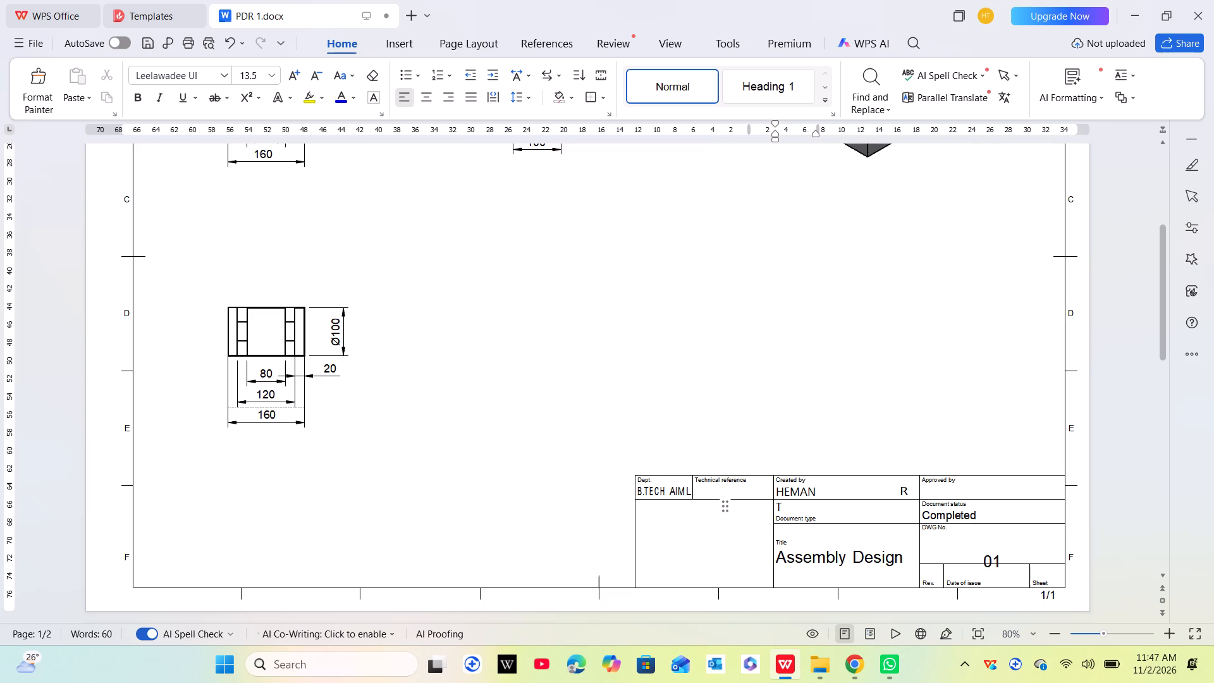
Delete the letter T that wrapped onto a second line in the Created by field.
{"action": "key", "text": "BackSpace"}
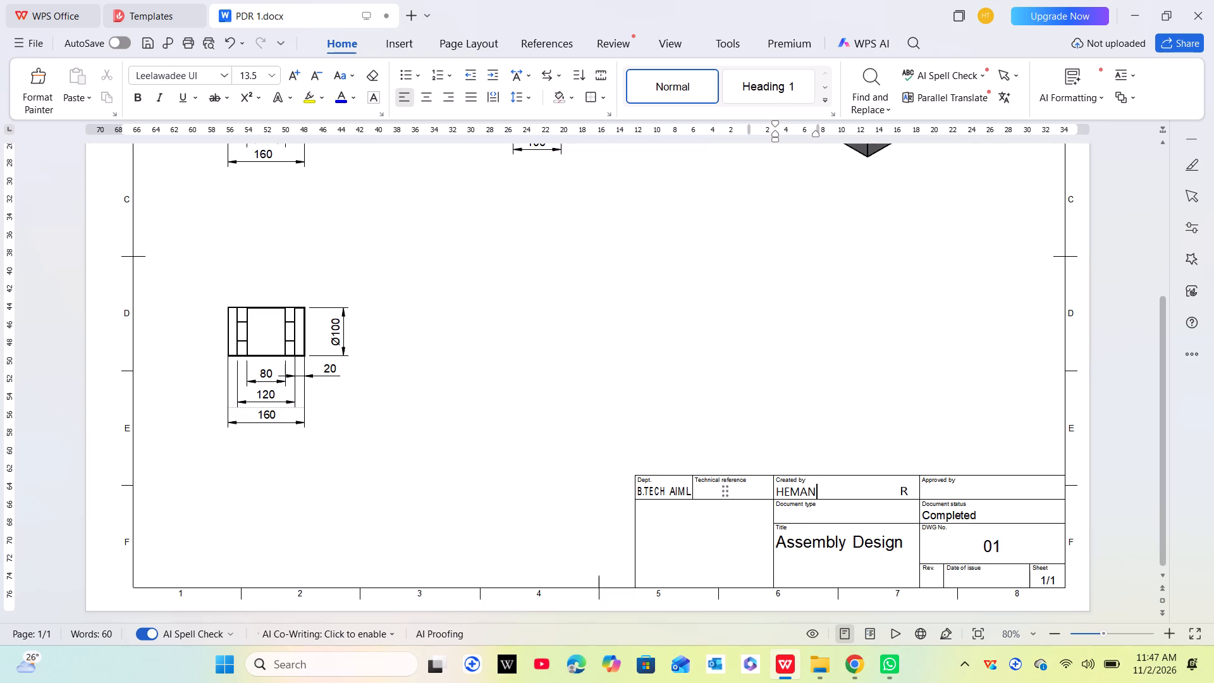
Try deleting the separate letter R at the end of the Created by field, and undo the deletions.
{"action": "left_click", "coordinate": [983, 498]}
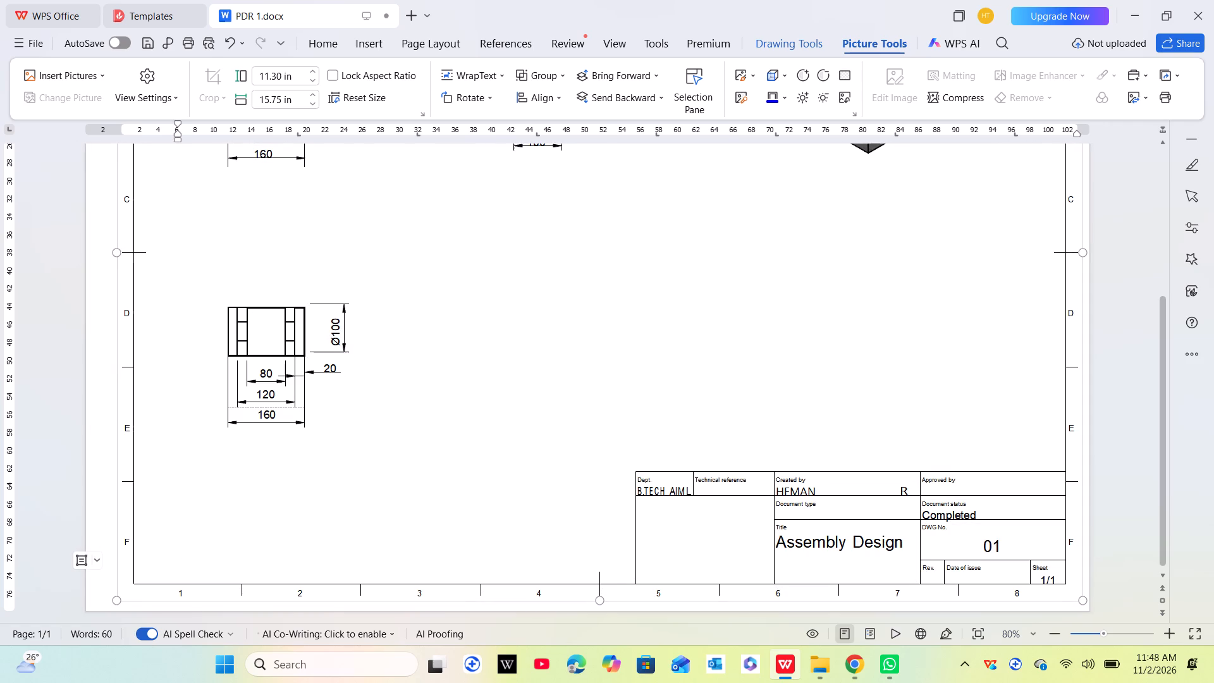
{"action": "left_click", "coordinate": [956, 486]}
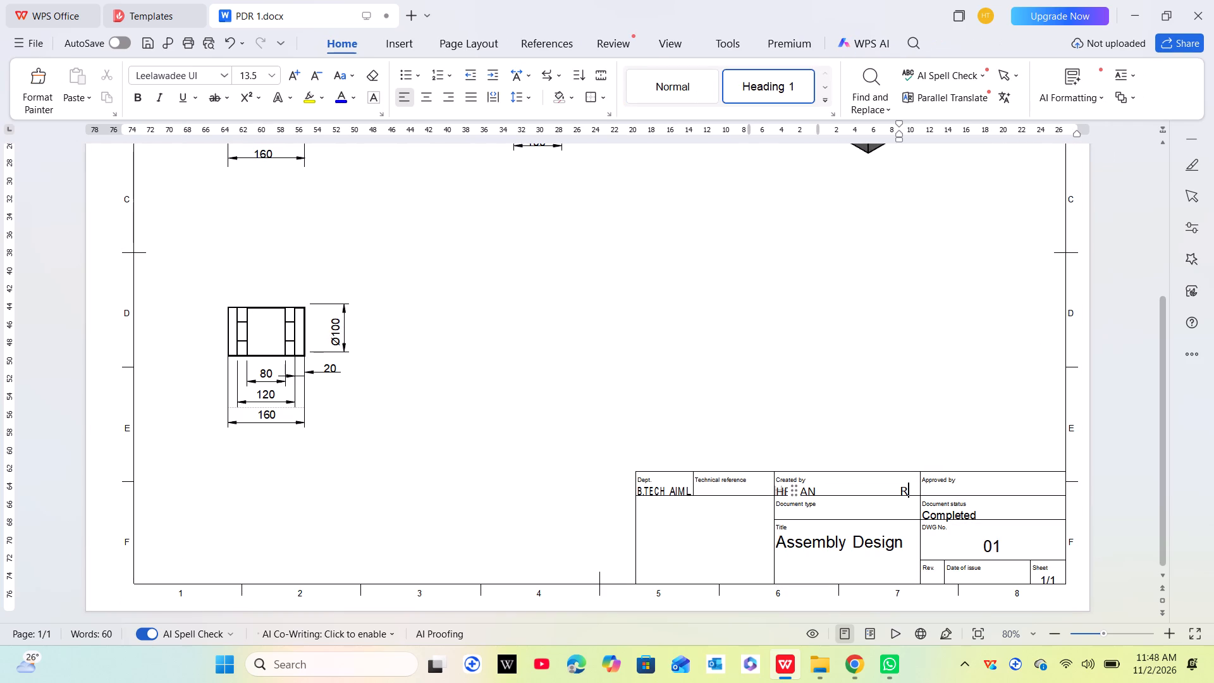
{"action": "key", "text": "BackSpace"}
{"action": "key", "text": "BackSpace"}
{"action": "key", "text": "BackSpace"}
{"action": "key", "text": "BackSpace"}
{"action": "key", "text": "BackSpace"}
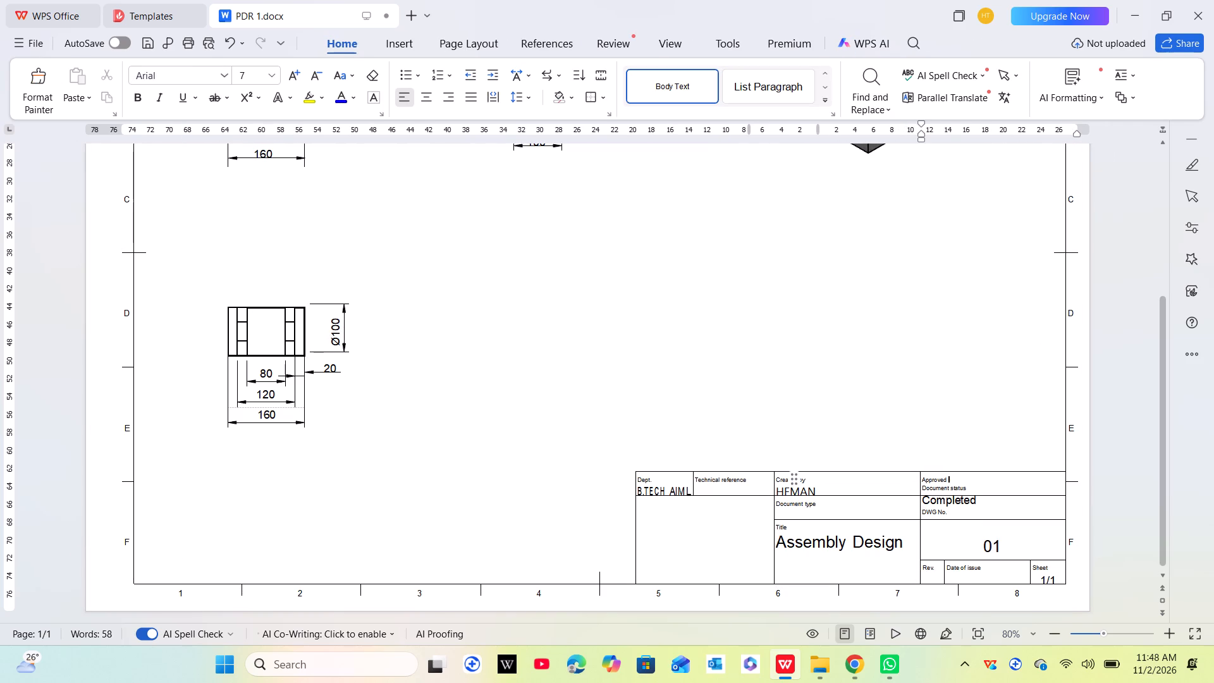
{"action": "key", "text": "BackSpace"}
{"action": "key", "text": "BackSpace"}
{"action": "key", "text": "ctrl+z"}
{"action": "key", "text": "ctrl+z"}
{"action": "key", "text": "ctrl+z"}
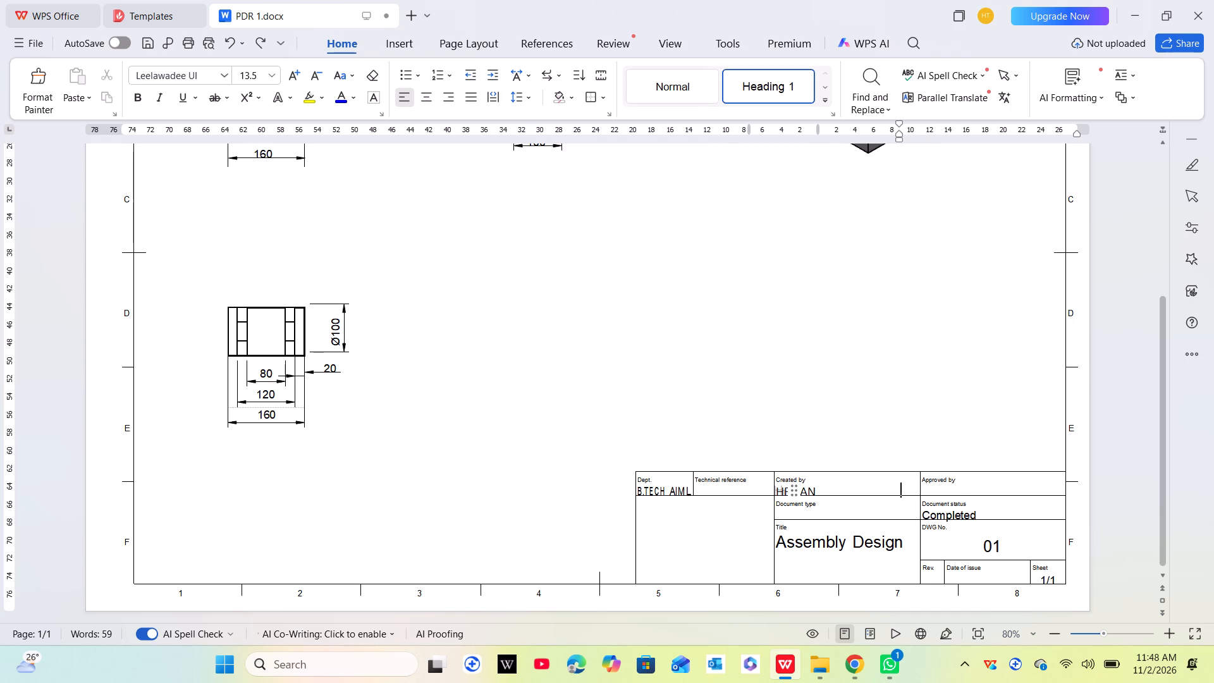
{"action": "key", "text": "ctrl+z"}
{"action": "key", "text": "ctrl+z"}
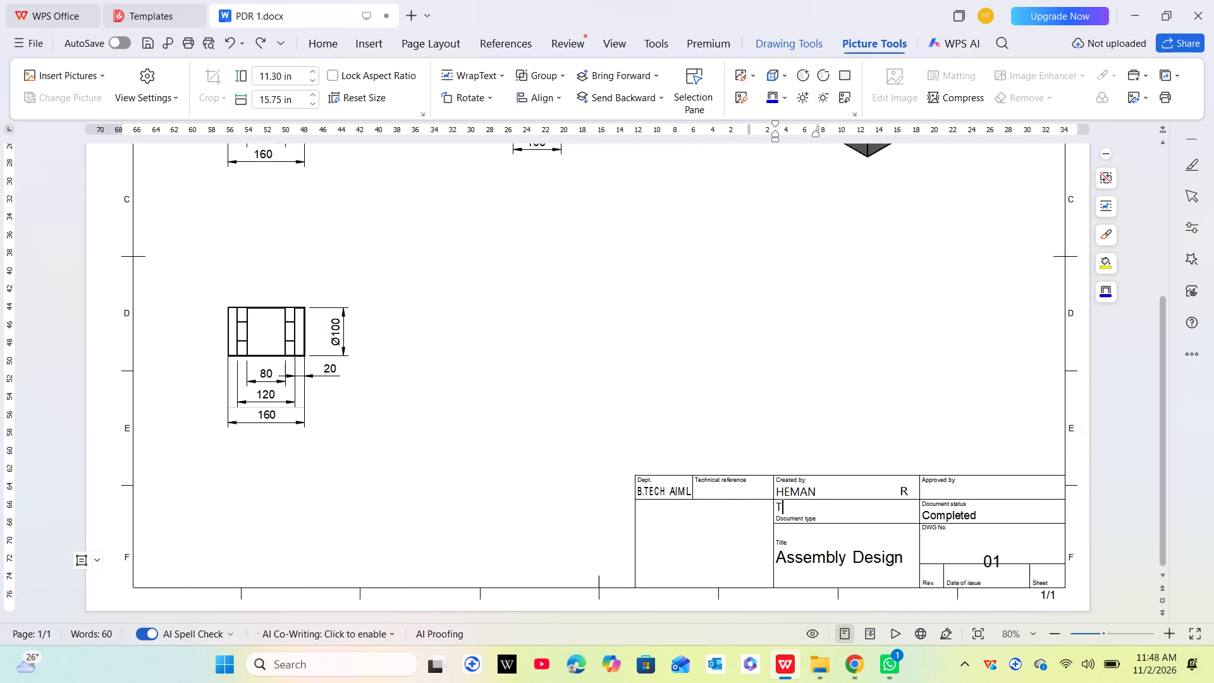
Undo all the name and font size edits made in the Created by field.
{"action": "key", "text": "ctrl+z"}
{"action": "key", "text": "ctrl+z"}
{"action": "key", "text": "ctrl+z"}
{"action": "key", "text": "ctrl+z"}
{"action": "key", "text": "ctrl+z"}
{"action": "key", "text": "ctrl+z"}
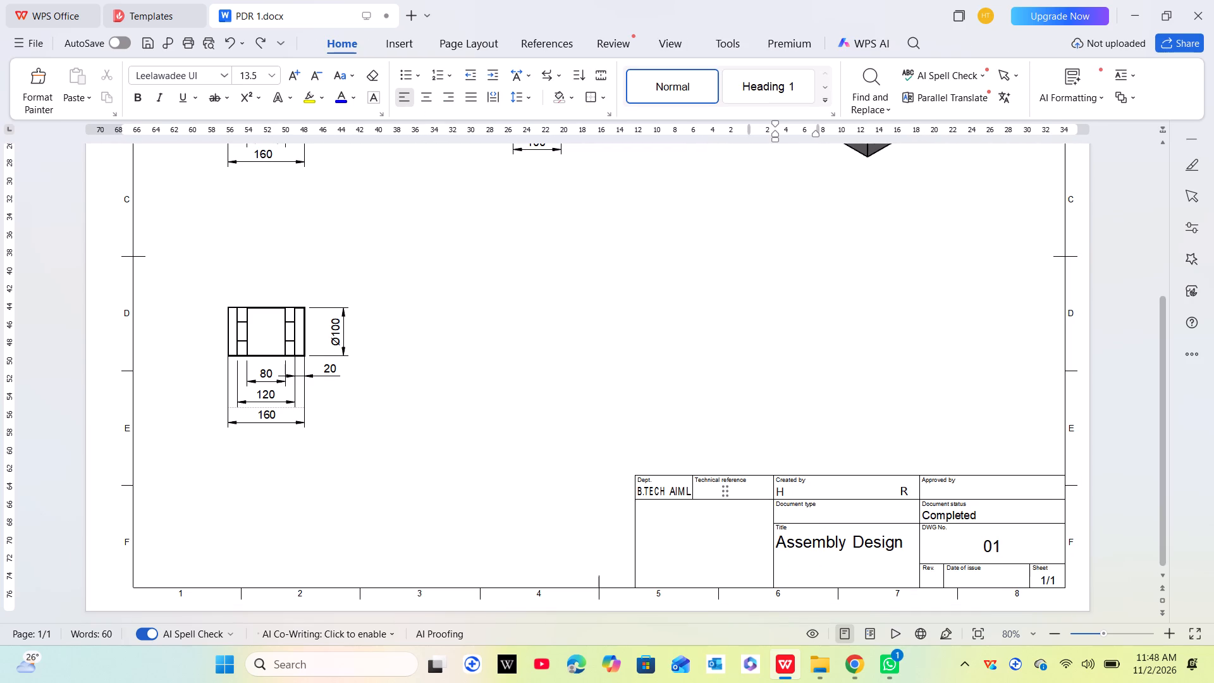
{"action": "key", "text": "ctrl+z"}
{"action": "key", "text": "ctrl+z"}
{"action": "key", "text": "ctrl+z"}
{"action": "key", "text": "ctrl+z"}
{"action": "key", "text": "ctrl+z"}
{"action": "key", "text": "ctrl+z"}
{"action": "key", "text": "ctrl+z"}
{"action": "key", "text": "ctrl+z"}
{"action": "key", "text": "ctrl+z"}
{"action": "key", "text": "ctrl+z"}
{"action": "key", "text": "ctrl+z"}
{"action": "key", "text": "ctrl+z"}
{"action": "key", "text": "ctrl+z"}
{"action": "key", "text": "ctrl+z"}
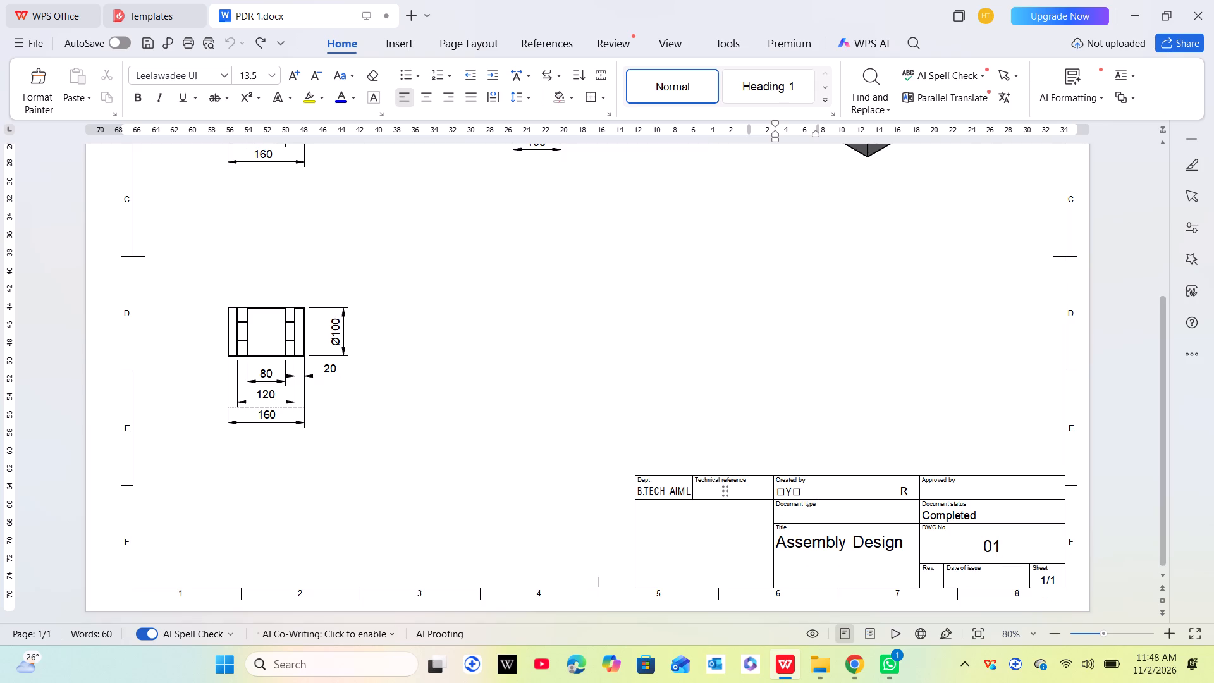
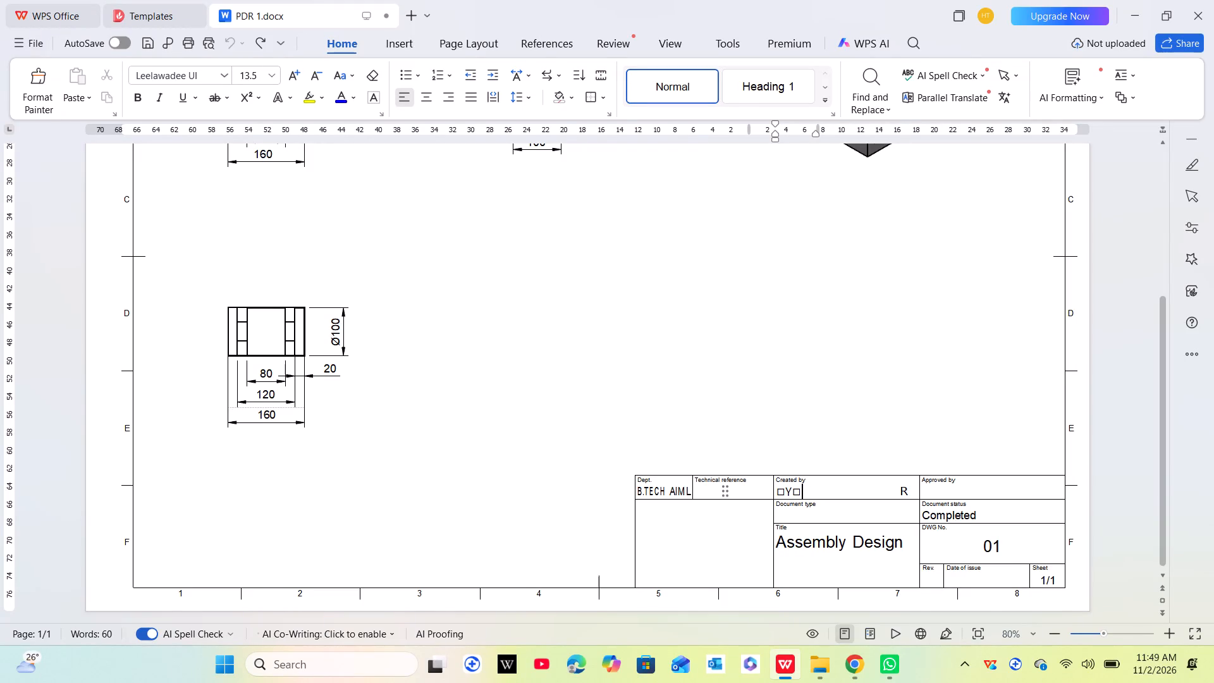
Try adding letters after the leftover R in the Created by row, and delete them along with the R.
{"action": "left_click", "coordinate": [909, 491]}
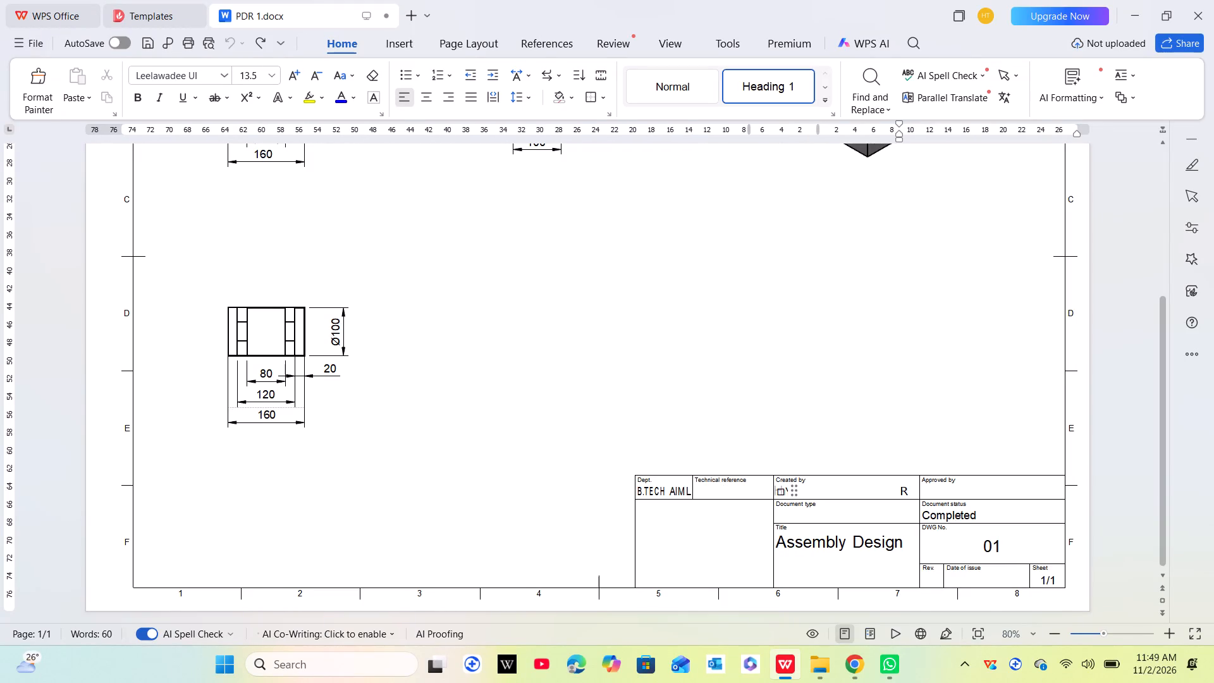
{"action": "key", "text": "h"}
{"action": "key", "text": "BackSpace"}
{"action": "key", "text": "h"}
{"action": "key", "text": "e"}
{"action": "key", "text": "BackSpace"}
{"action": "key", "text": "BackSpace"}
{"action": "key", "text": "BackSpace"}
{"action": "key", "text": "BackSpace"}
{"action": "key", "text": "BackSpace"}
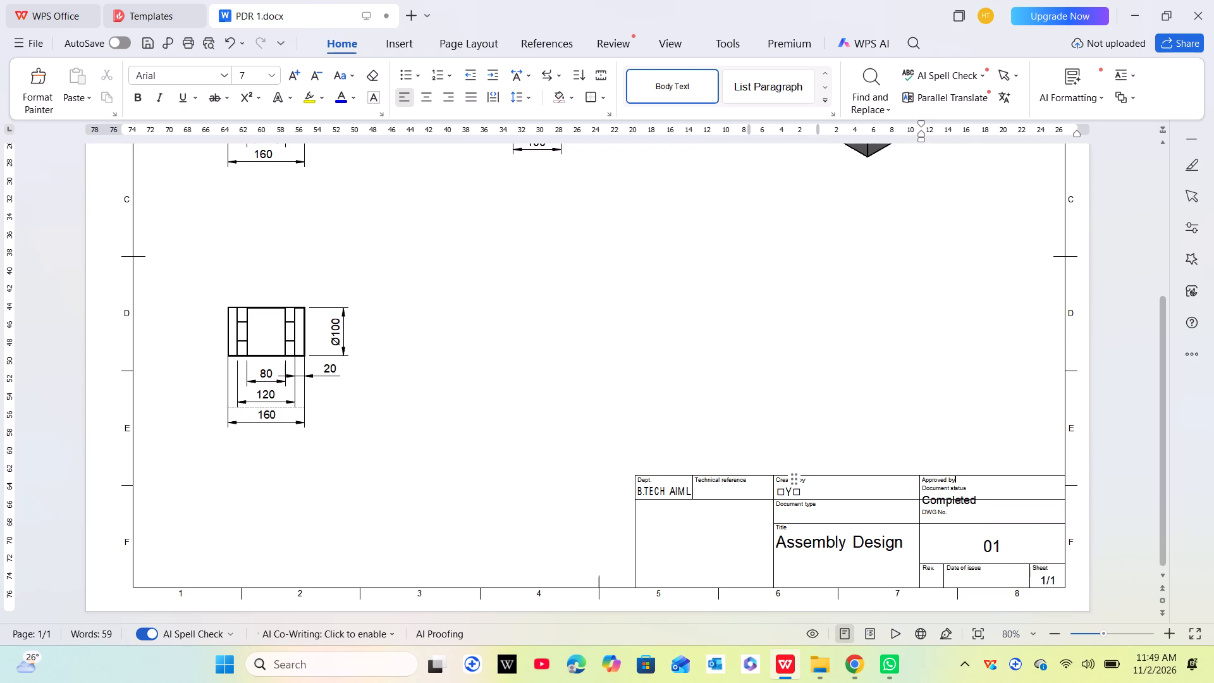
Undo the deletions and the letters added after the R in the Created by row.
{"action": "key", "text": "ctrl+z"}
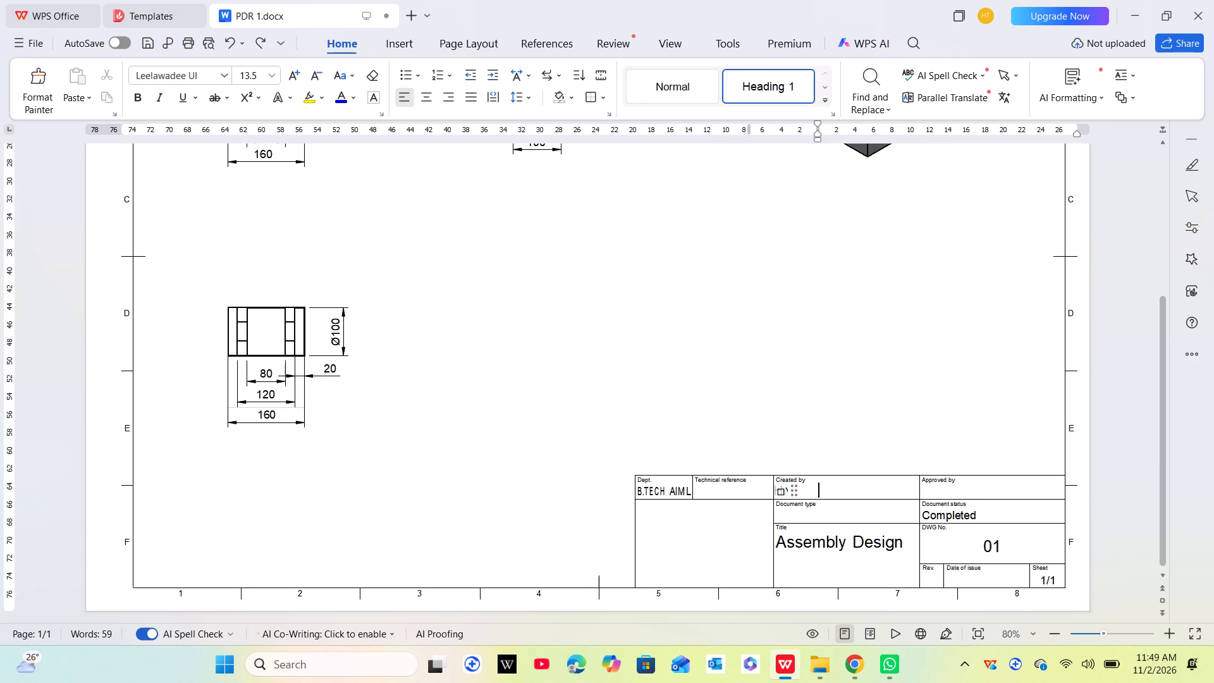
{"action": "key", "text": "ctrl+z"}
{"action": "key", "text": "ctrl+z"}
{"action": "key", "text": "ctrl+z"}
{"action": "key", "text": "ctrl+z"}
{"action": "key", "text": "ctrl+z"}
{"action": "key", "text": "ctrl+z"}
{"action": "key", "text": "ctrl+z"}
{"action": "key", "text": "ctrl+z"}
Delete the leftover R and all the old characters from the Created by field.
{"action": "key", "text": "BackSpace"}
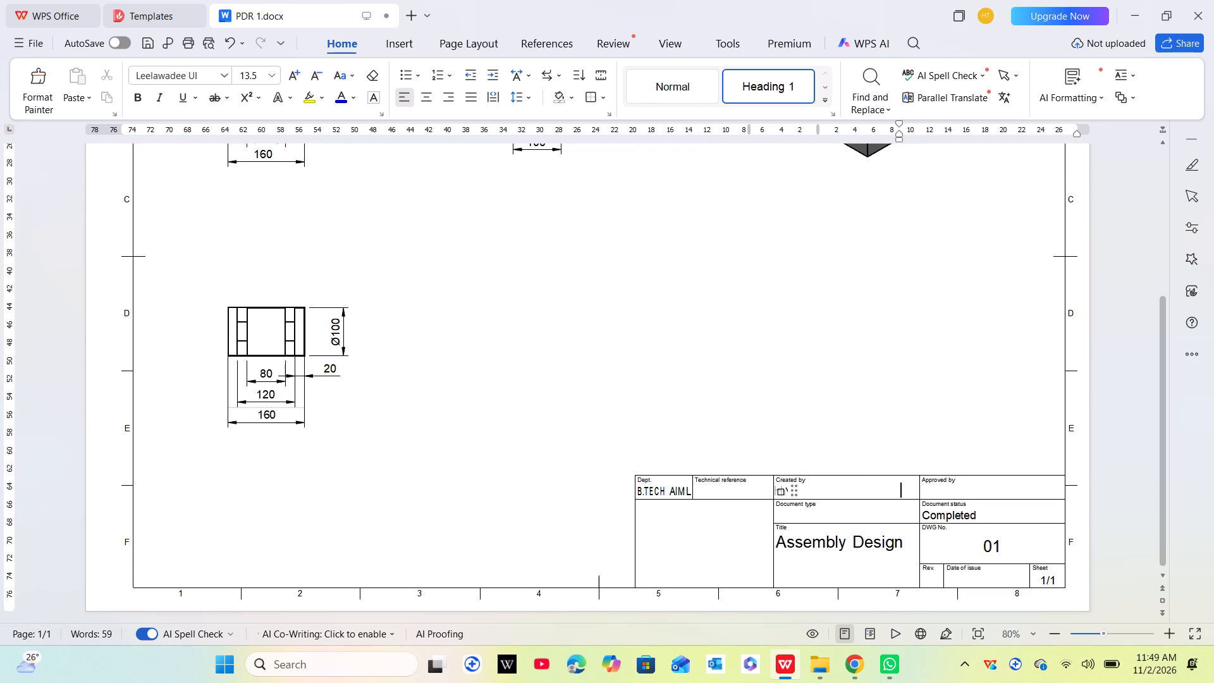
{"action": "left_click", "coordinate": [798, 488]}
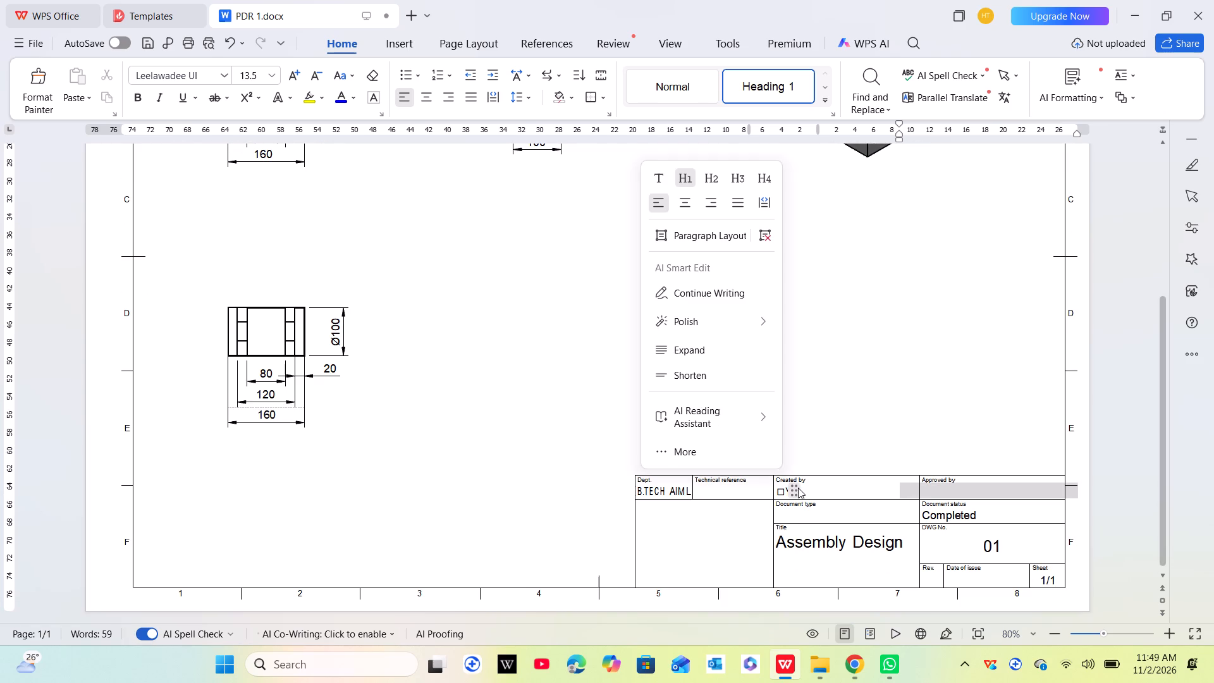
{"action": "left_click", "coordinate": [823, 424]}
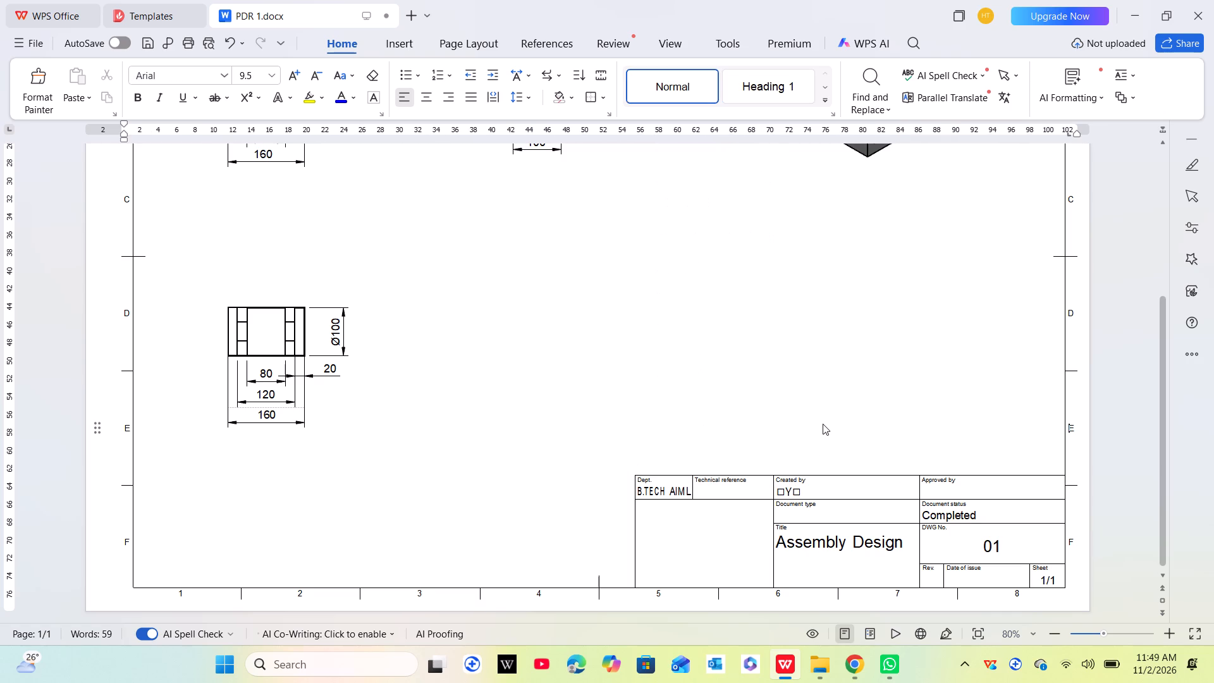
{"action": "left_click", "coordinate": [807, 488]}
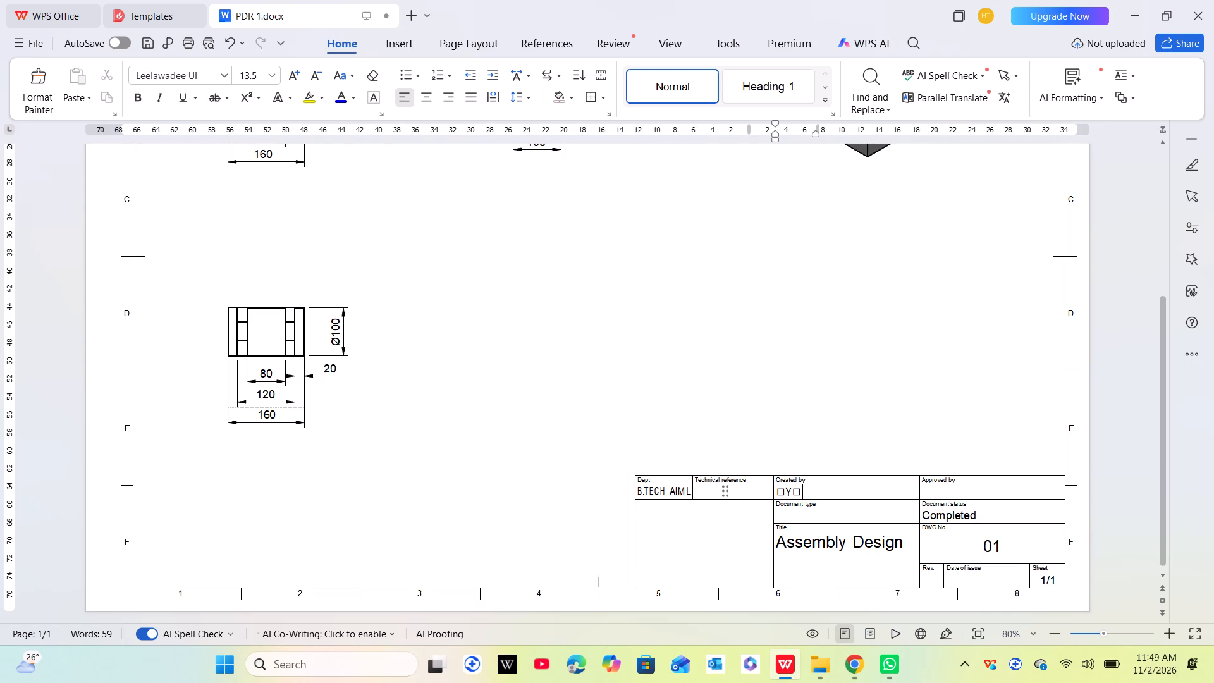
{"action": "key", "text": "BackSpace"}
{"action": "key", "text": "BackSpace"}
{"action": "key", "text": "BackSpace"}
Enter the first five letters of the author's first name in capitals in the Created by field.
{"action": "scroll", "coordinate": [685, 196], "scroll_direction": "down", "scroll_amount": 6}
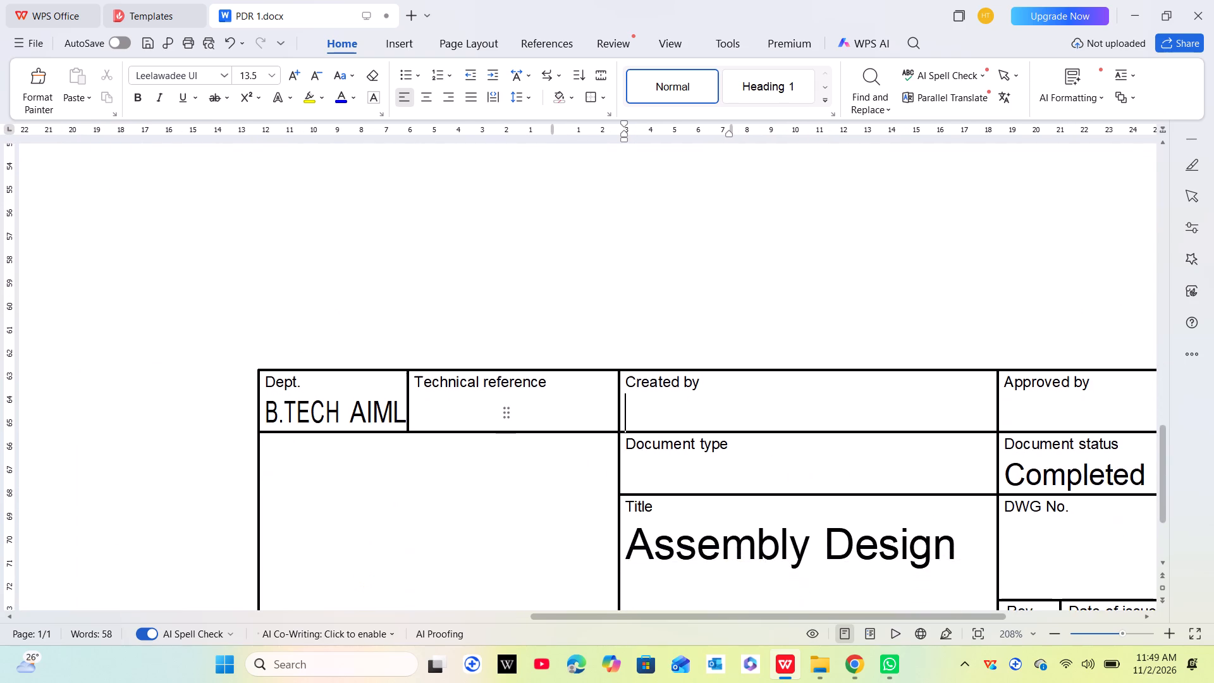
{"action": "scroll", "coordinate": [460, 237], "scroll_direction": "left", "scroll_amount": 5}
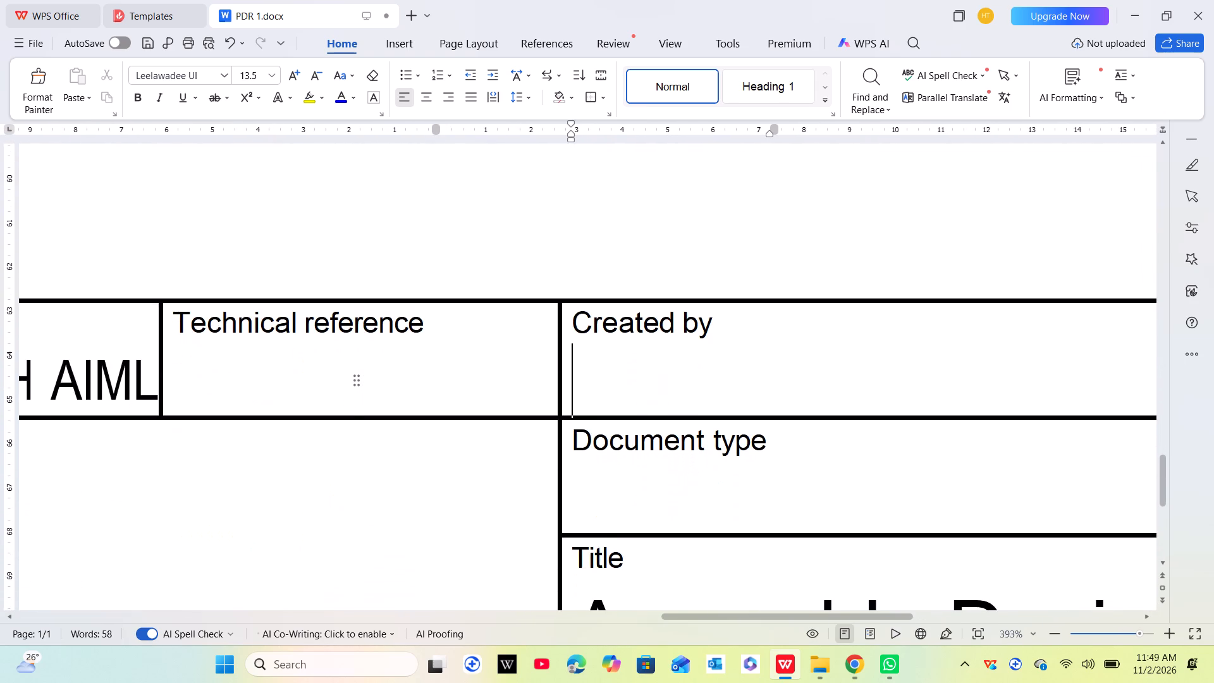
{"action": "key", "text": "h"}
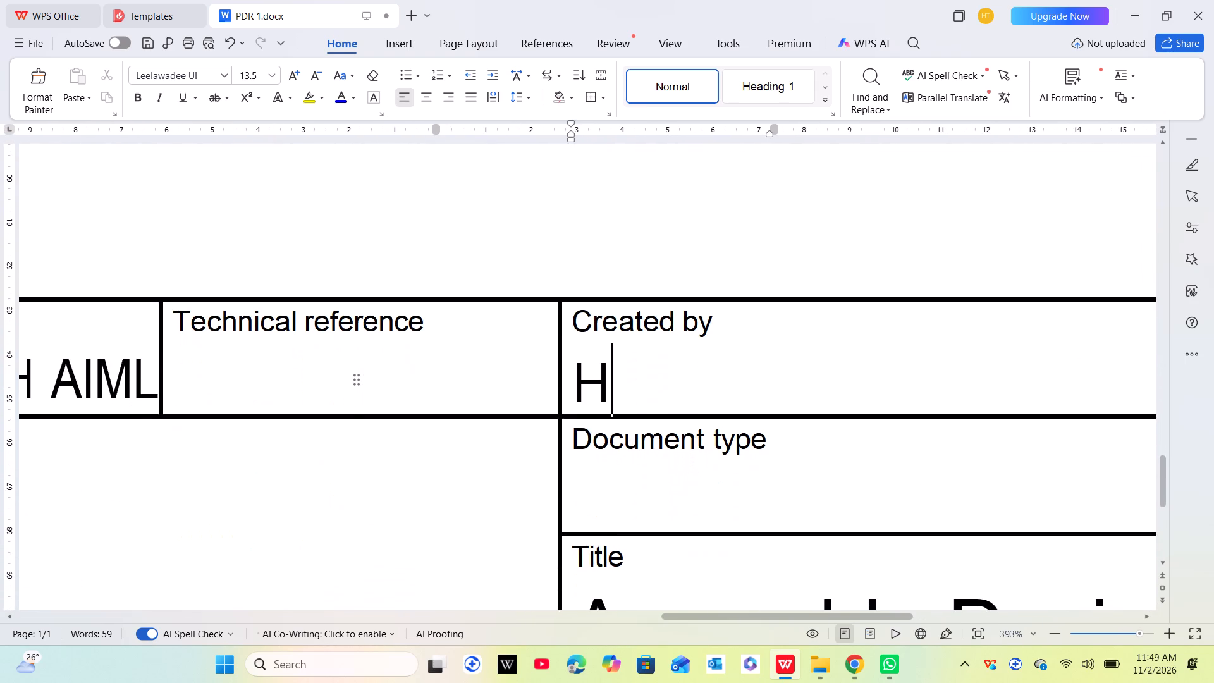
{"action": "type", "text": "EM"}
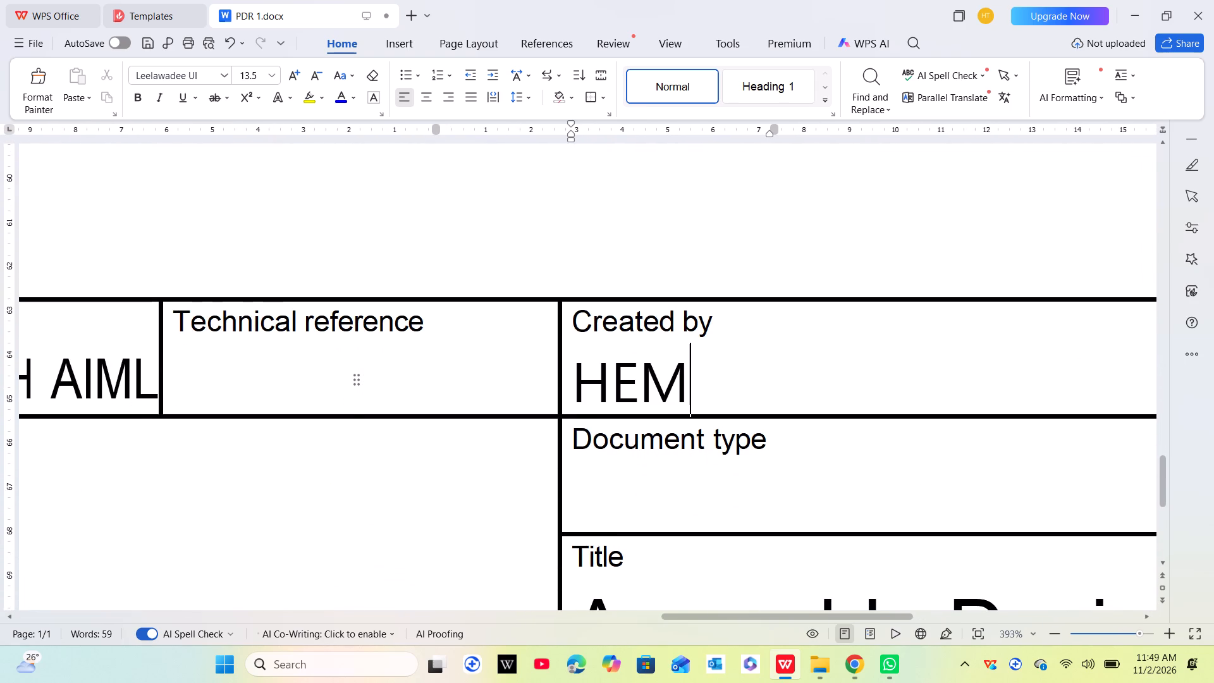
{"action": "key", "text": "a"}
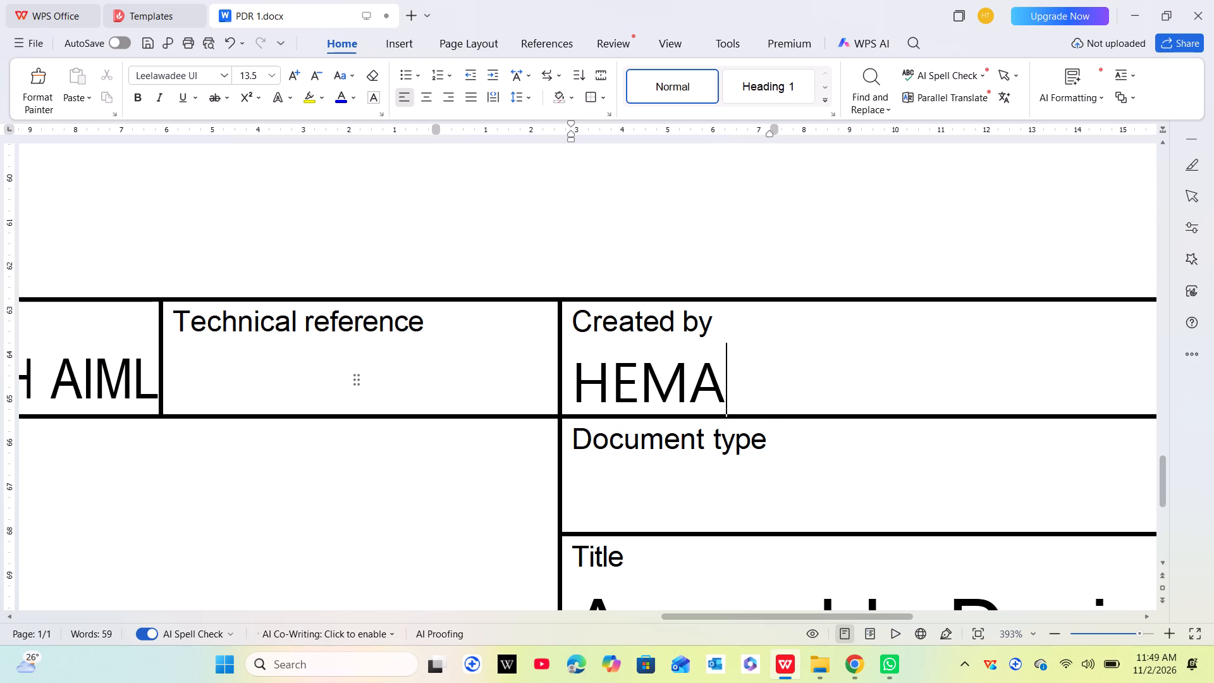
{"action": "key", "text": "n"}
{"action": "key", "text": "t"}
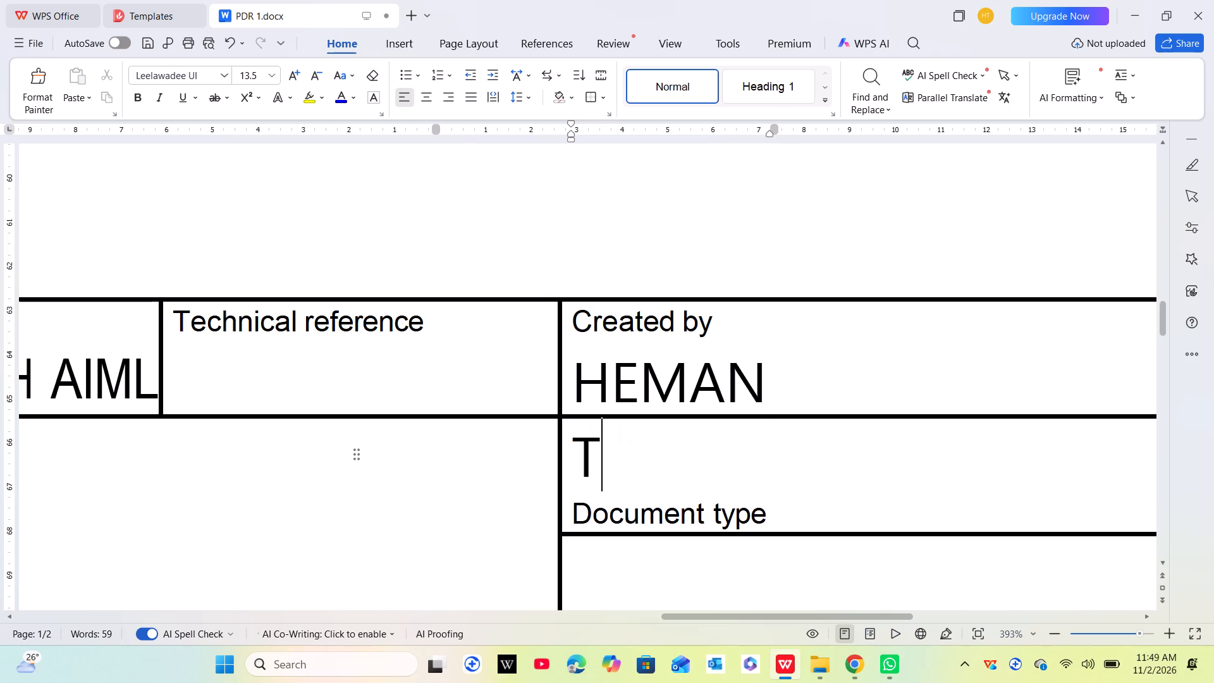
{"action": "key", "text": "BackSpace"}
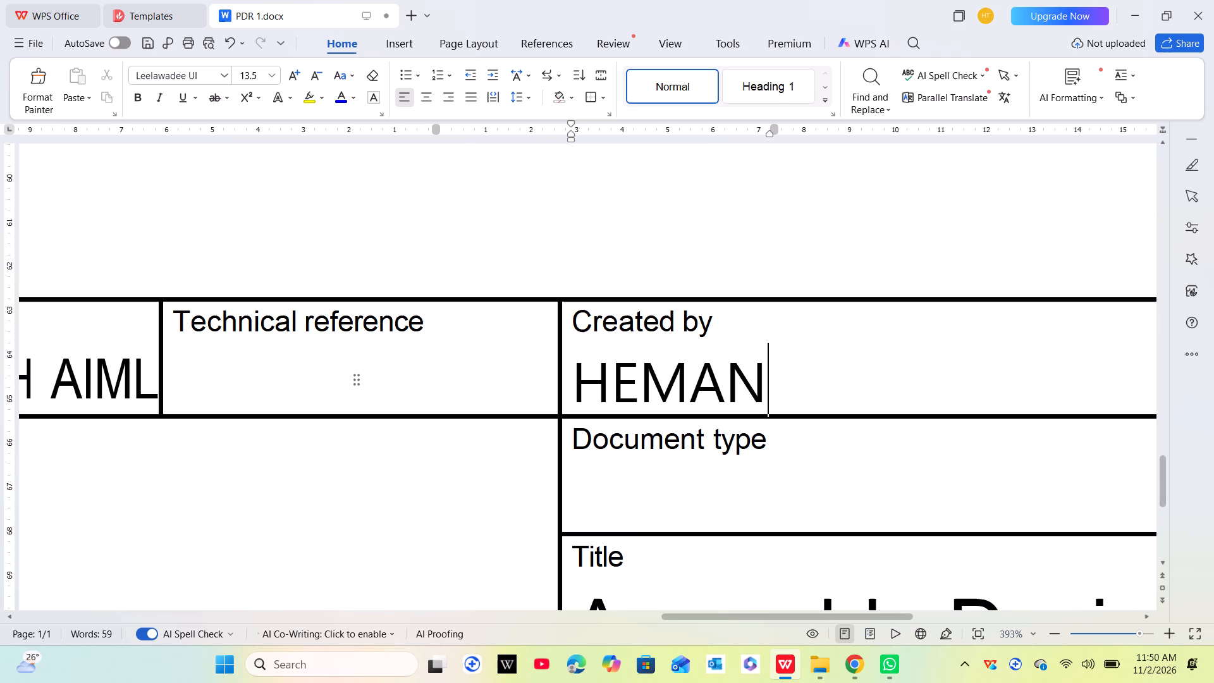
Set the font size of the partial author name in the Created by field to 5.
{"action": "left_click_drag", "start_coordinate": [574, 367], "coordinate": [775, 355]}
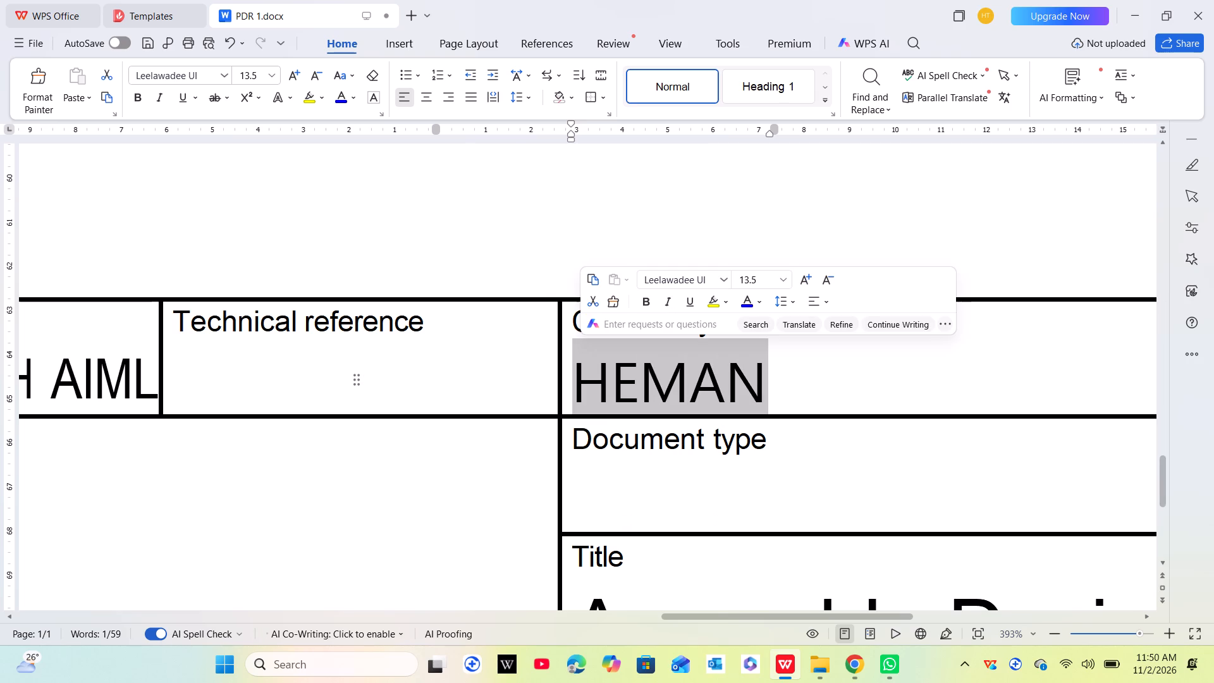
{"action": "left_click", "coordinate": [783, 274]}
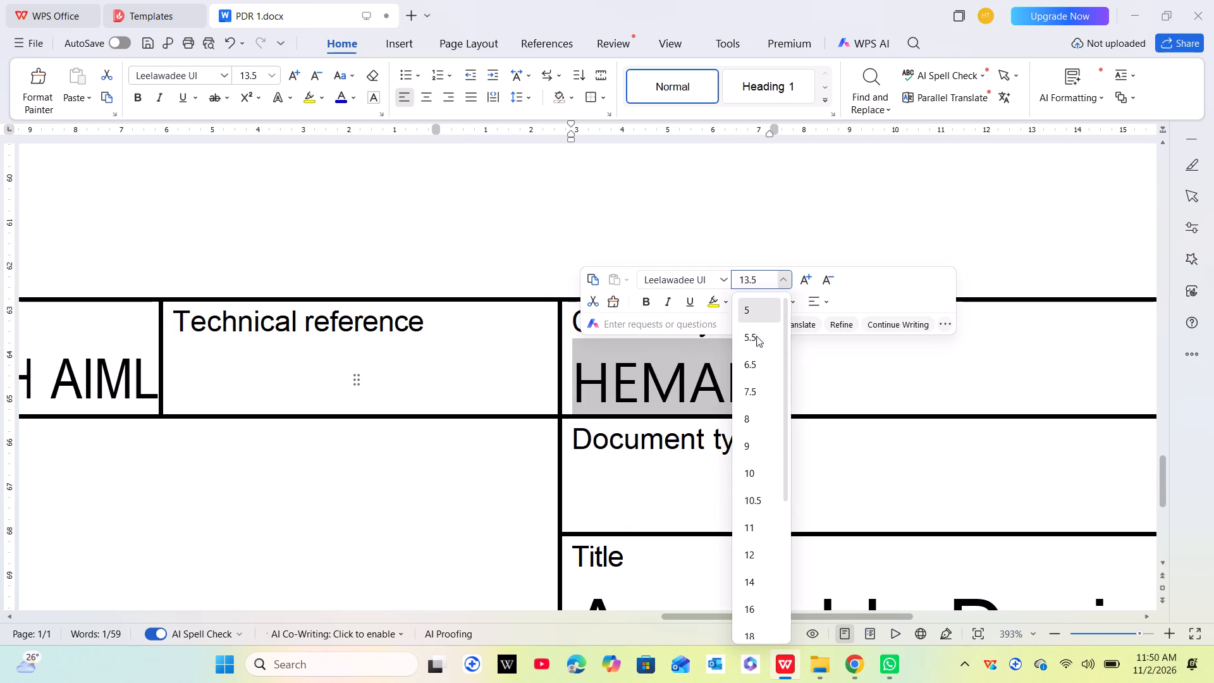
{"action": "left_click", "coordinate": [748, 350]}
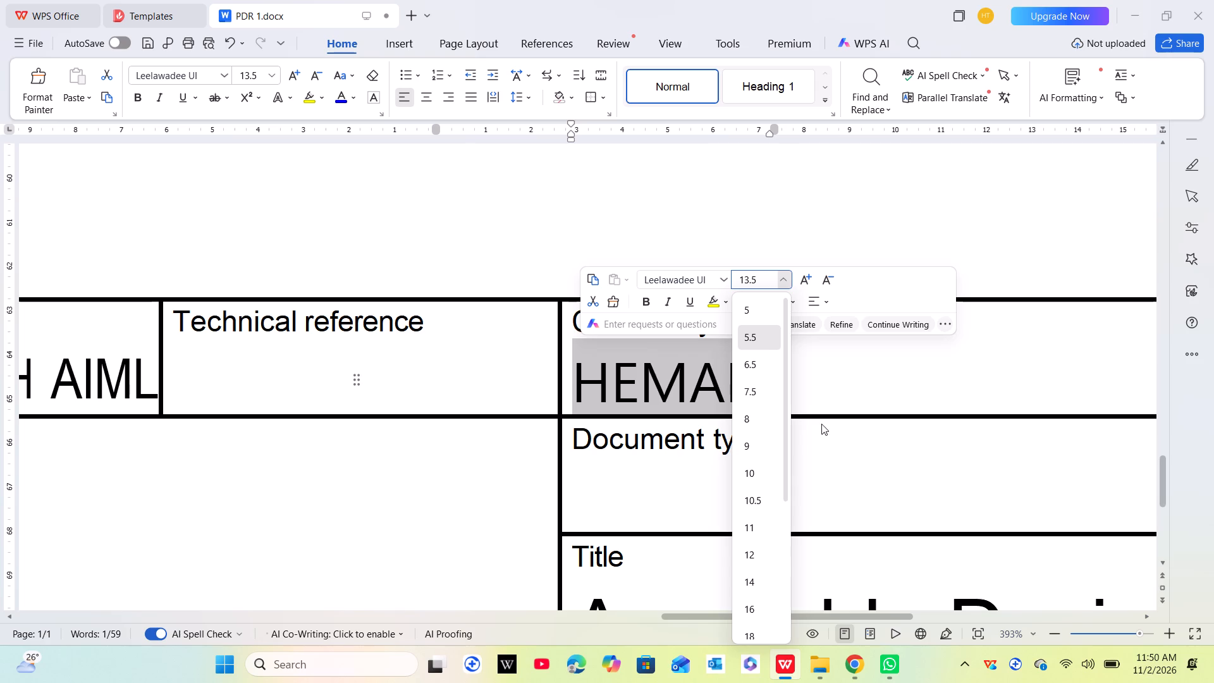
{"action": "left_click", "coordinate": [754, 315]}
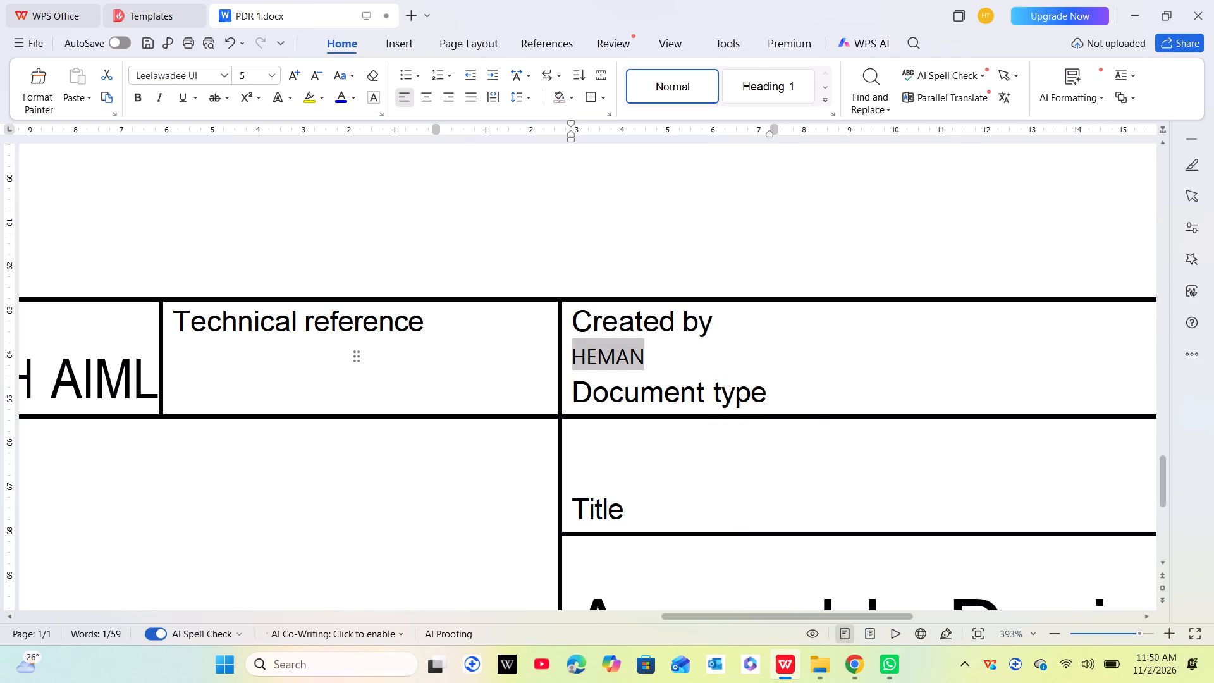
Complete the author's first name in capitals and add the two initials after it in the Created by field.
{"action": "left_click", "coordinate": [653, 355]}
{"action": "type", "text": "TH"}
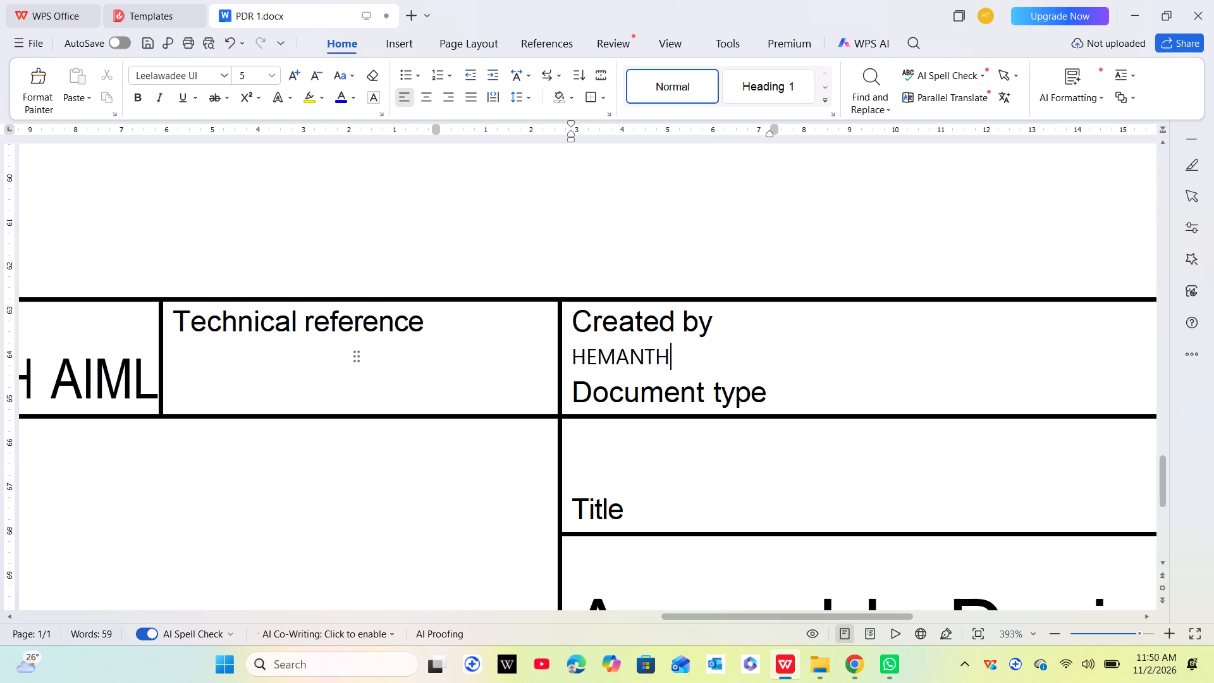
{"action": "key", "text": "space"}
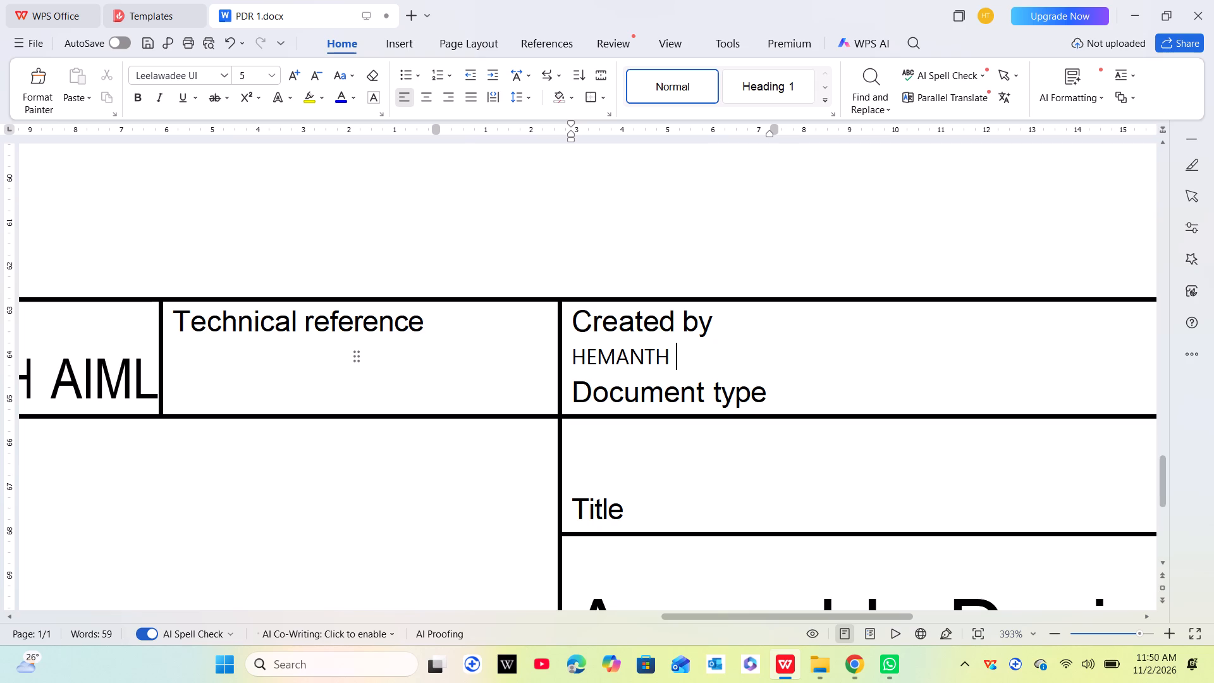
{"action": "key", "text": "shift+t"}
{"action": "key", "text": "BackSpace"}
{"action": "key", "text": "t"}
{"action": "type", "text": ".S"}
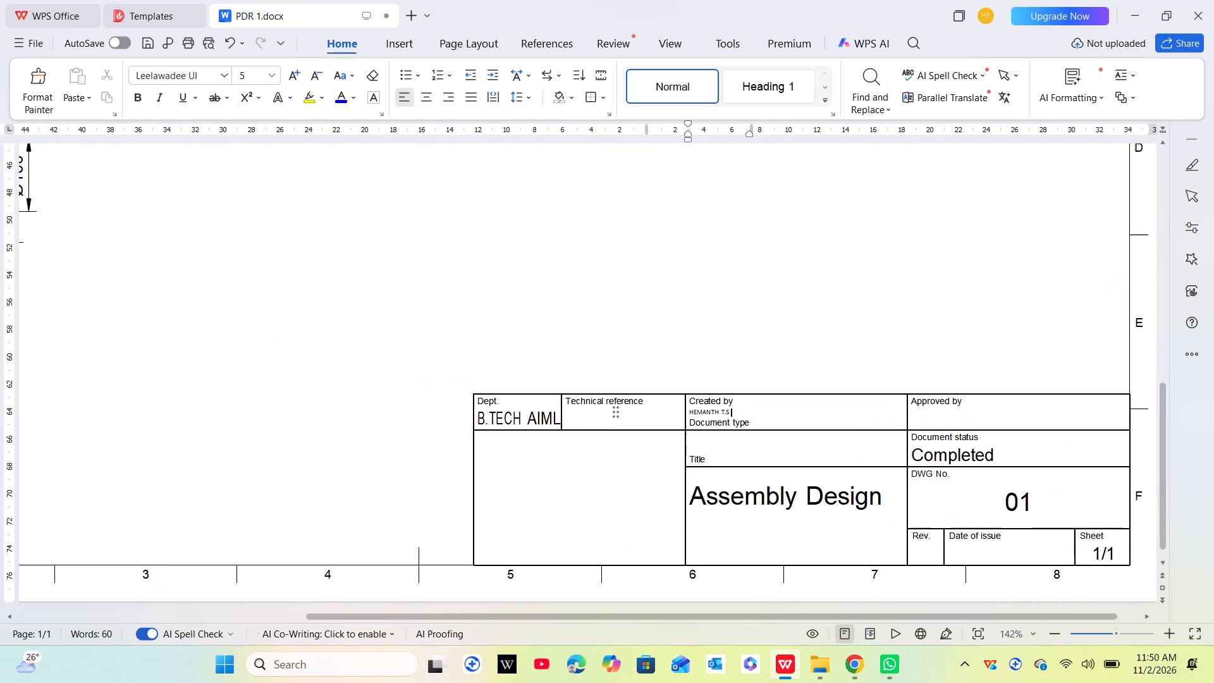
Replace AIML with CSE in the Dept. field so the department reads B.TECH CSE.
{"action": "scroll", "coordinate": [763, 436], "scroll_direction": "left", "scroll_amount": 1}
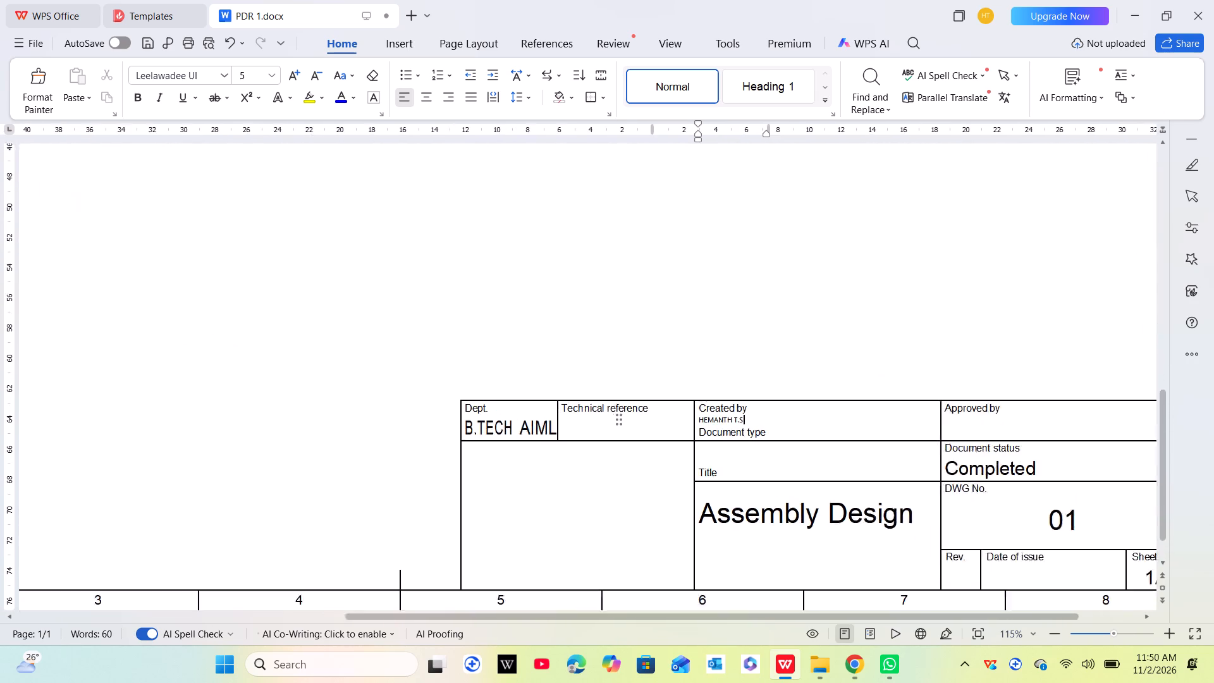
{"action": "left_click", "coordinate": [778, 435]}
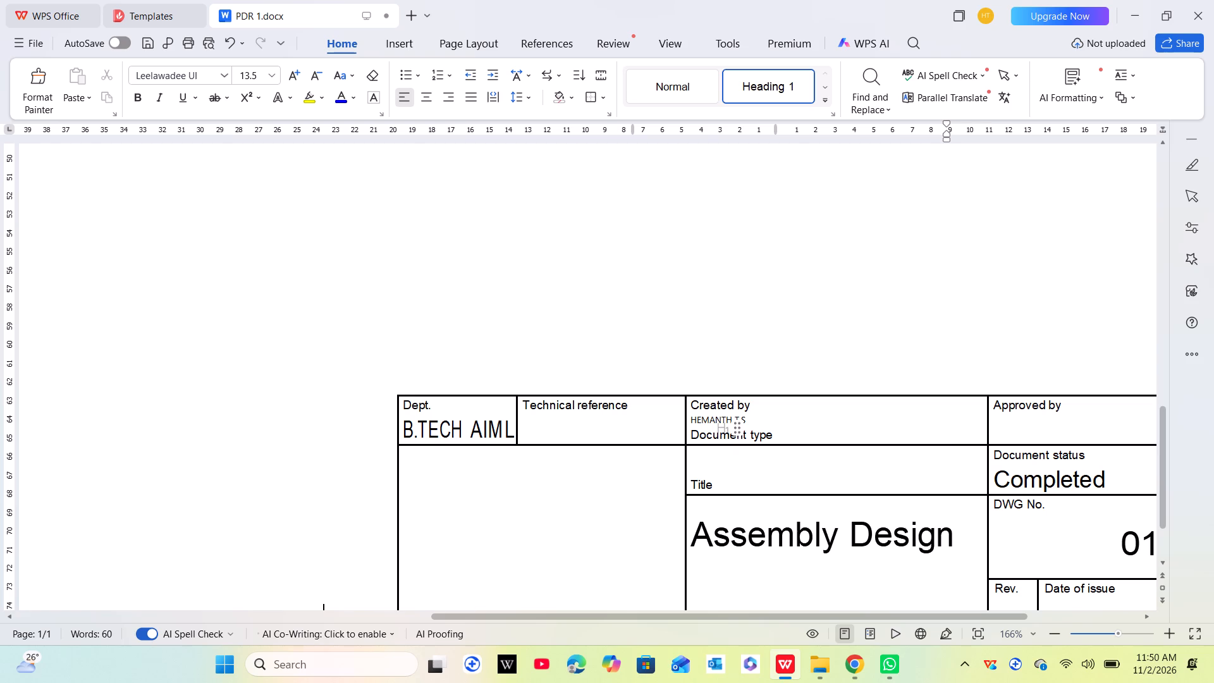
{"action": "left_click", "coordinate": [513, 435]}
{"action": "key", "text": "BackSpace"}
{"action": "key", "text": "BackSpace"}
{"action": "key", "text": "BackSpace"}
{"action": "key", "text": "BackSpace"}
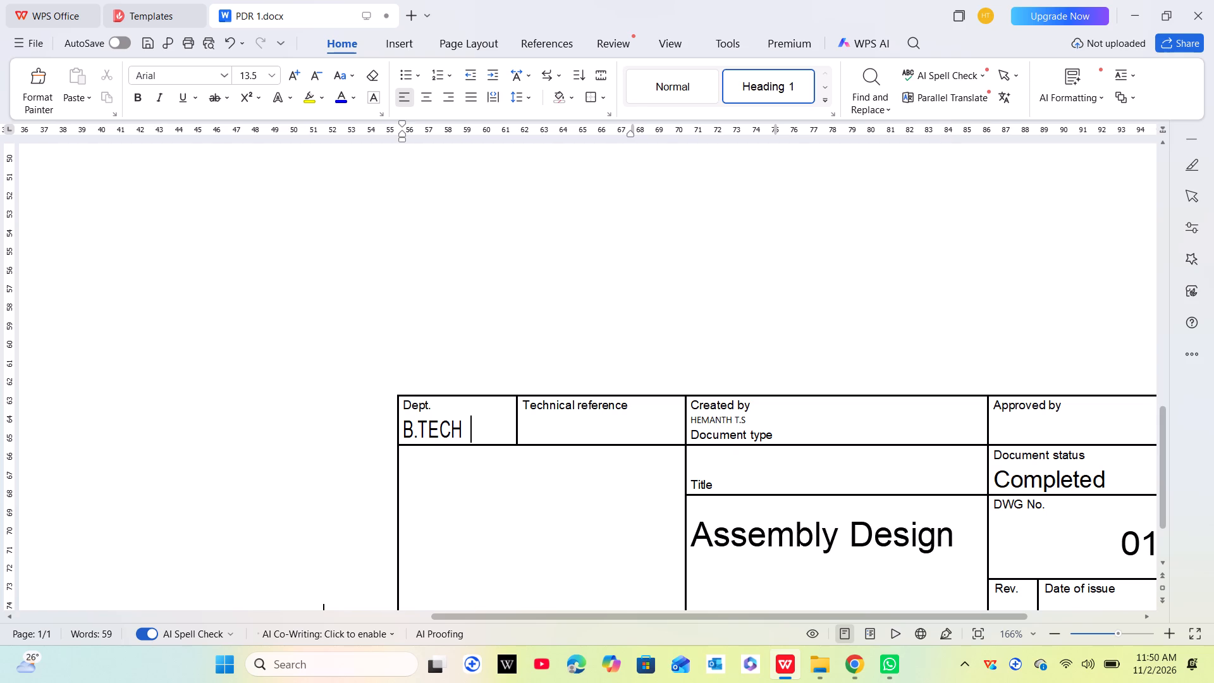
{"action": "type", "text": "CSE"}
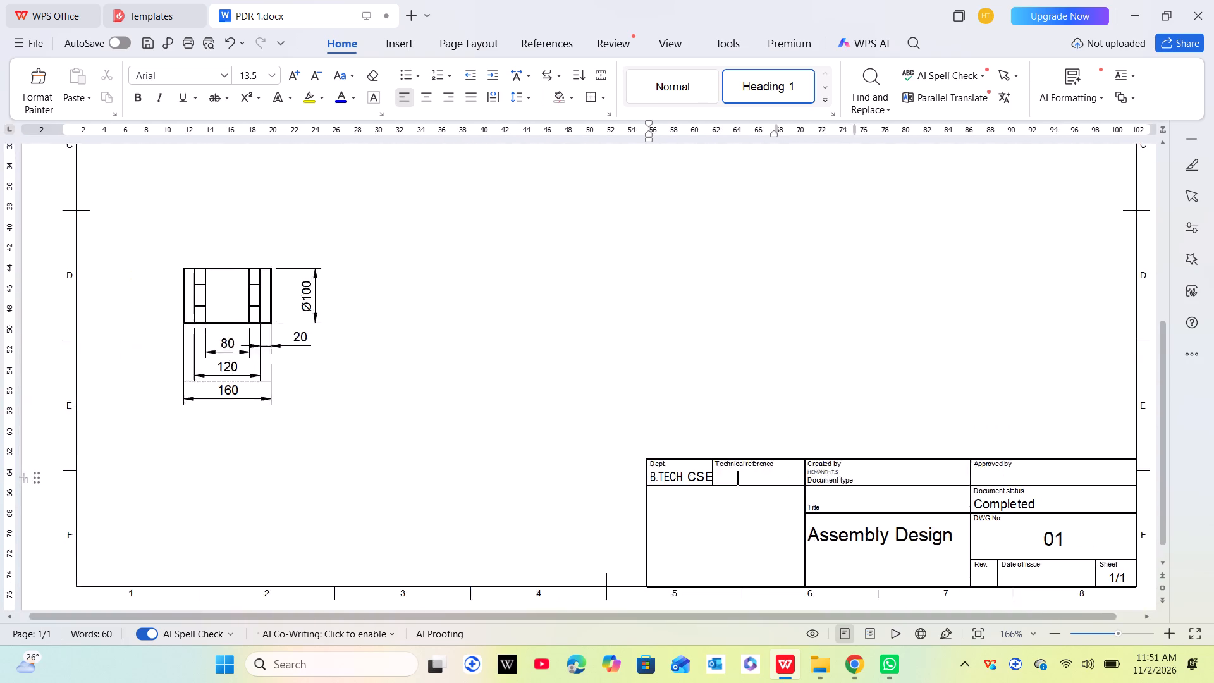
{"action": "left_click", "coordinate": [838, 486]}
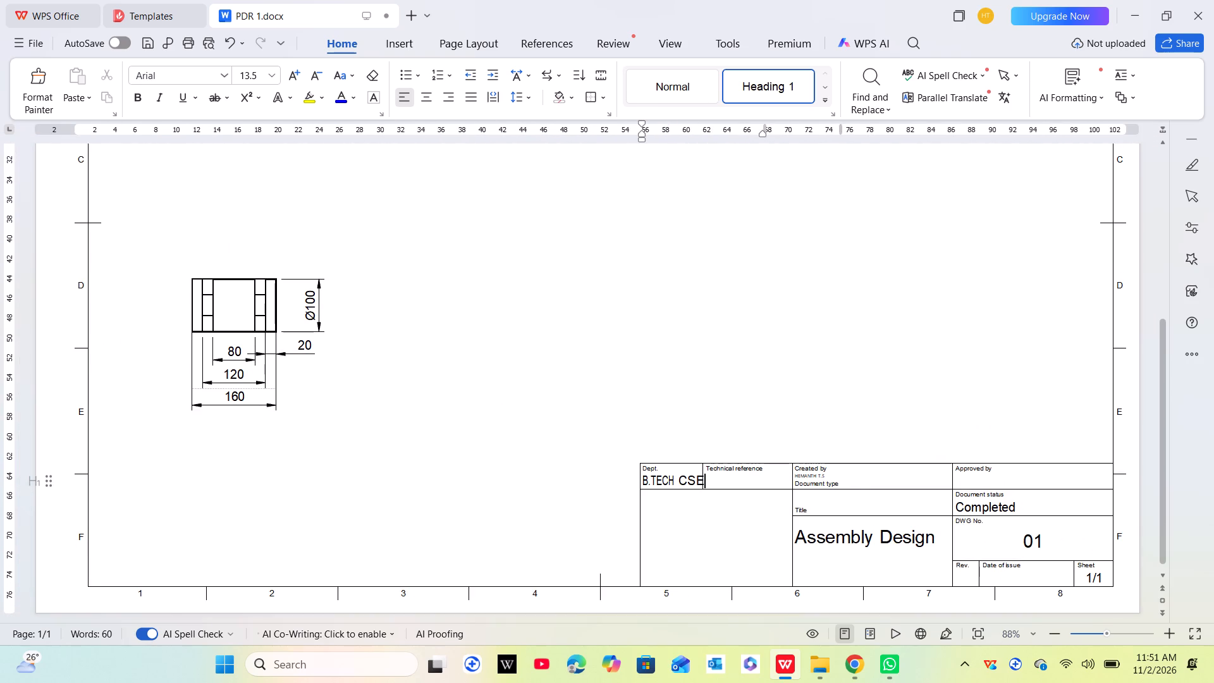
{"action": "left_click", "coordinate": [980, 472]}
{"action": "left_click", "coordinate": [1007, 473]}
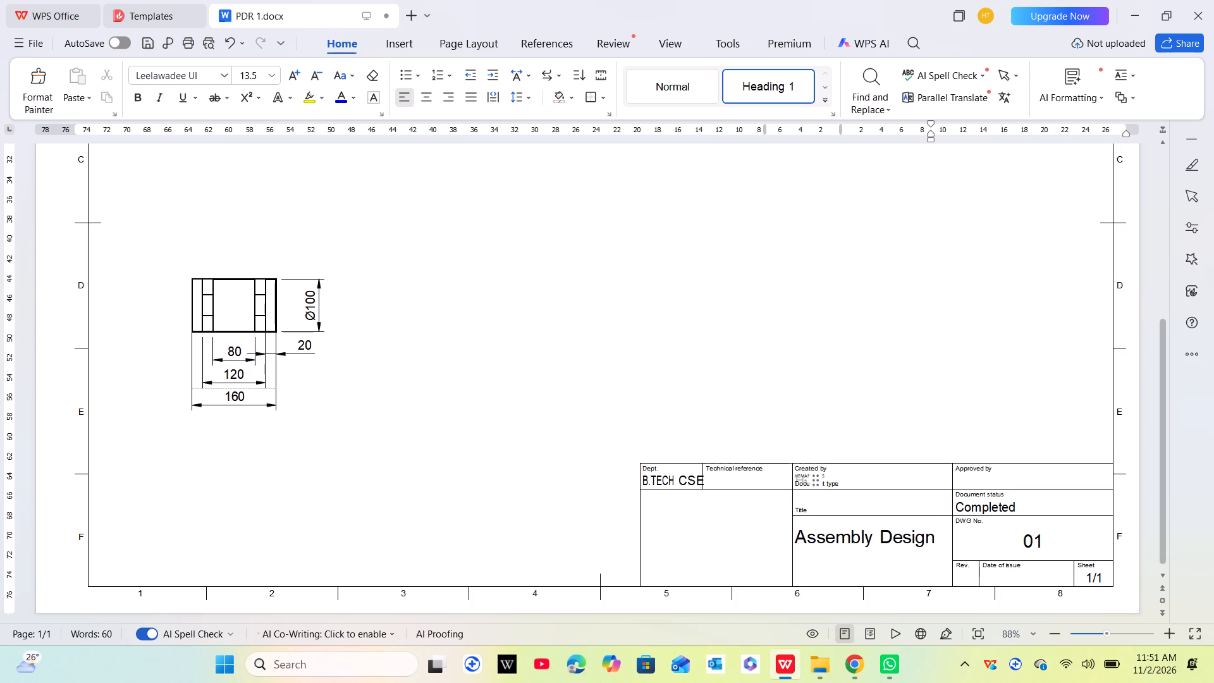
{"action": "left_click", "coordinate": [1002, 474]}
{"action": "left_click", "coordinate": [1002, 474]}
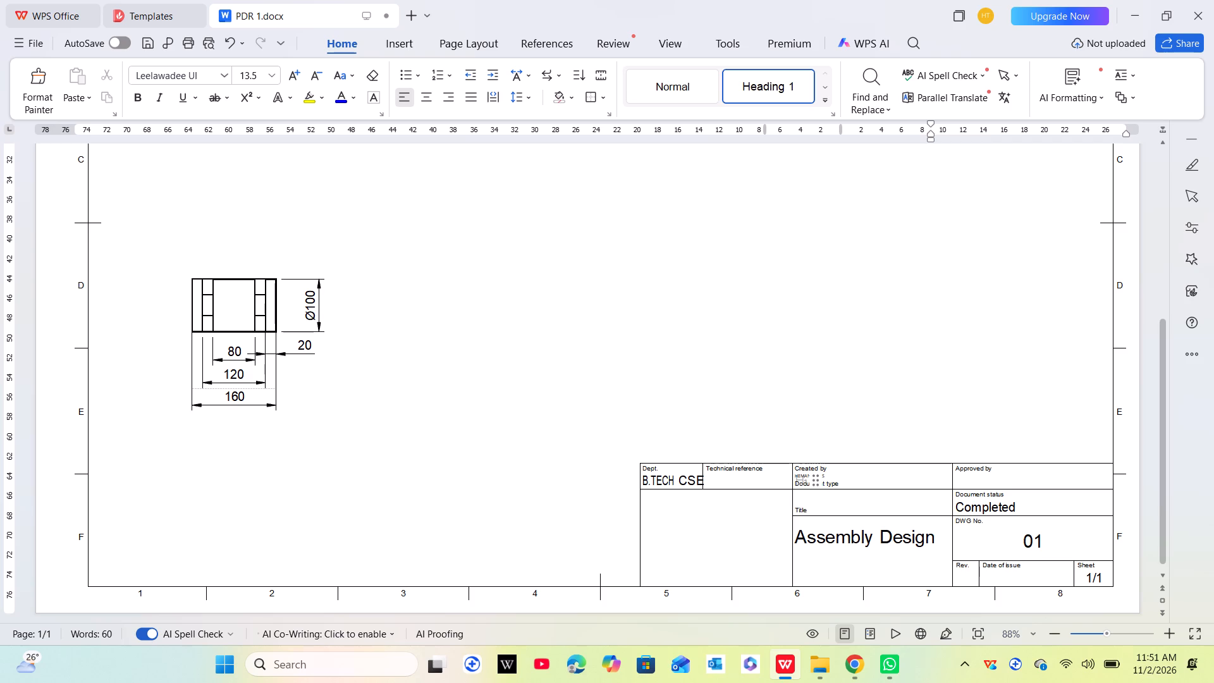
Add a colon after the Approved by label and enter the approver's name in capitals on the same line.
{"action": "left_click", "coordinate": [993, 472]}
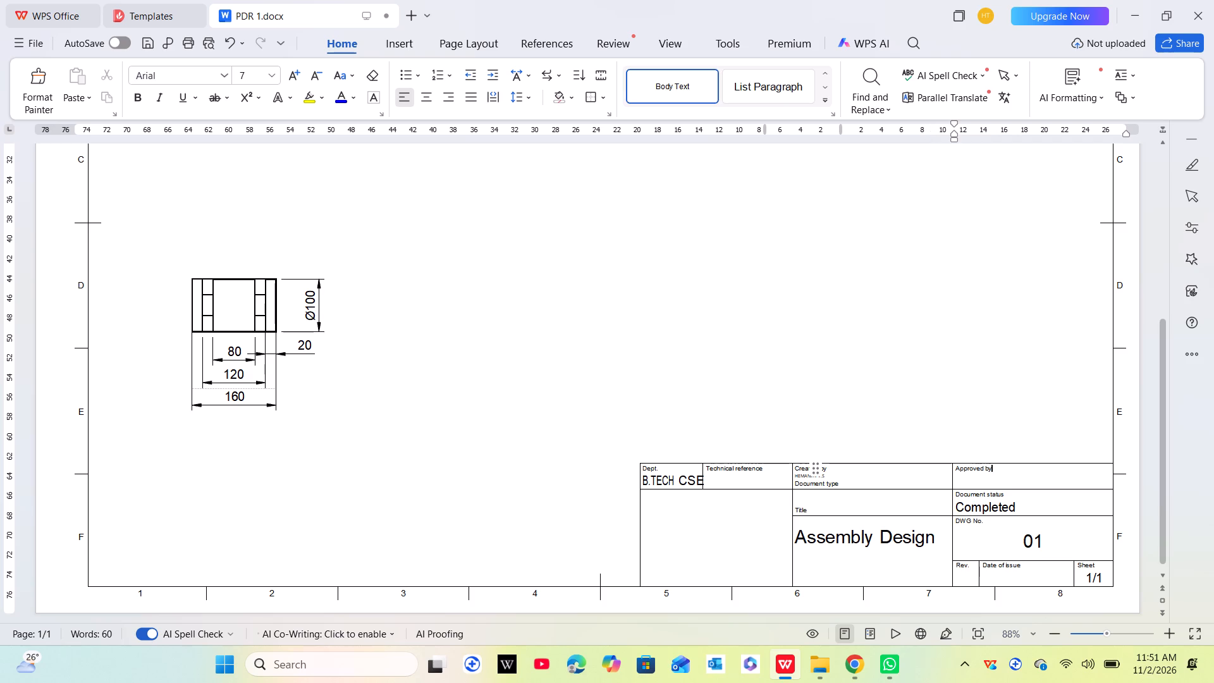
{"action": "key", "text": "Return"}
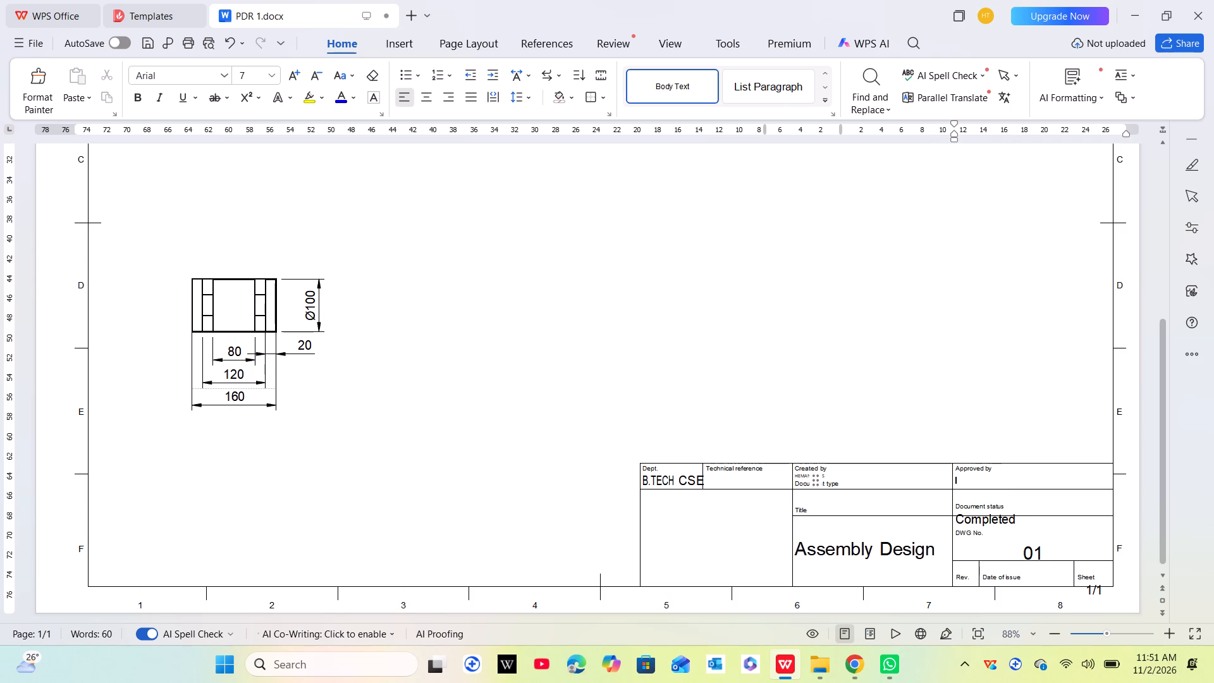
{"action": "key", "text": "ctrl+z"}
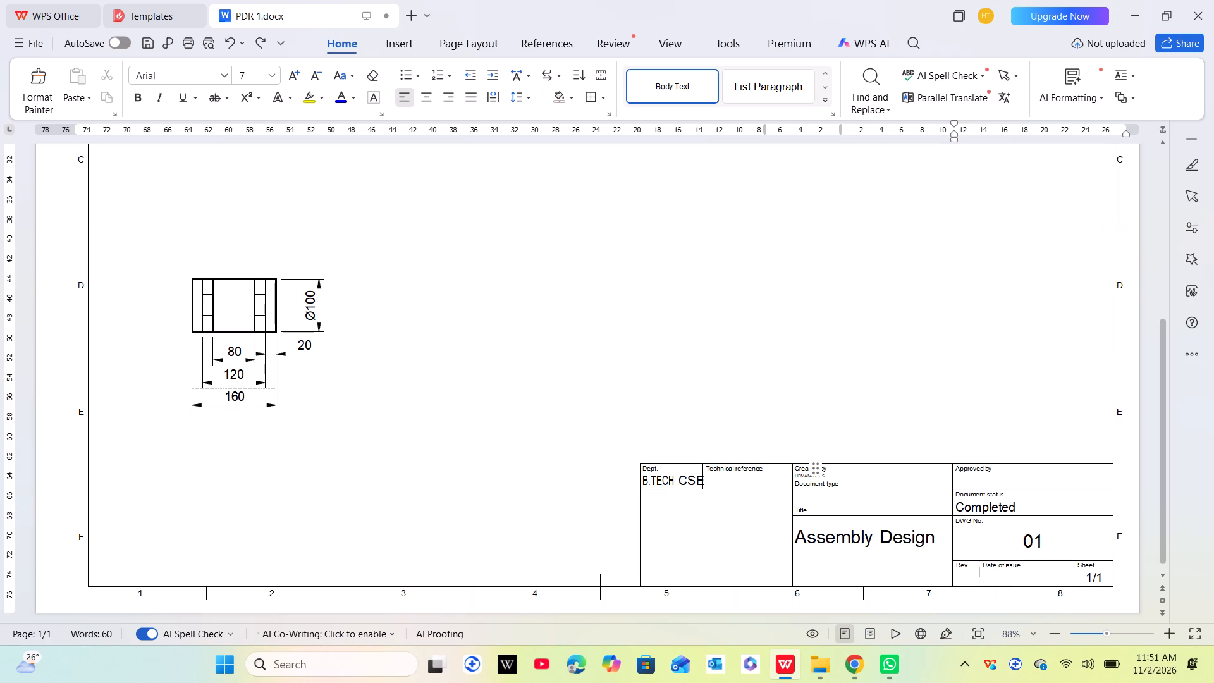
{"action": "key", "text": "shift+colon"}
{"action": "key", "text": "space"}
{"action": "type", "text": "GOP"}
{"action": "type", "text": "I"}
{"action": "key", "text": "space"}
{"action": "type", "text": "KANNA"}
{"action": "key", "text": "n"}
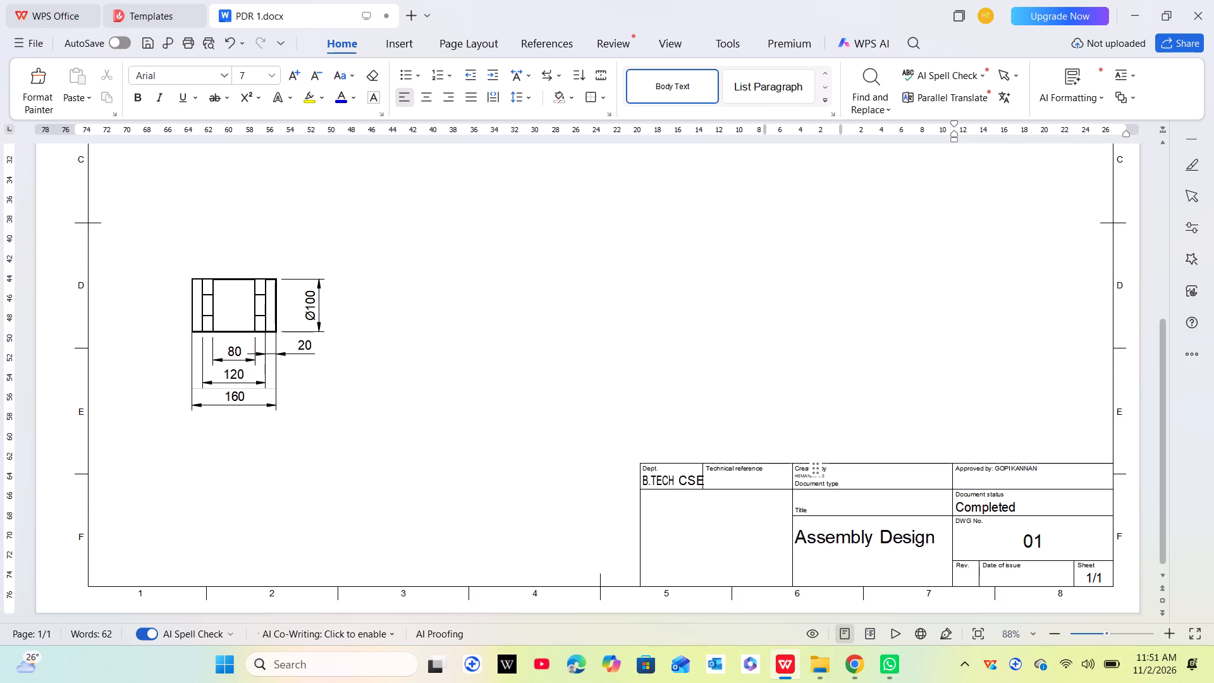
Copy the Title label in the title block and paste it on the line directly above Assembly Design.
{"action": "left_click", "coordinate": [823, 498]}
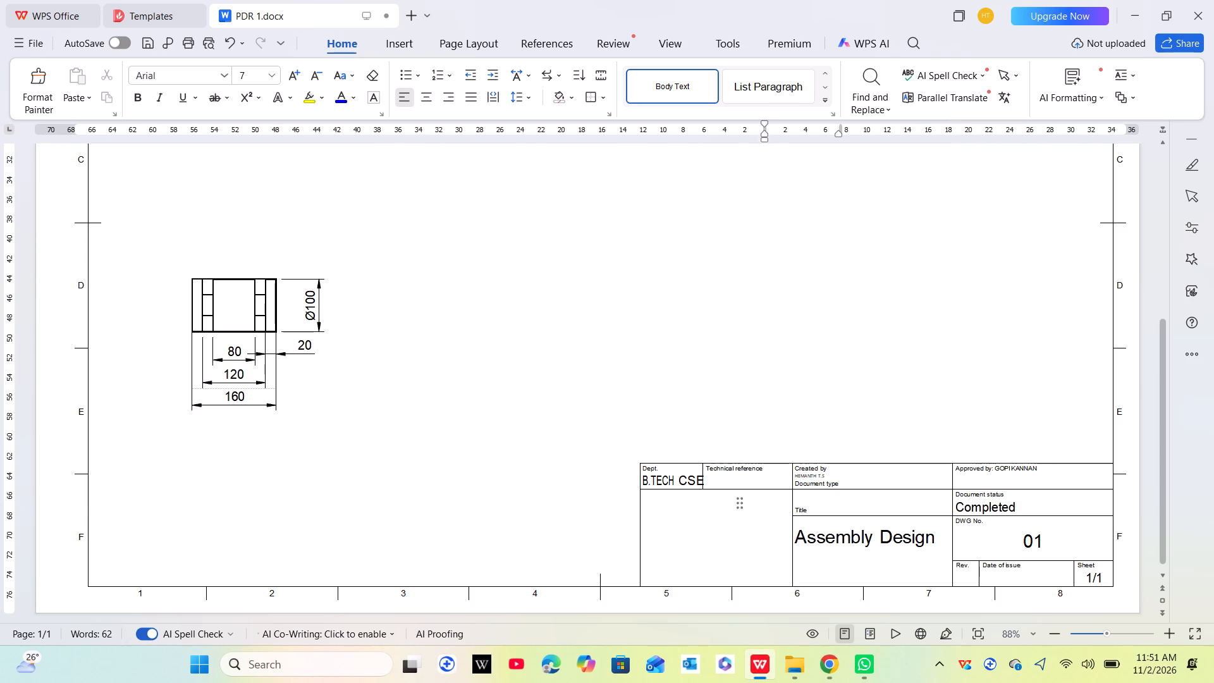
{"action": "left_click", "coordinate": [823, 512]}
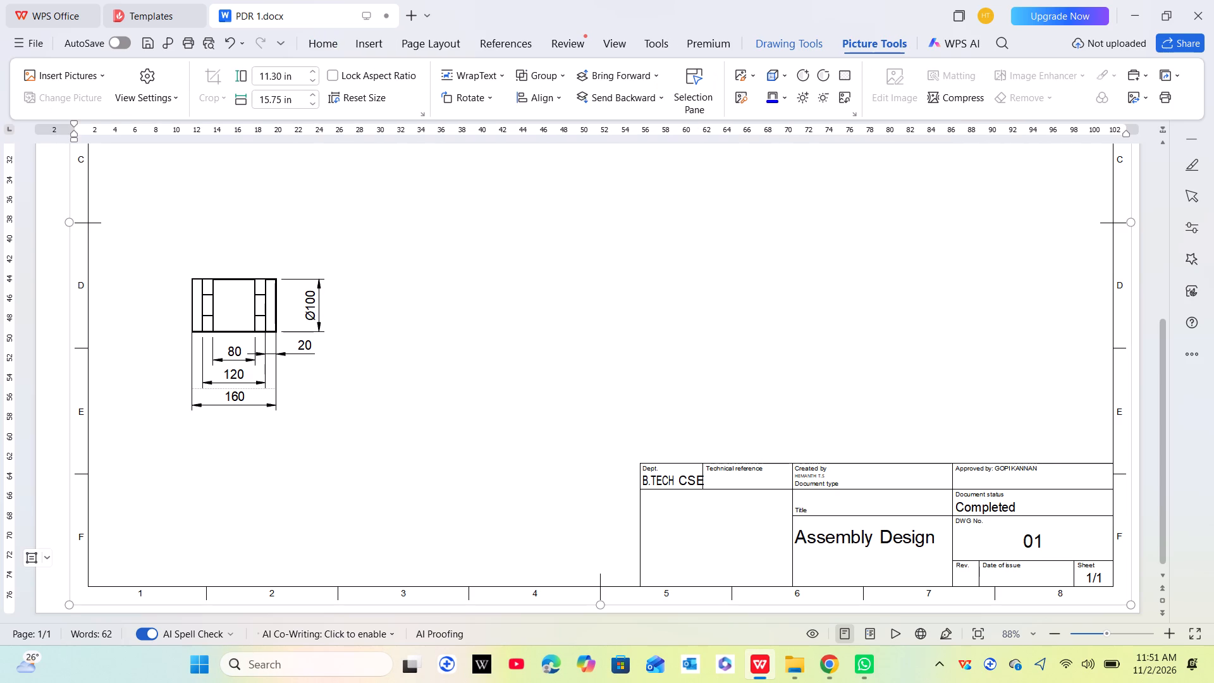
{"action": "left_click", "coordinate": [843, 479]}
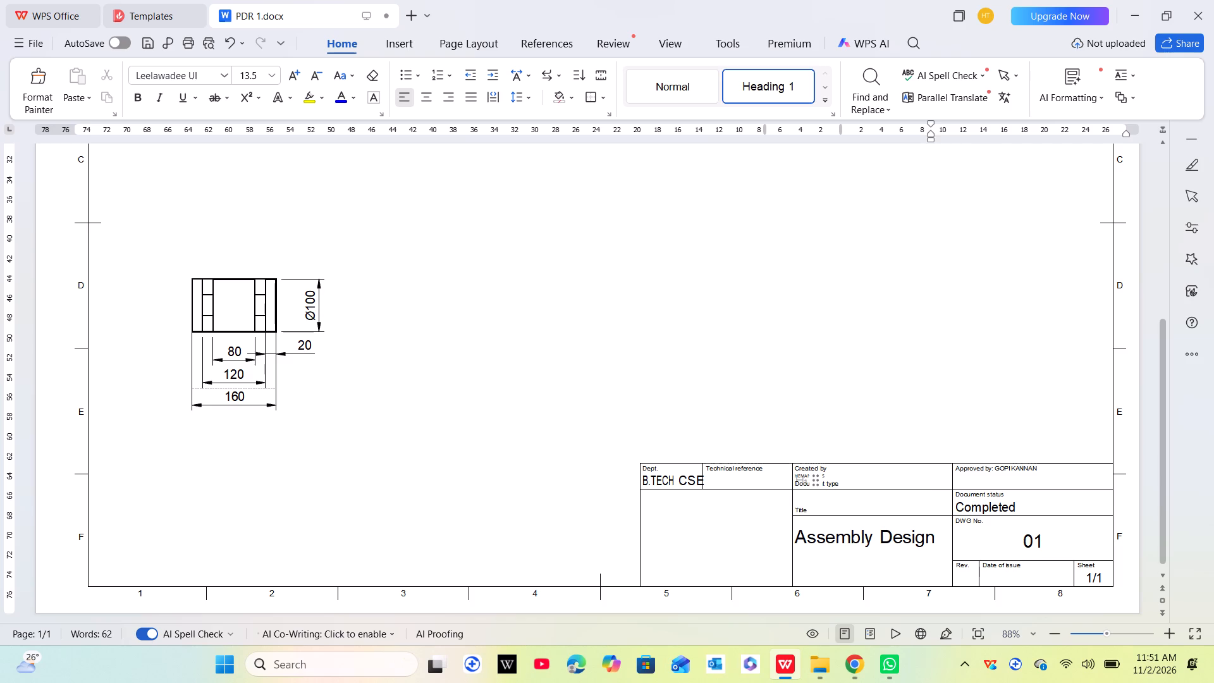
{"action": "left_click", "coordinate": [842, 500]}
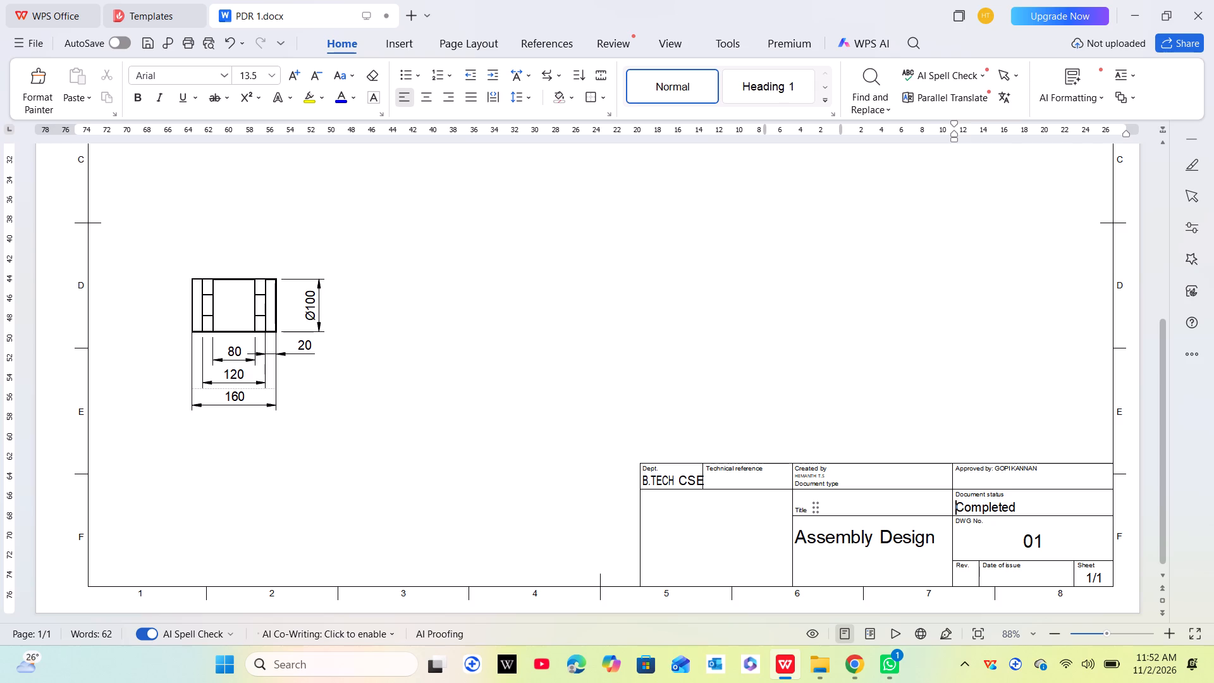
{"action": "left_click_drag", "start_coordinate": [795, 507], "coordinate": [807, 508]}
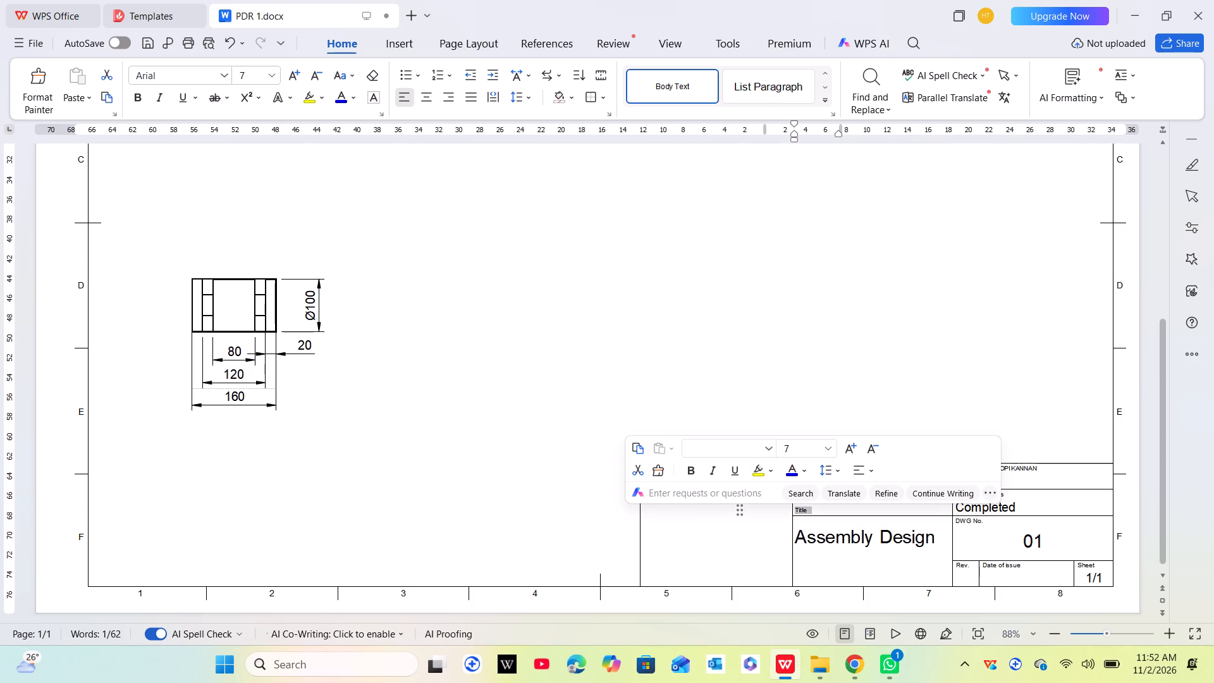
{"action": "key", "text": "ctrl+c"}
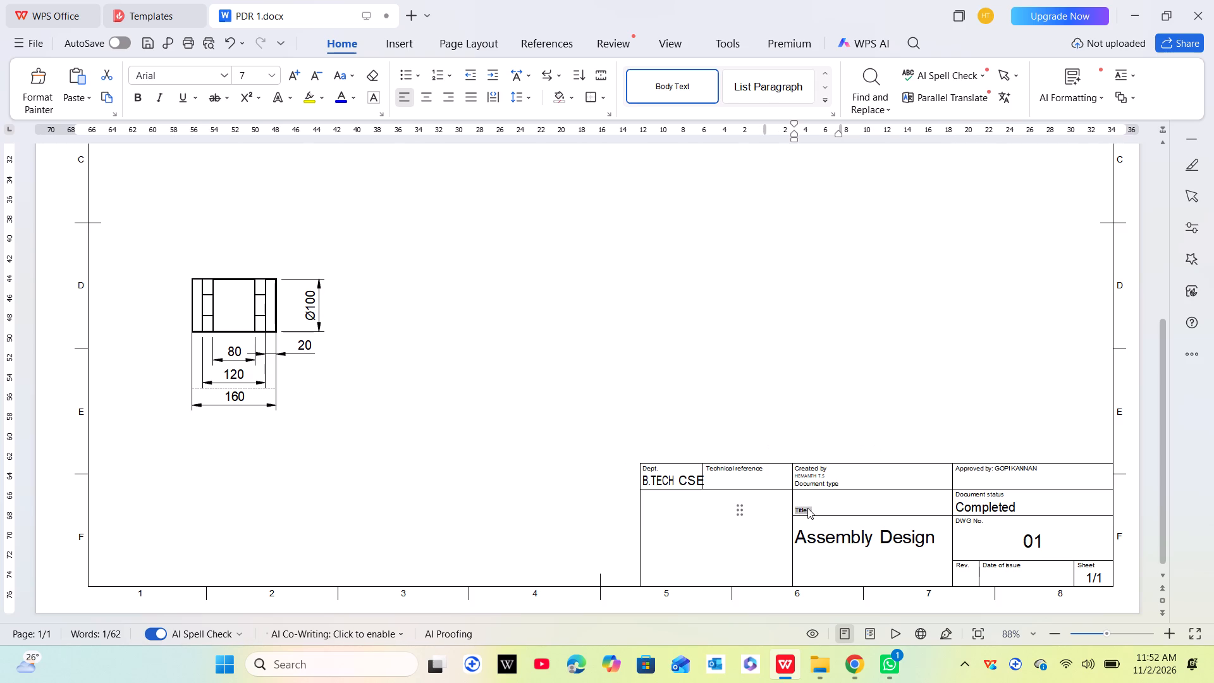
{"action": "left_click", "coordinate": [811, 522]}
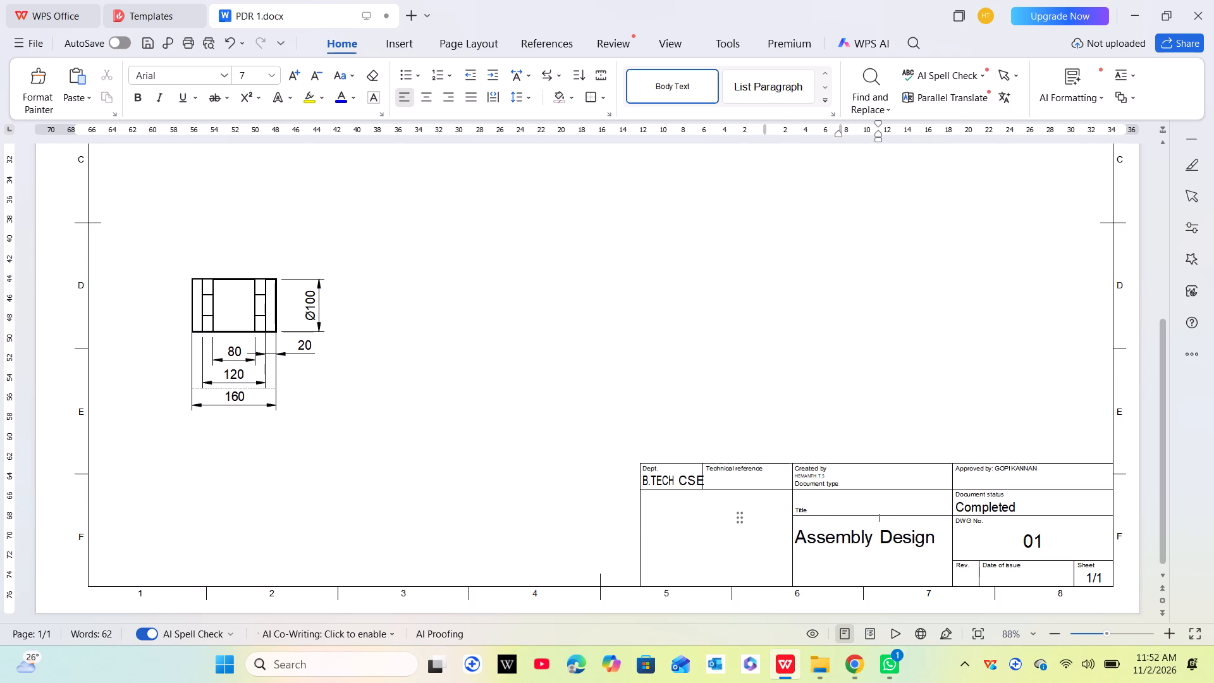
{"action": "left_click", "coordinate": [808, 522]}
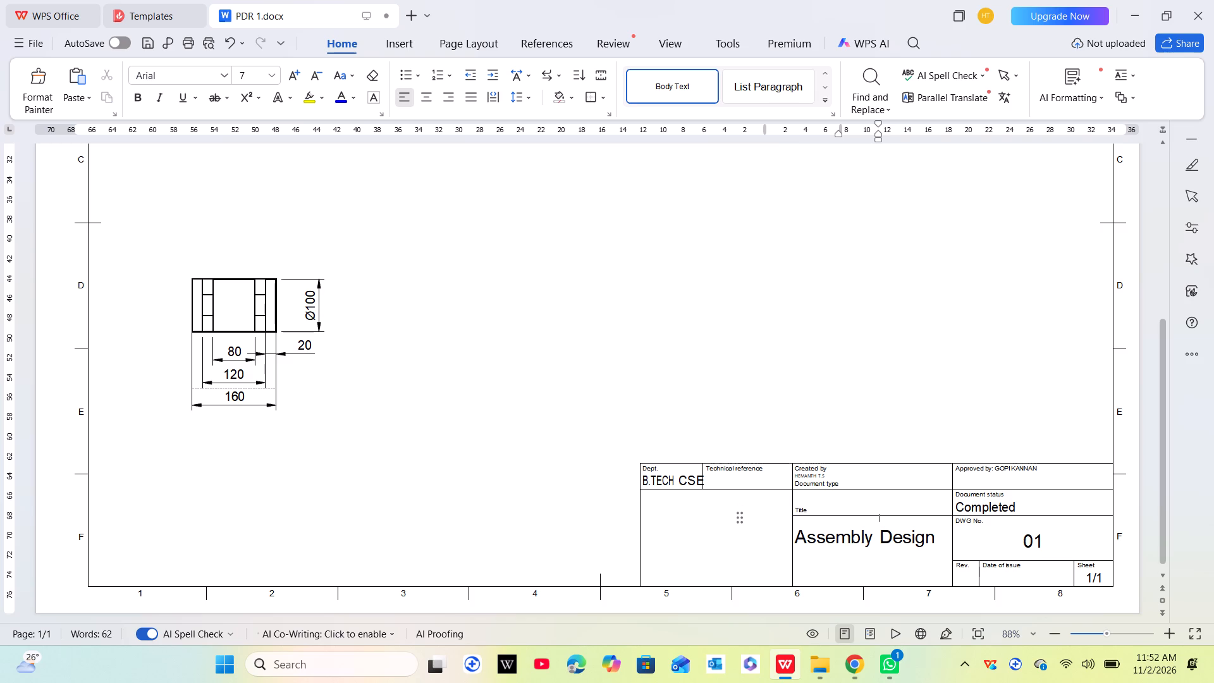
{"action": "left_click", "coordinate": [808, 522]}
{"action": "key", "text": "Left"}
{"action": "key", "text": "Left"}
{"action": "key", "text": "Left"}
{"action": "key", "text": "Left"}
{"action": "key", "text": "Left"}
{"action": "key", "text": "Down"}
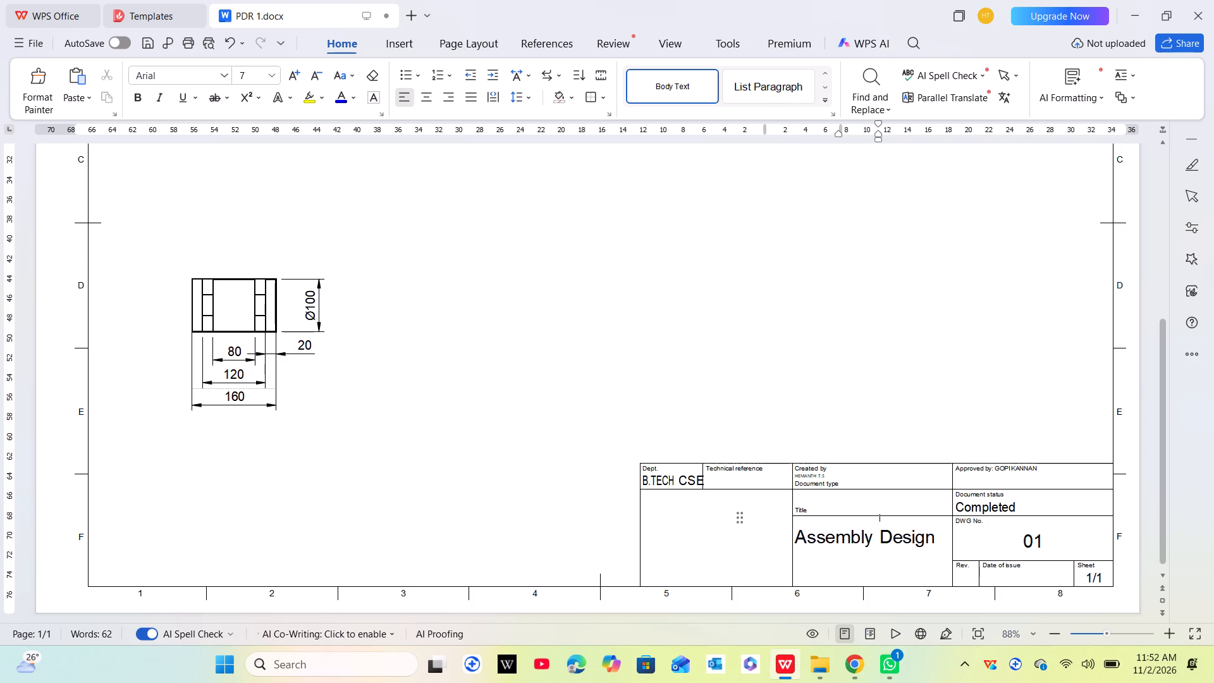
{"action": "key", "text": "ctrl+v"}
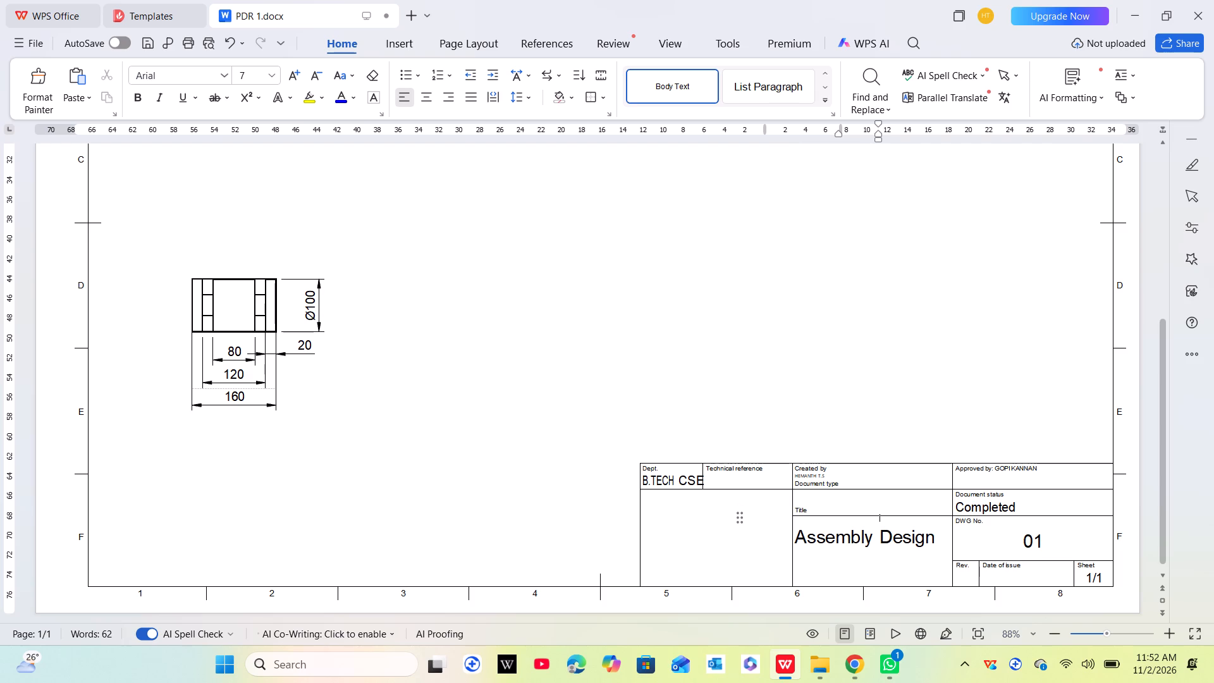
Delete the original Title label above the pasted copy.
{"action": "left_click", "coordinate": [814, 508]}
{"action": "key", "text": "BackSpace"}
{"action": "key", "text": "BackSpace"}
{"action": "key", "text": "BackSpace"}
{"action": "key", "text": "BackSpace"}
{"action": "key", "text": "BackSpace"}
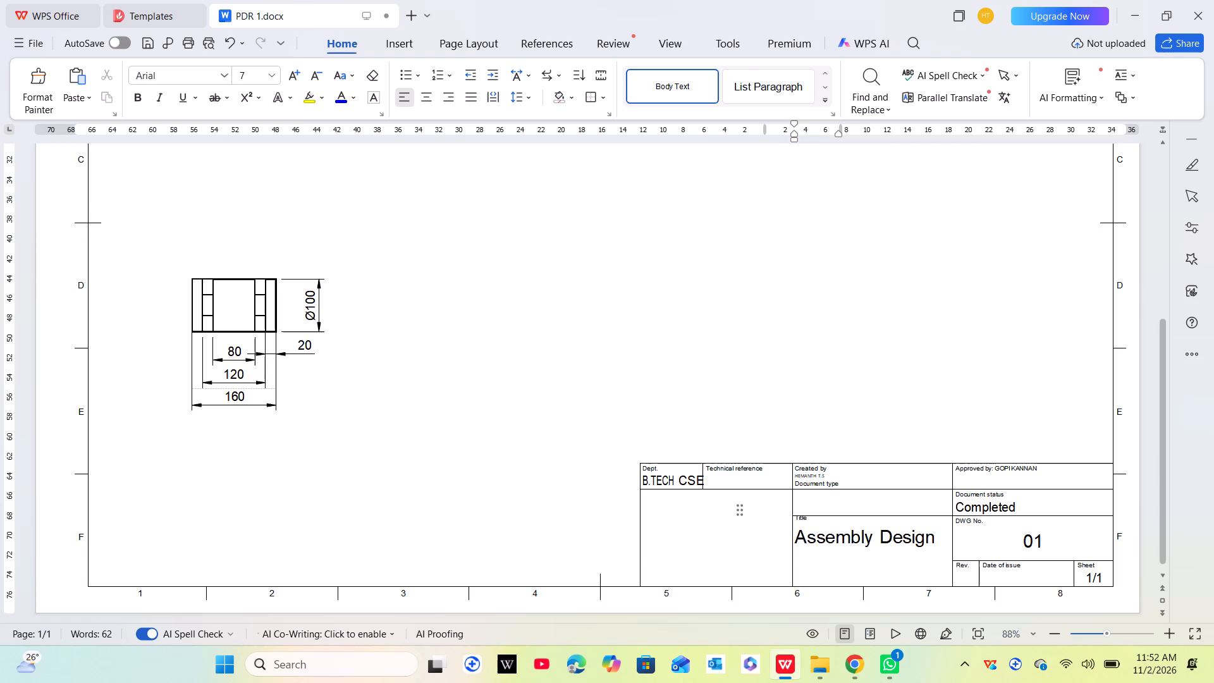
Delete the Document type label beneath the author's name in the Created by cell.
{"action": "left_click_drag", "start_coordinate": [844, 480], "coordinate": [793, 482]}
{"action": "left_click", "coordinate": [793, 482]}
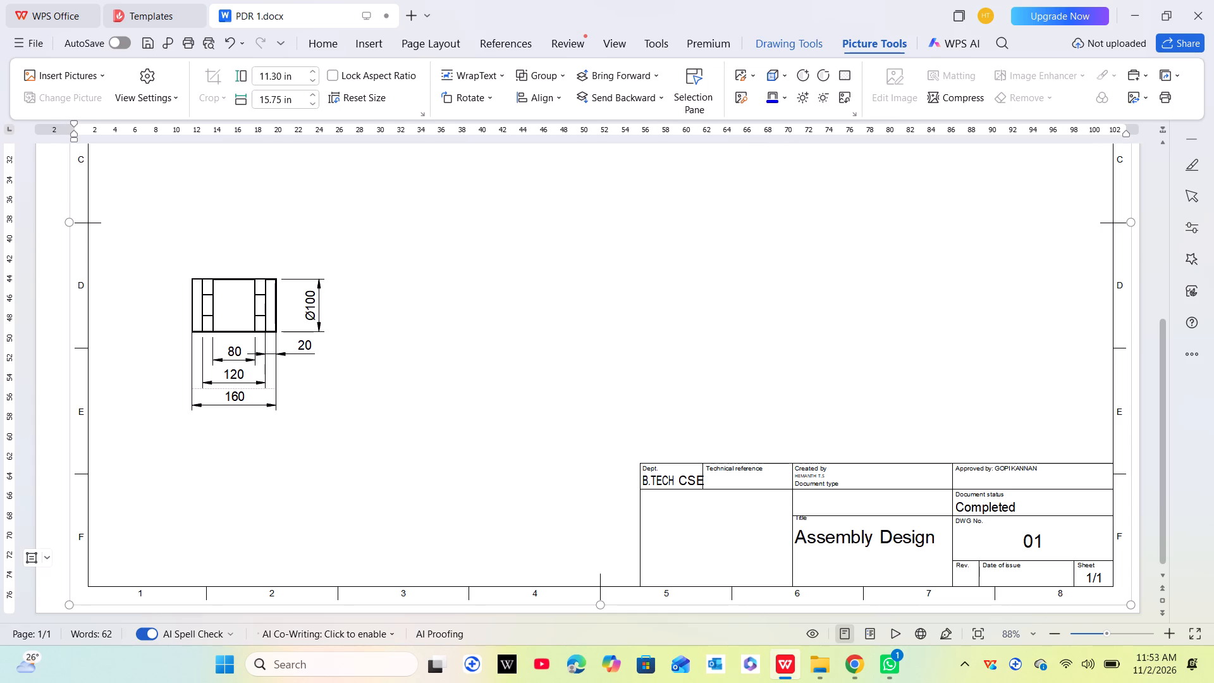
{"action": "left_click", "coordinate": [840, 482]}
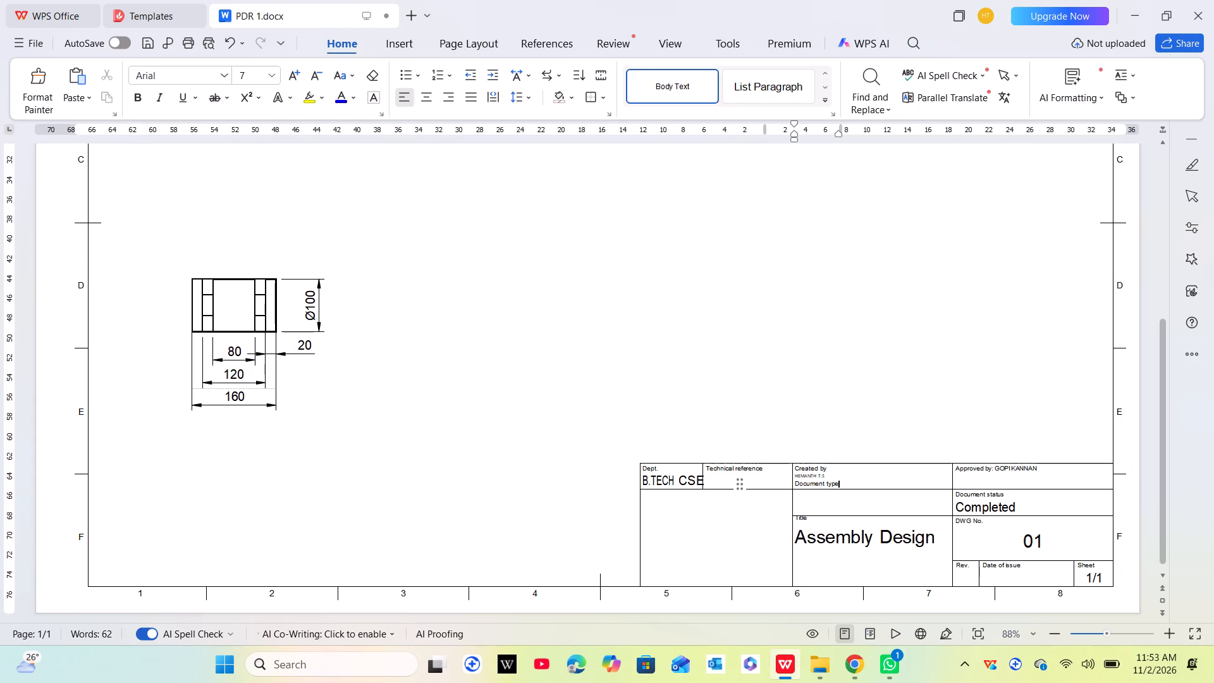
{"action": "key", "text": "BackSpace"}
{"action": "key", "text": "BackSpace"}
{"action": "key", "text": "BackSpace"}
{"action": "key", "text": "BackSpace"}
{"action": "key", "text": "BackSpace"}
{"action": "key", "text": "BackSpace"}
{"action": "key", "text": "BackSpace"}
{"action": "key", "text": "BackSpace"}
{"action": "key", "text": "BackSpace"}
{"action": "key", "text": "BackSpace"}
{"action": "key", "text": "BackSpace"}
{"action": "key", "text": "BackSpace"}
{"action": "key", "text": "BackSpace"}
{"action": "left_click", "coordinate": [823, 492]}
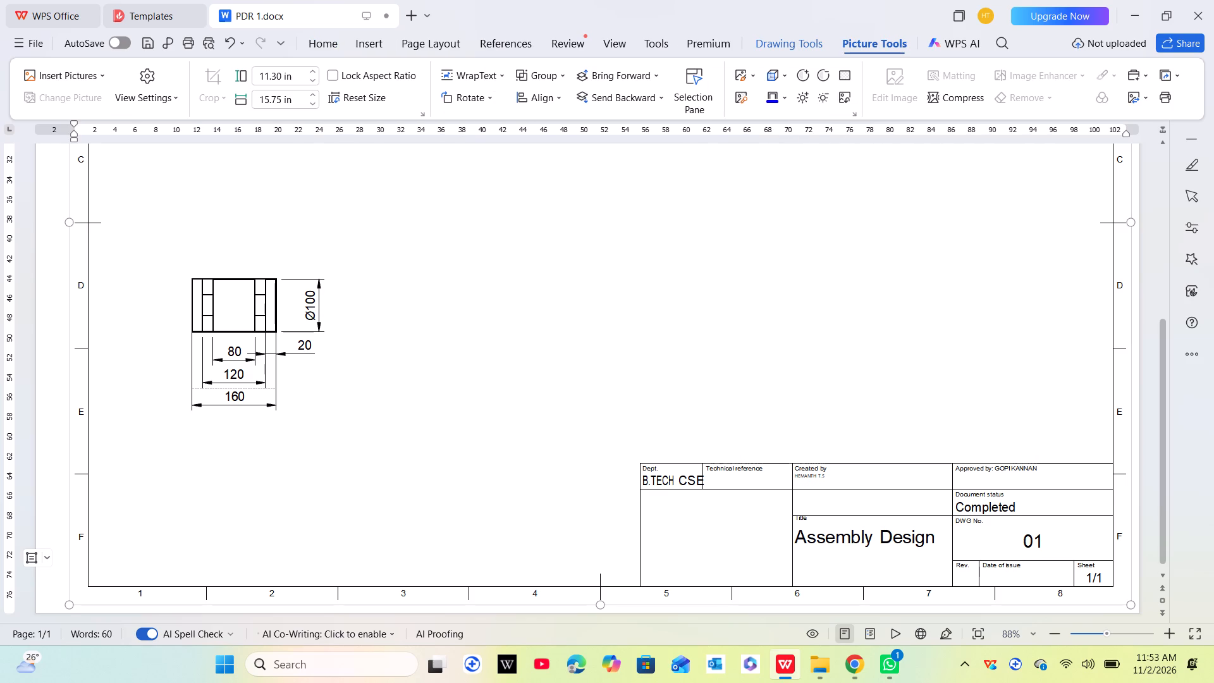
{"action": "left_click", "coordinate": [802, 494]}
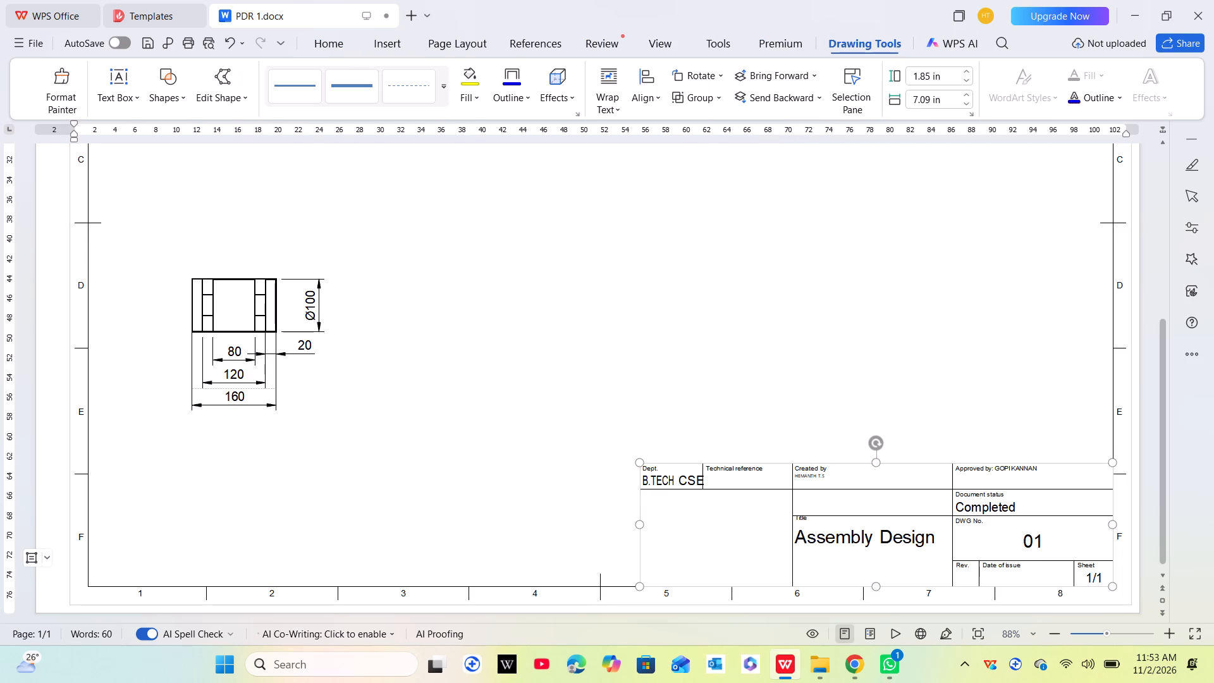
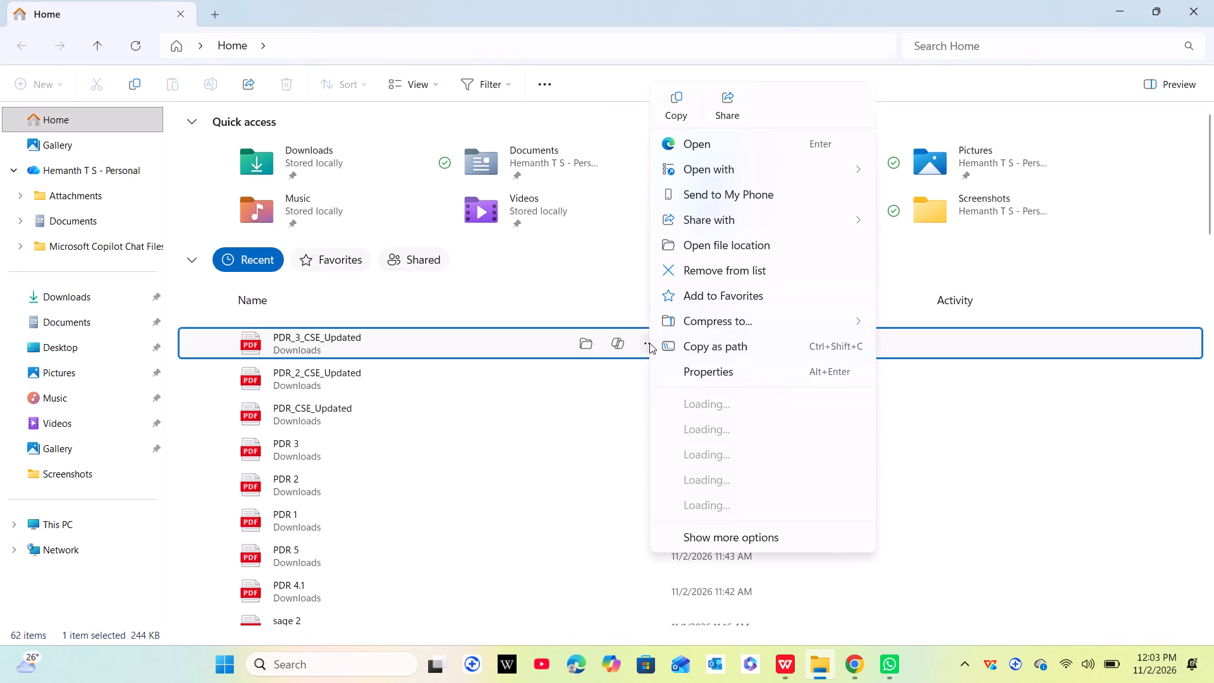
{"action": "left_click", "coordinate": [649, 343]}
{"action": "left_click", "coordinate": [675, 276]}
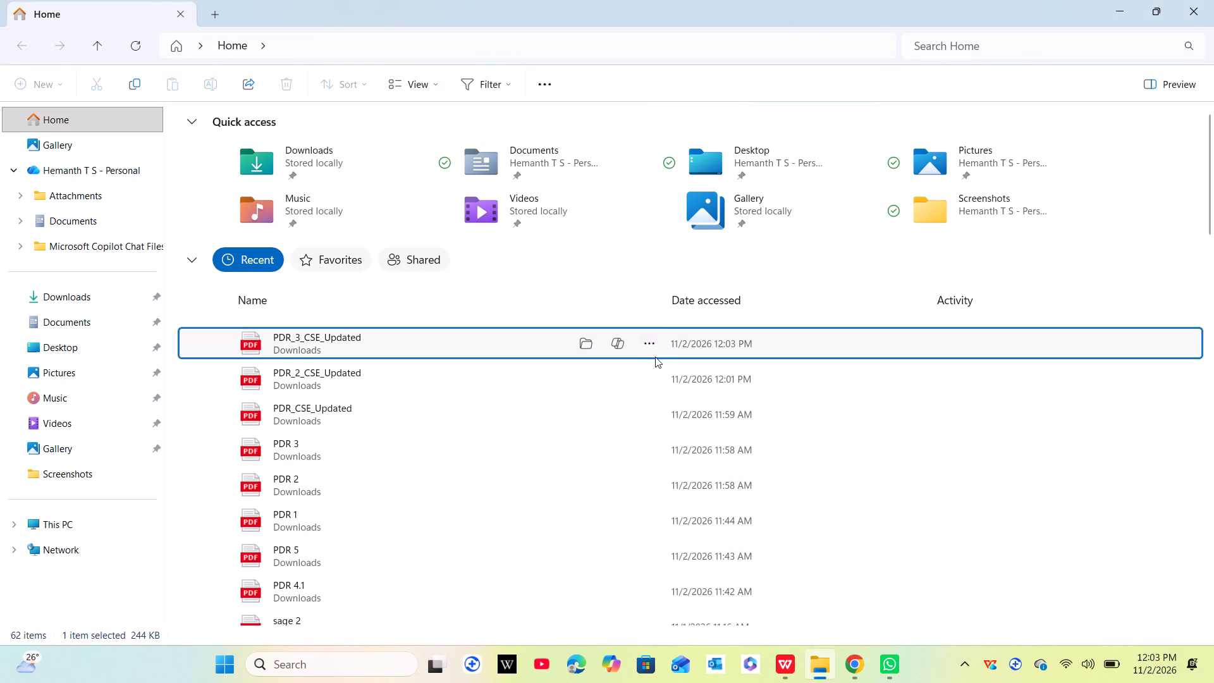
{"action": "left_click", "coordinate": [650, 379]}
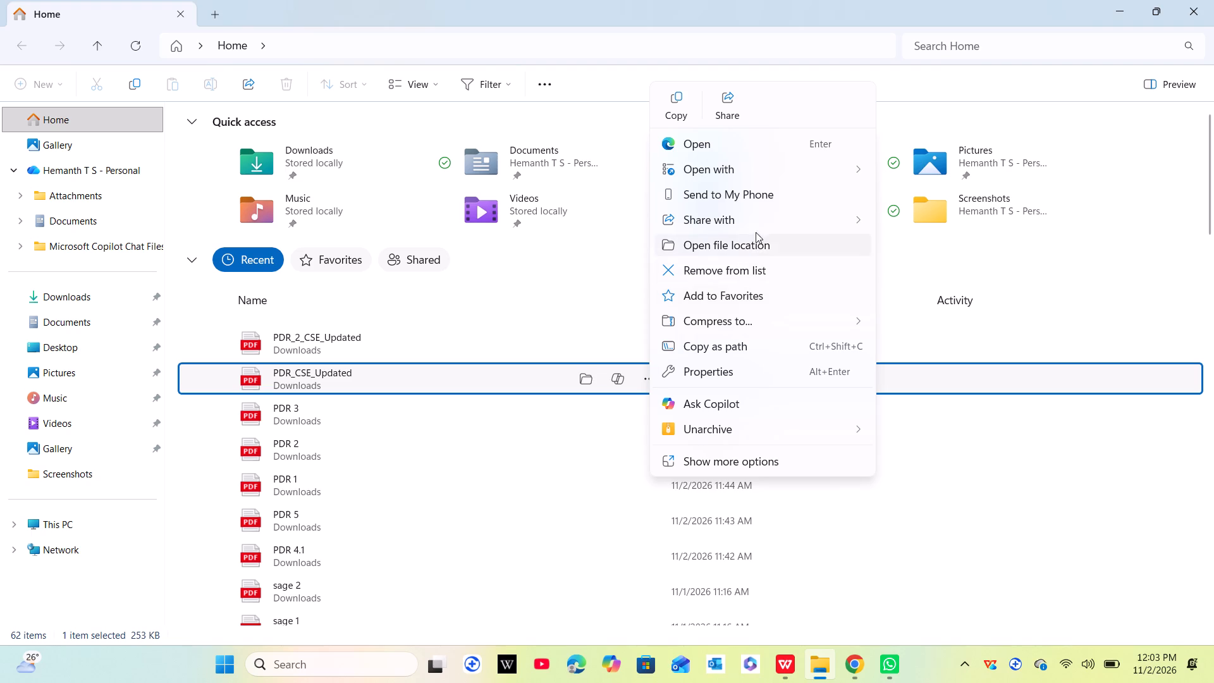
{"action": "left_click", "coordinate": [718, 269]}
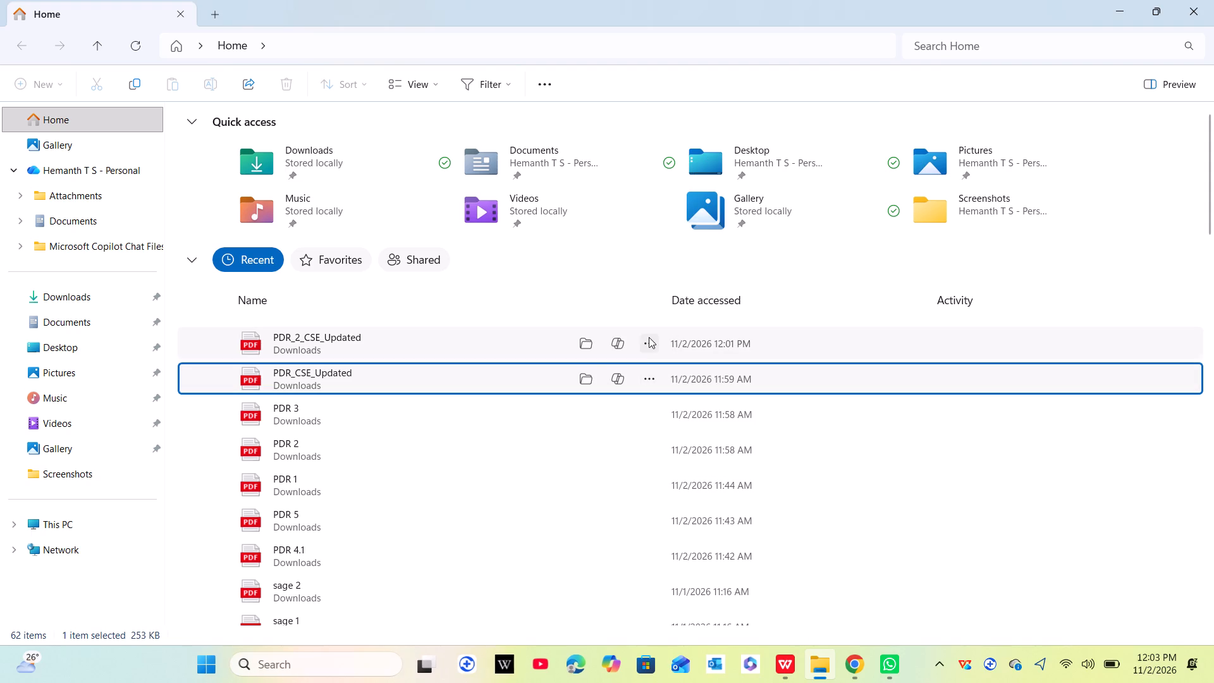
{"action": "left_click", "coordinate": [649, 337]}
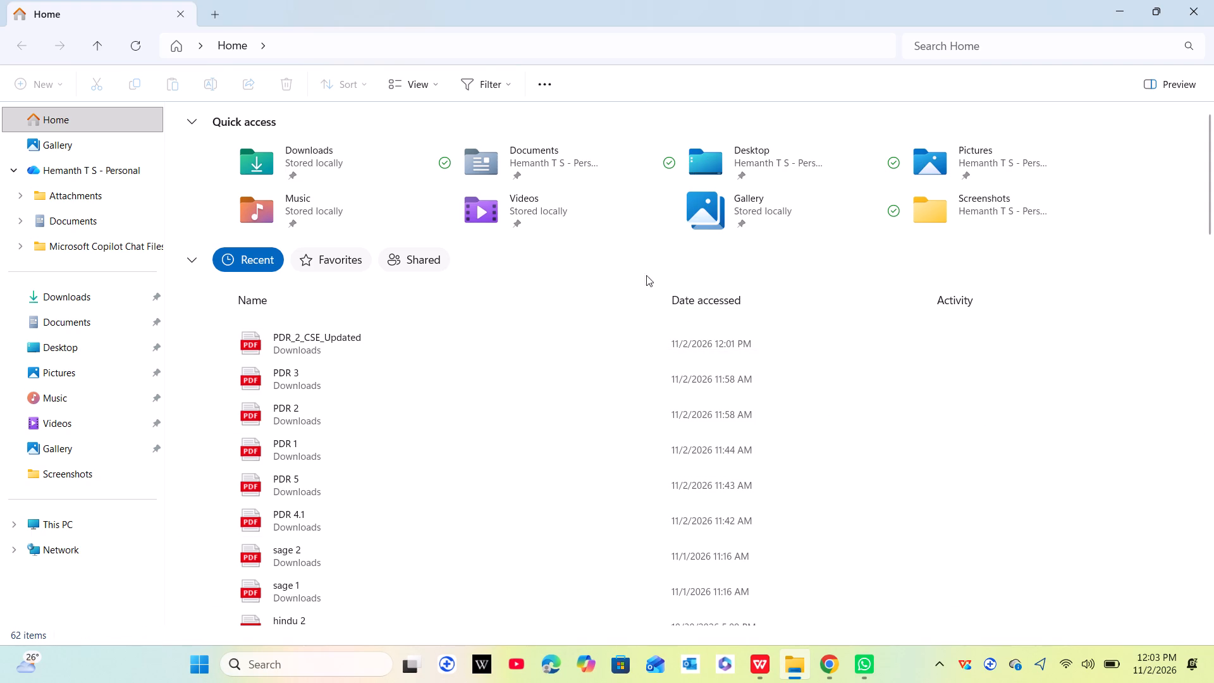
{"action": "left_click", "coordinate": [652, 340]}
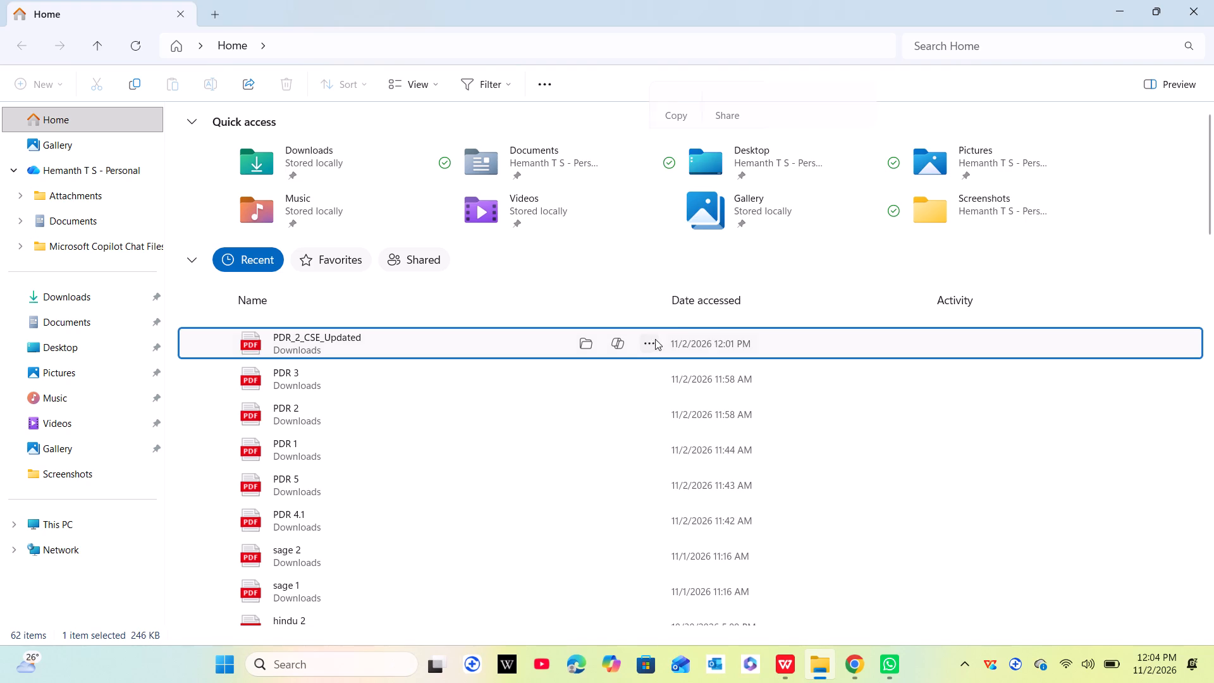
{"action": "left_click", "coordinate": [720, 262]}
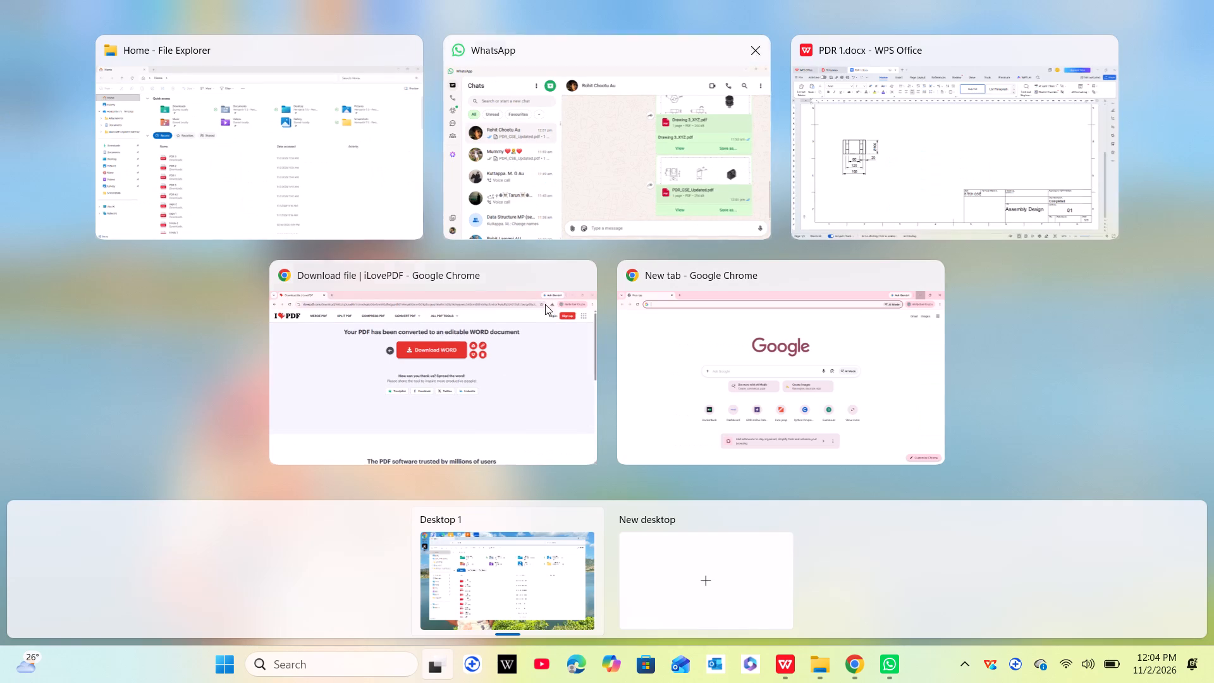
Switch to the iLovePDF page in Chrome, download the converted PDR 1 Word document again and open it in WPS Office.
{"action": "left_click", "coordinate": [498, 388]}
{"action": "left_click", "coordinate": [633, 227]}
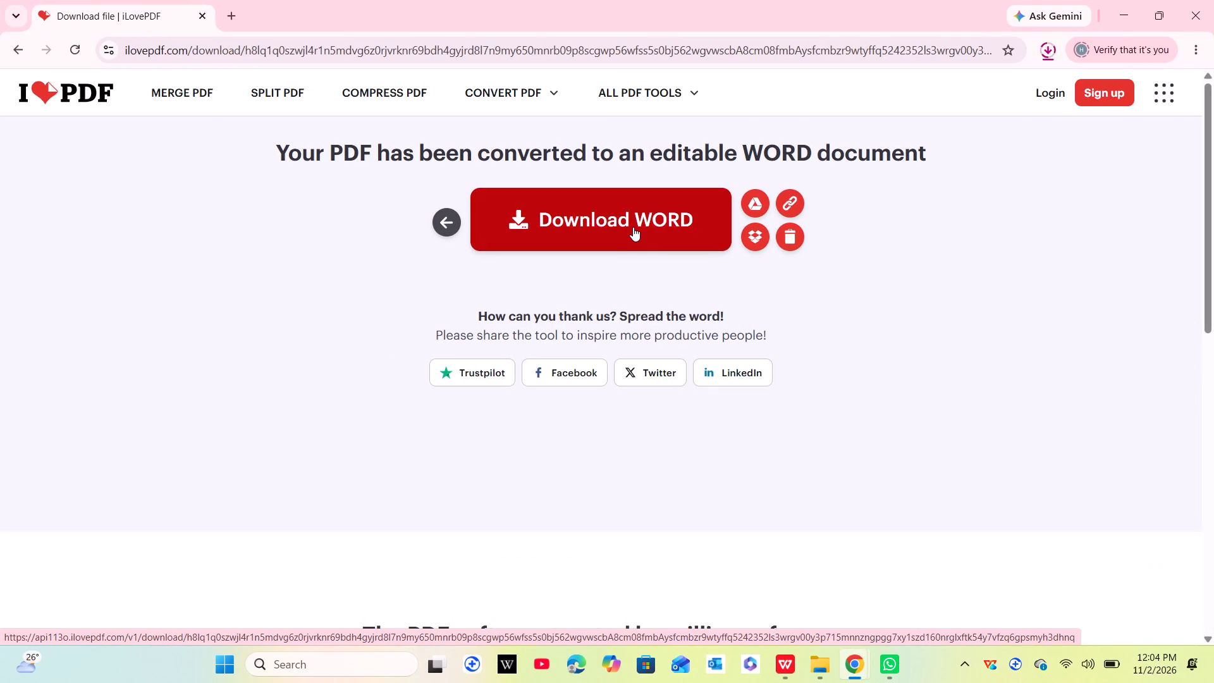
{"action": "left_click", "coordinate": [895, 85]}
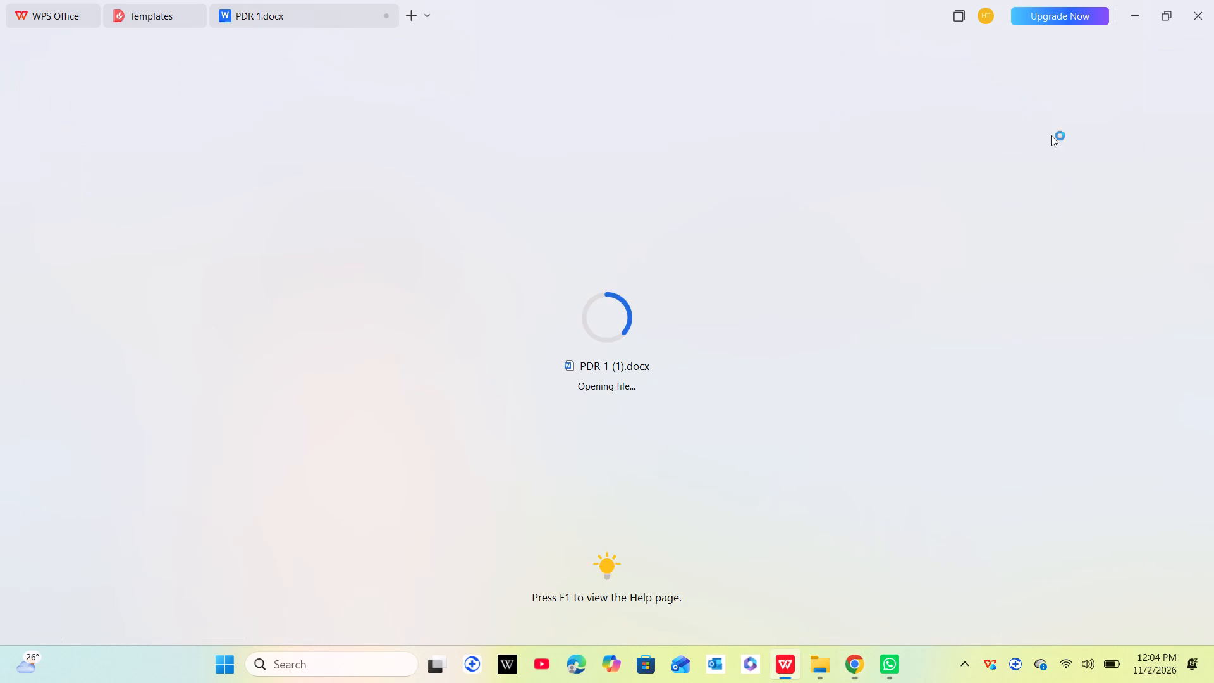
Delete the garbled author characters from the Created by field of the title block in PDR 1 (1).docx.
{"action": "left_click", "coordinate": [827, 441]}
{"action": "scroll", "coordinate": [827, 441], "scroll_direction": "down", "scroll_amount": 2}
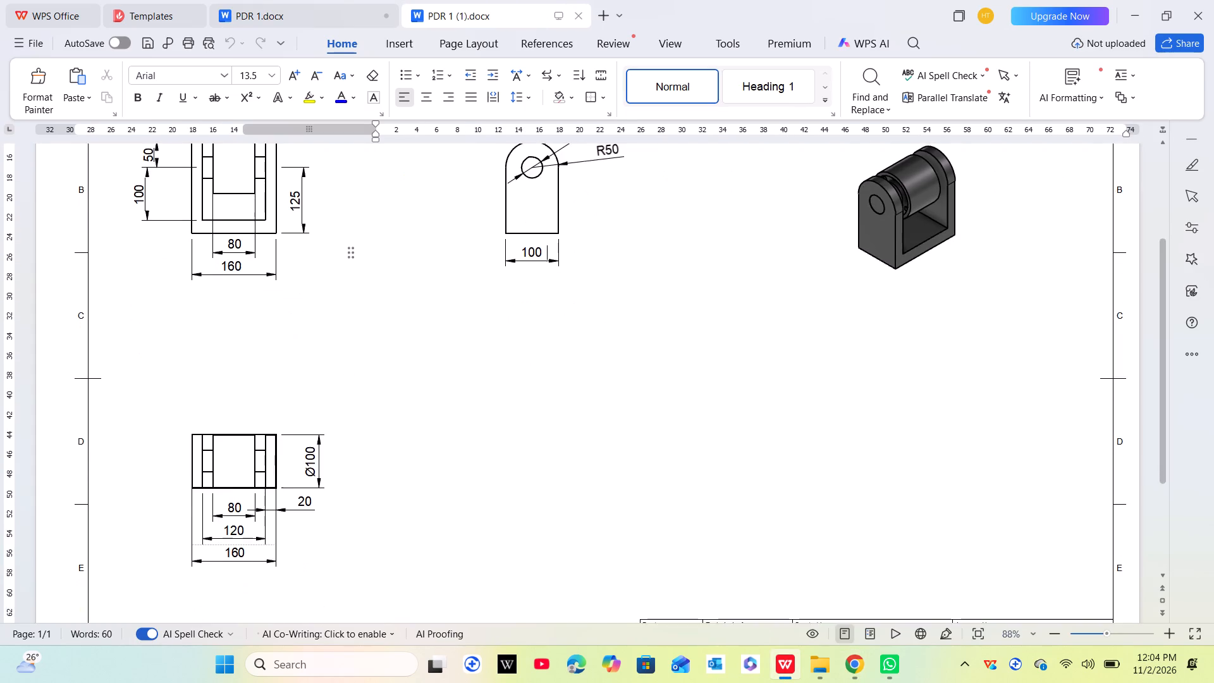
{"action": "scroll", "coordinate": [827, 441], "scroll_direction": "down", "scroll_amount": 2}
{"action": "left_click", "coordinate": [831, 479]}
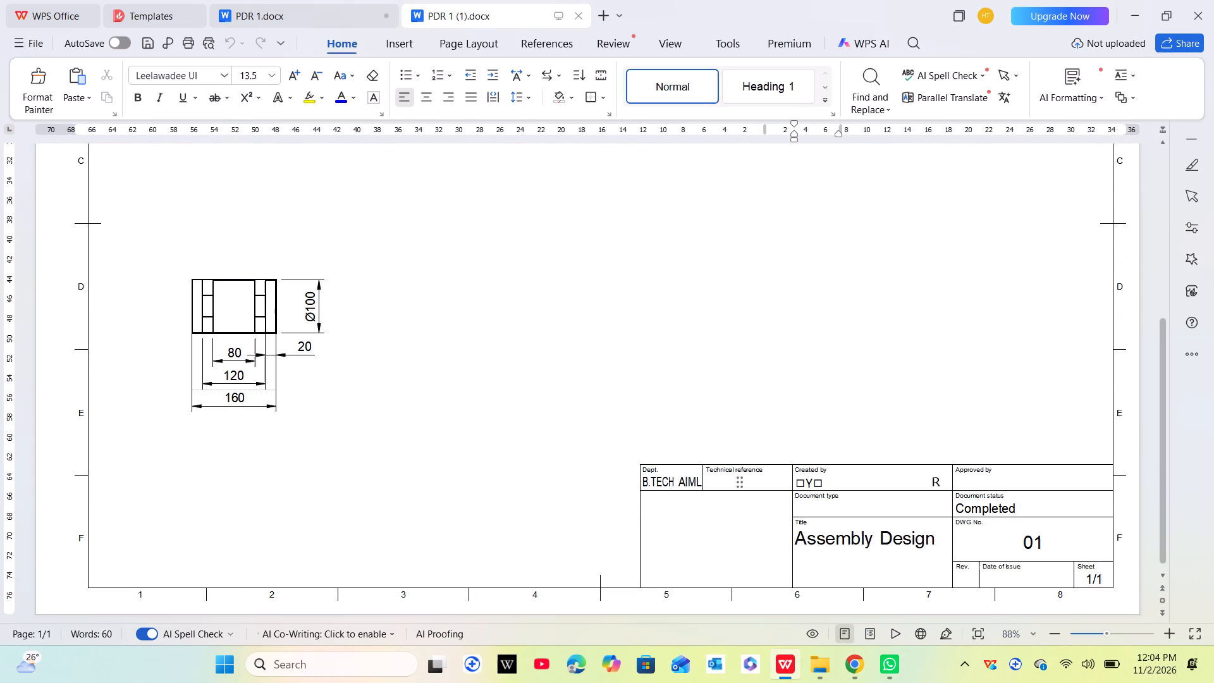
{"action": "key", "text": "BackSpace"}
{"action": "key", "text": "BackSpace"}
{"action": "key", "text": "BackSpace"}
{"action": "key", "text": "BackSpace"}
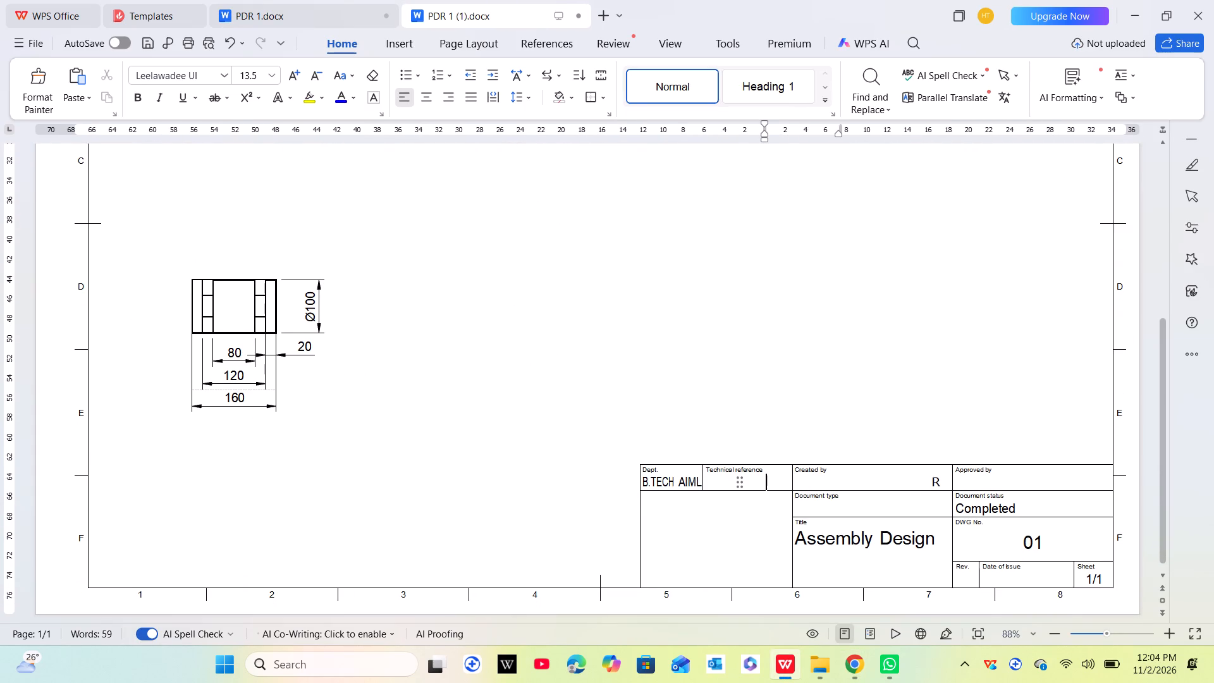
Delete the leftover letter R at the end of the Created by field.
{"action": "key", "text": "Right"}
{"action": "key", "text": "Right"}
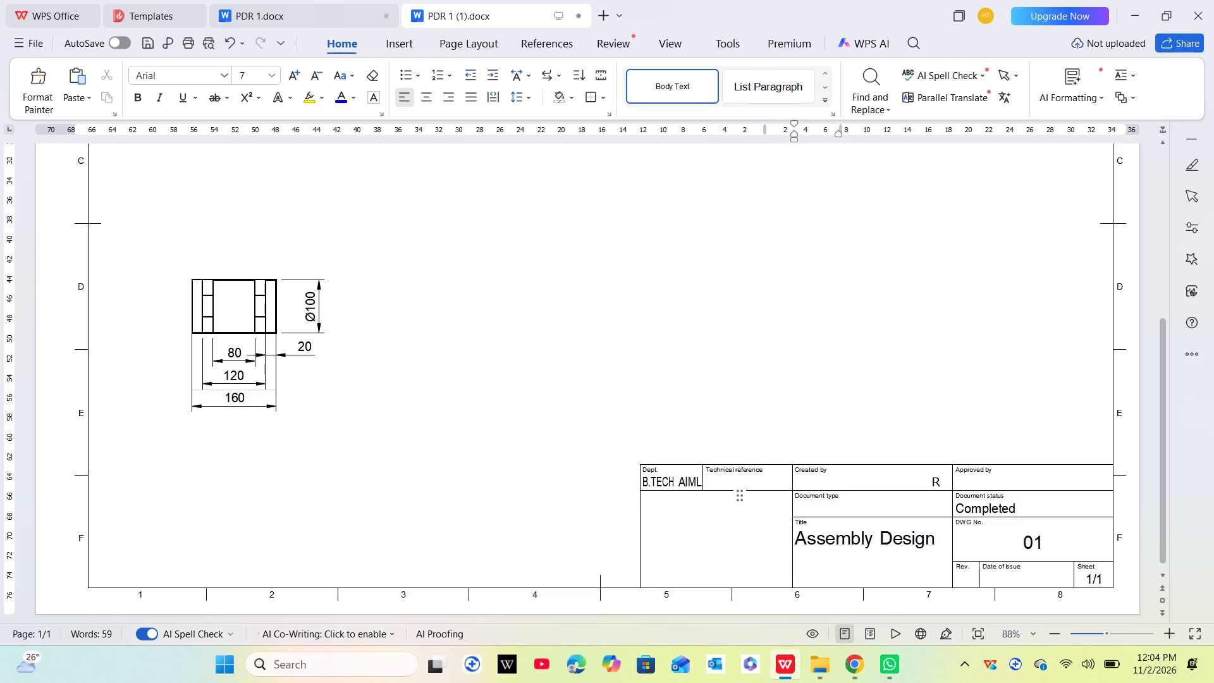
{"action": "key", "text": "Right"}
{"action": "key", "text": "Up"}
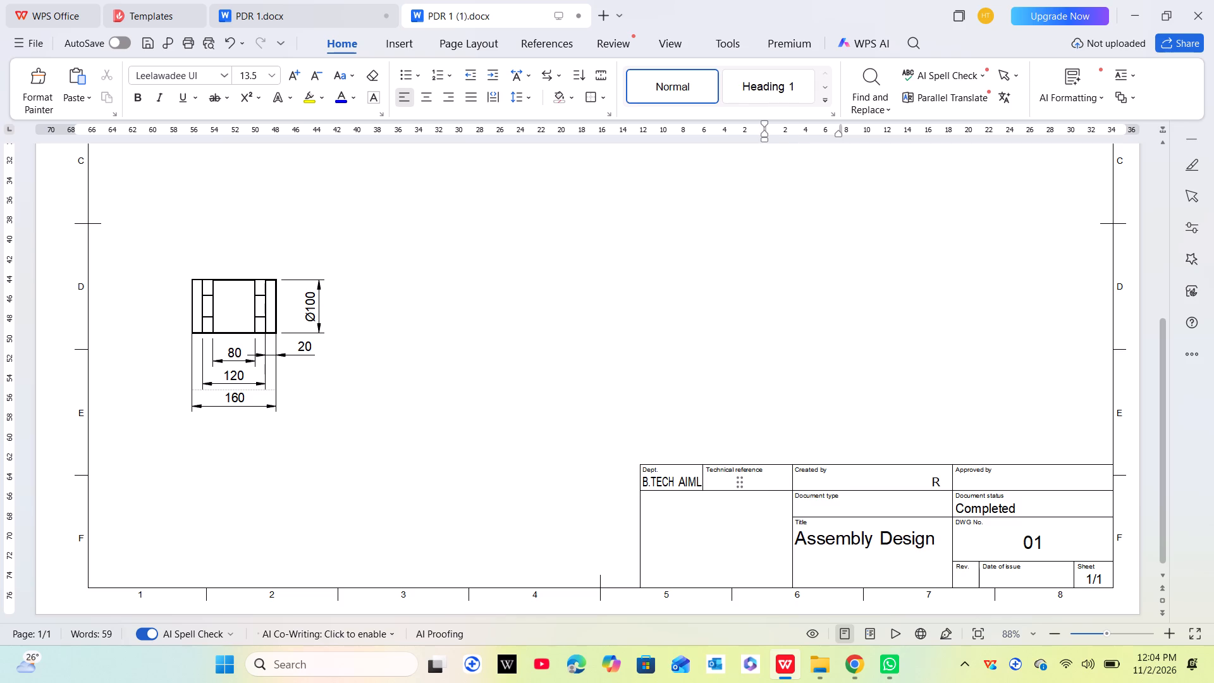
{"action": "key", "text": "Right"}
{"action": "key", "text": "Right"}
{"action": "left_click", "coordinate": [827, 488]}
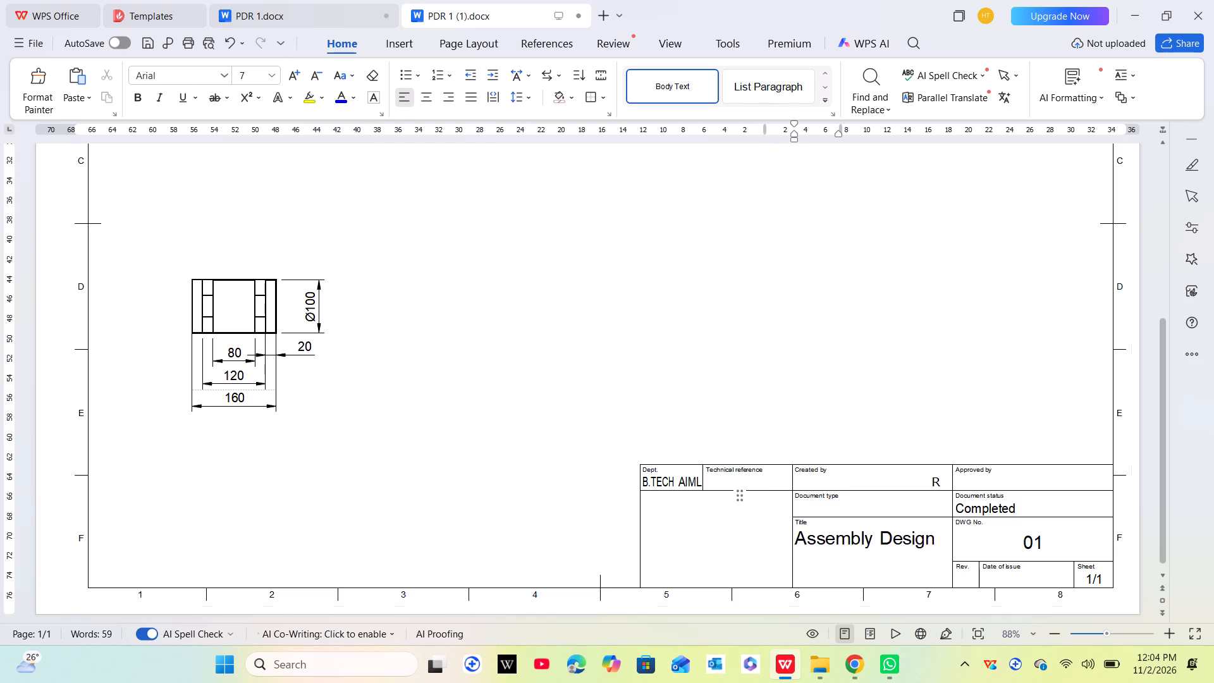
{"action": "left_click", "coordinate": [825, 481]}
{"action": "left_click", "coordinate": [802, 482]}
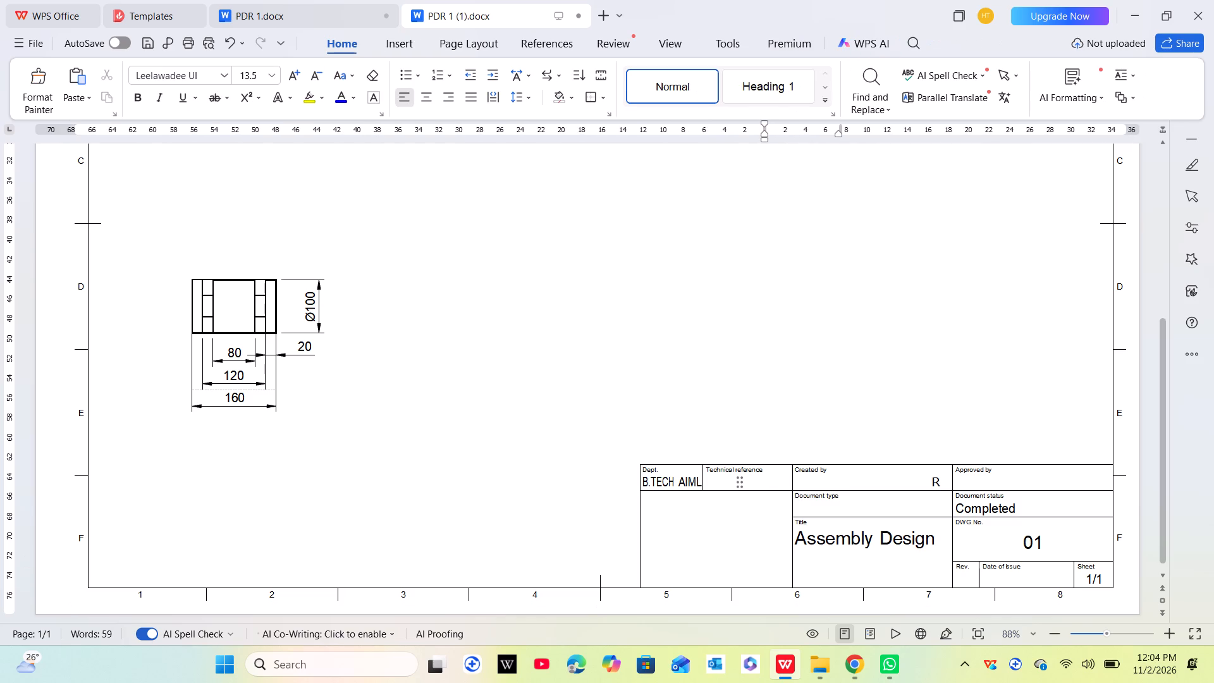
{"action": "double_click", "coordinate": [802, 482]}
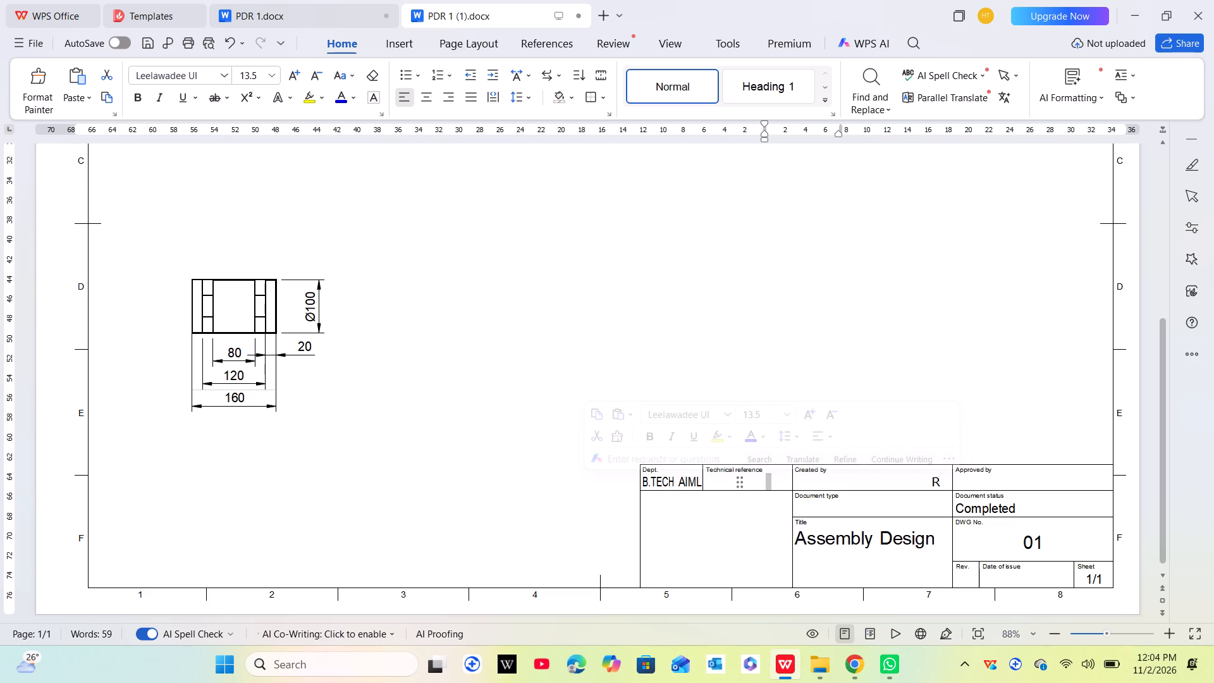
{"action": "left_click", "coordinate": [868, 326]}
{"action": "key", "text": "ctrl+z"}
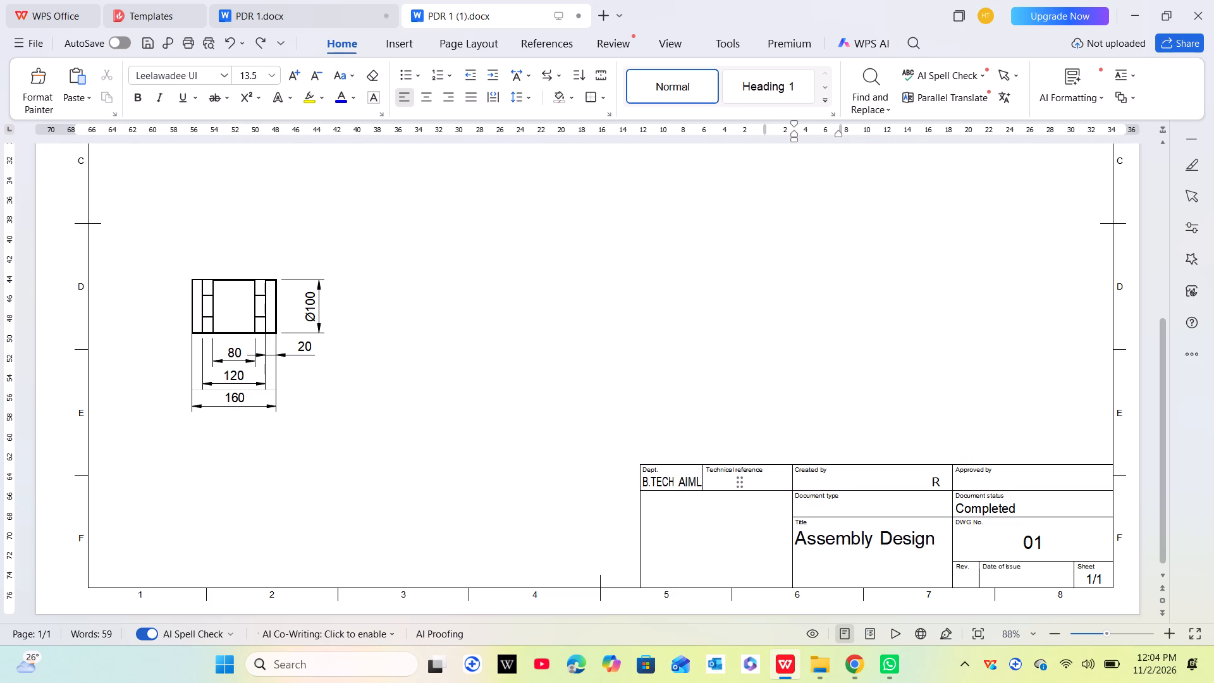
{"action": "left_click", "coordinate": [941, 476]}
{"action": "key", "text": "BackSpace"}
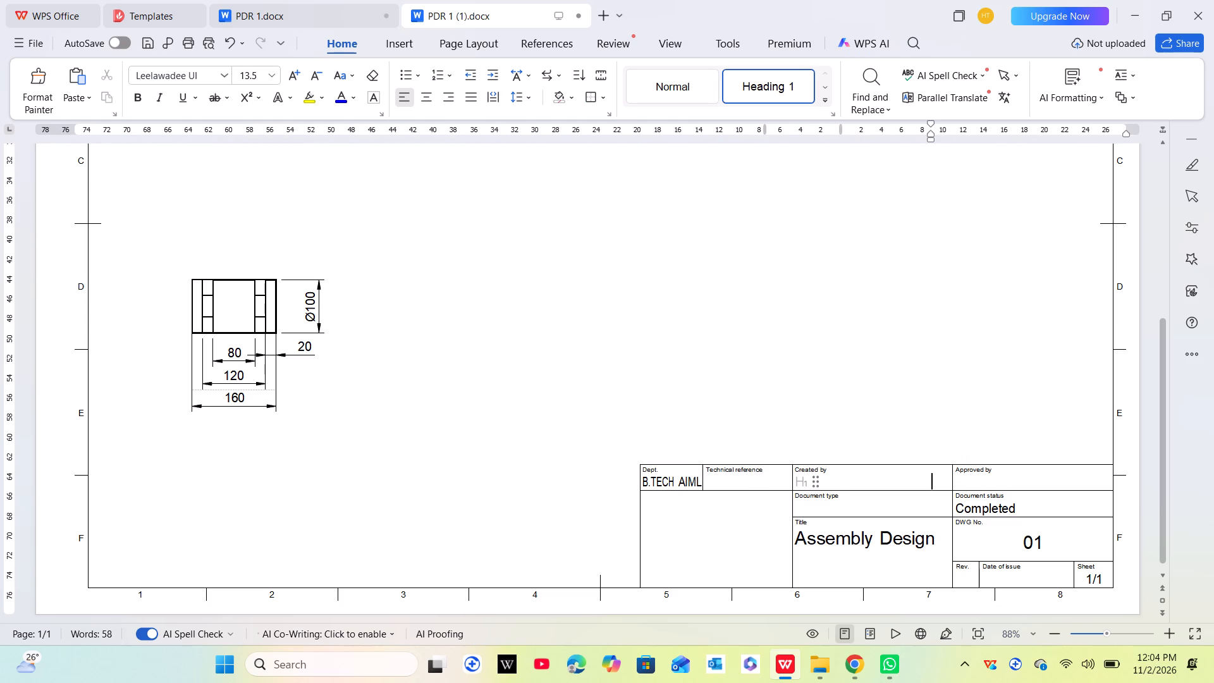
Set the font size of the empty Created by line to 6.5.
{"action": "left_click_drag", "start_coordinate": [799, 482], "coordinate": [807, 477]}
{"action": "left_click", "coordinate": [807, 477]}
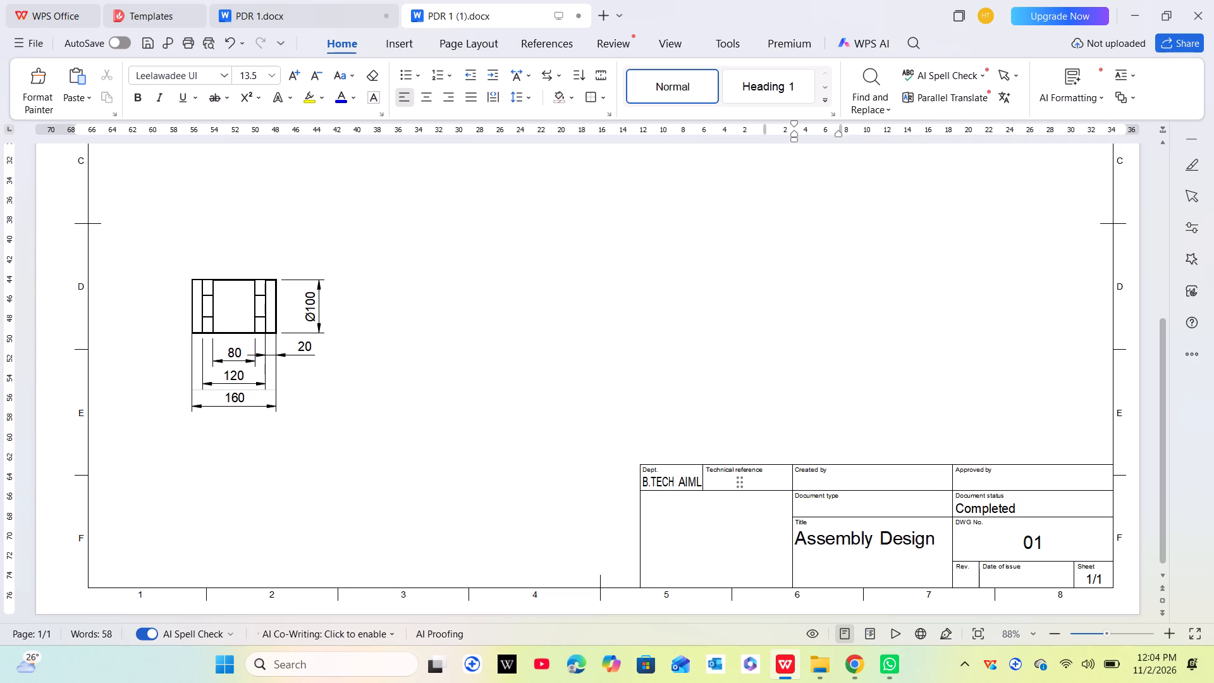
{"action": "left_click", "coordinate": [270, 73]}
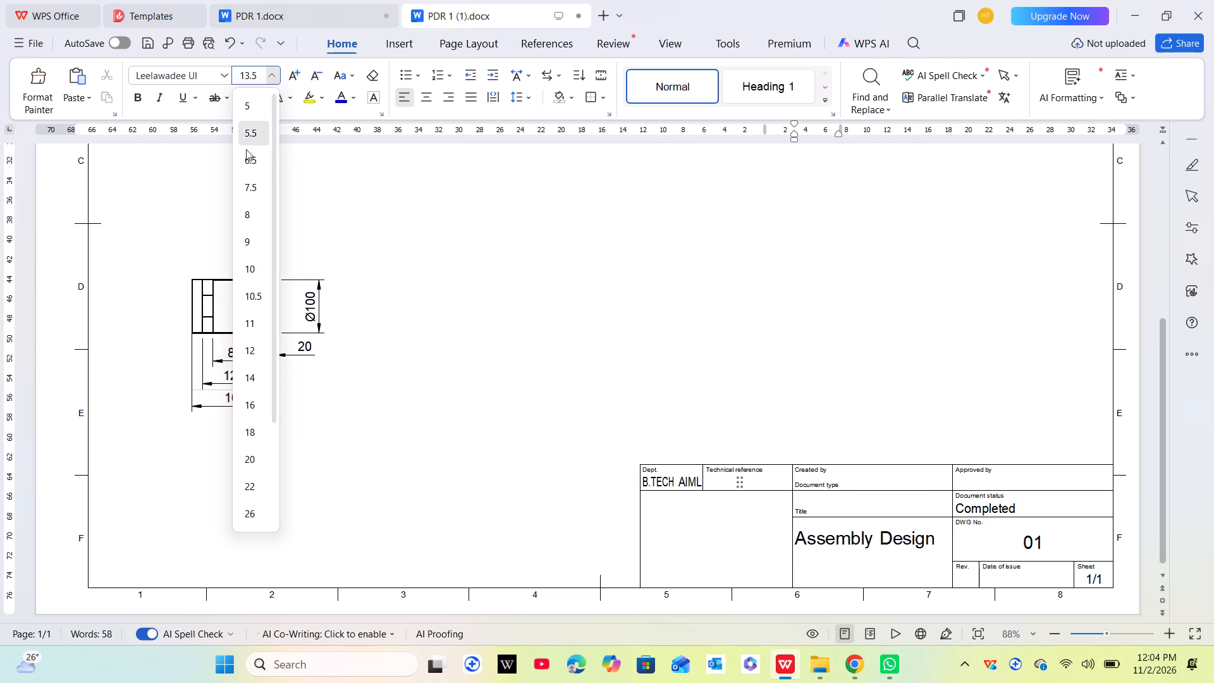
{"action": "scroll", "coordinate": [240, 398], "scroll_direction": "down", "scroll_amount": 7}
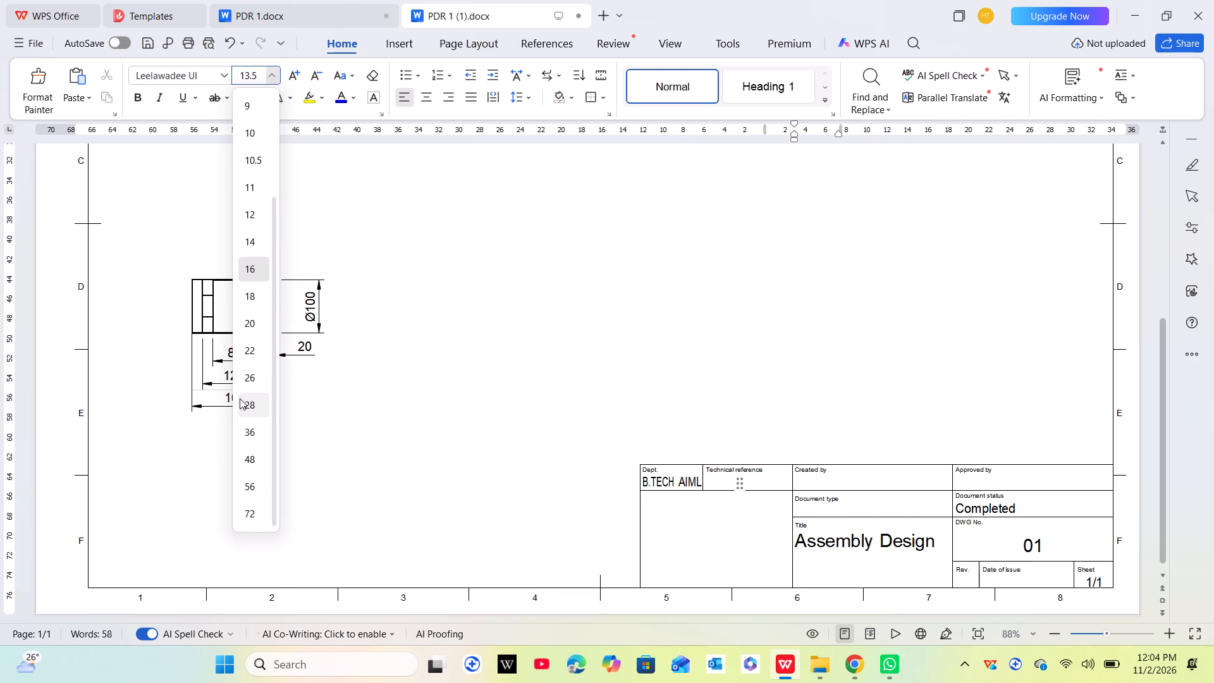
{"action": "scroll", "coordinate": [240, 398], "scroll_direction": "up", "scroll_amount": 7}
{"action": "left_click", "coordinate": [261, 161]}
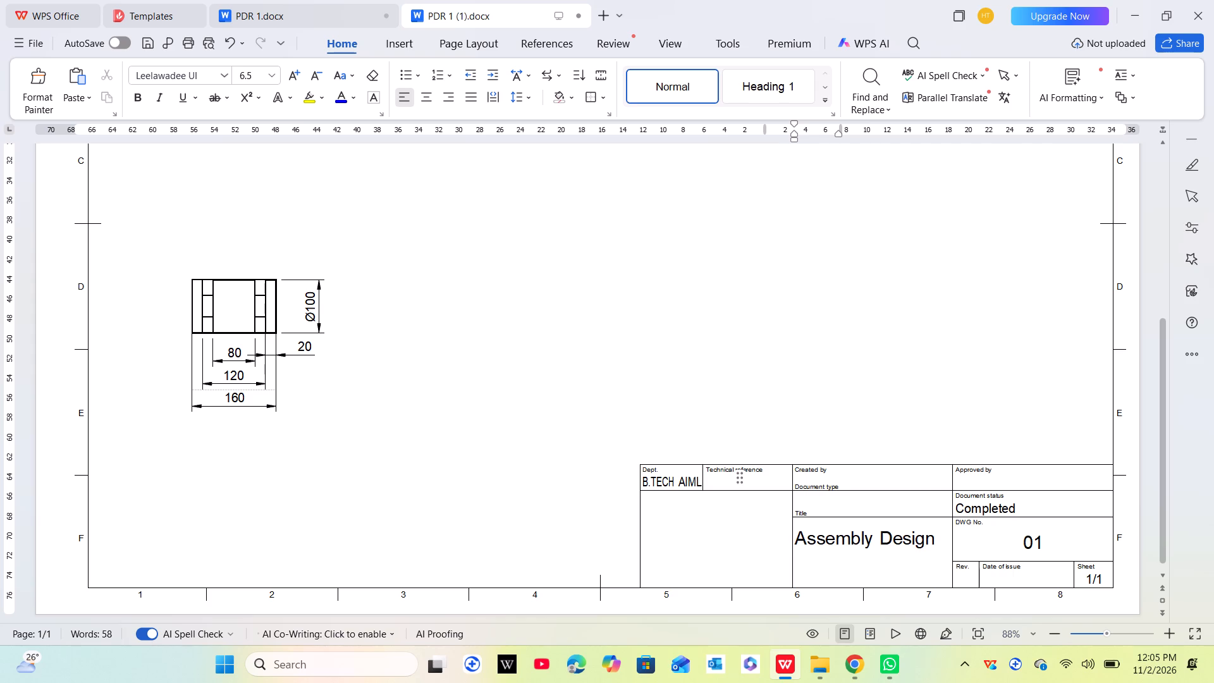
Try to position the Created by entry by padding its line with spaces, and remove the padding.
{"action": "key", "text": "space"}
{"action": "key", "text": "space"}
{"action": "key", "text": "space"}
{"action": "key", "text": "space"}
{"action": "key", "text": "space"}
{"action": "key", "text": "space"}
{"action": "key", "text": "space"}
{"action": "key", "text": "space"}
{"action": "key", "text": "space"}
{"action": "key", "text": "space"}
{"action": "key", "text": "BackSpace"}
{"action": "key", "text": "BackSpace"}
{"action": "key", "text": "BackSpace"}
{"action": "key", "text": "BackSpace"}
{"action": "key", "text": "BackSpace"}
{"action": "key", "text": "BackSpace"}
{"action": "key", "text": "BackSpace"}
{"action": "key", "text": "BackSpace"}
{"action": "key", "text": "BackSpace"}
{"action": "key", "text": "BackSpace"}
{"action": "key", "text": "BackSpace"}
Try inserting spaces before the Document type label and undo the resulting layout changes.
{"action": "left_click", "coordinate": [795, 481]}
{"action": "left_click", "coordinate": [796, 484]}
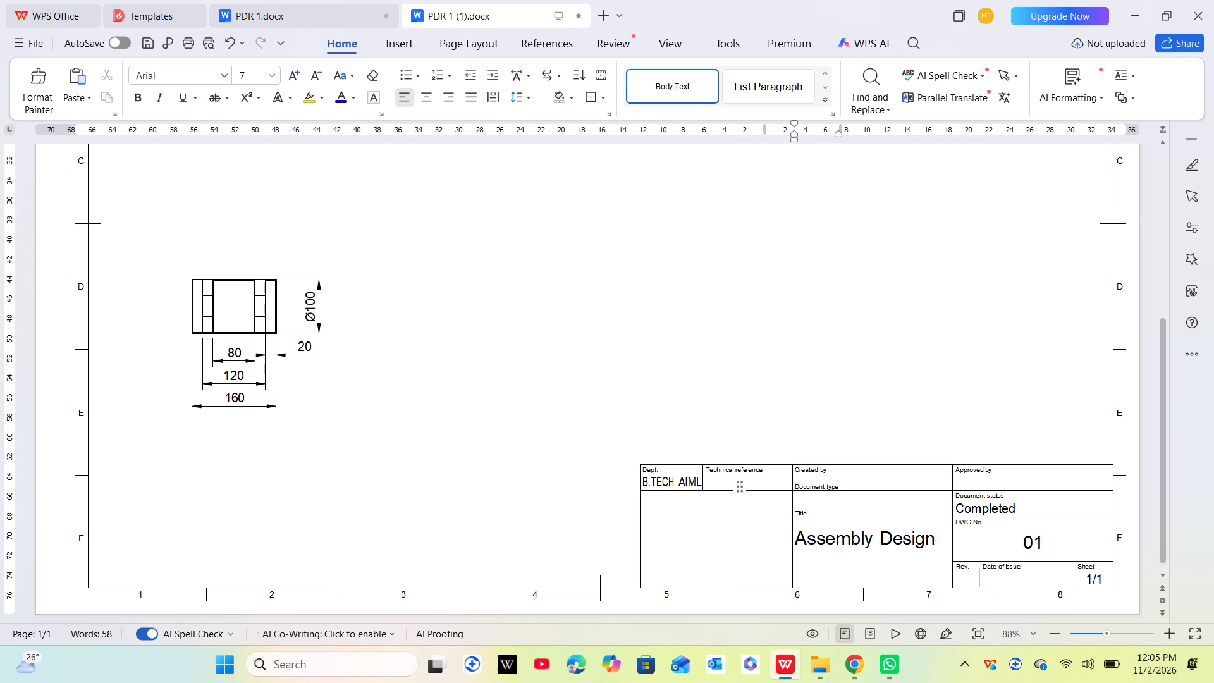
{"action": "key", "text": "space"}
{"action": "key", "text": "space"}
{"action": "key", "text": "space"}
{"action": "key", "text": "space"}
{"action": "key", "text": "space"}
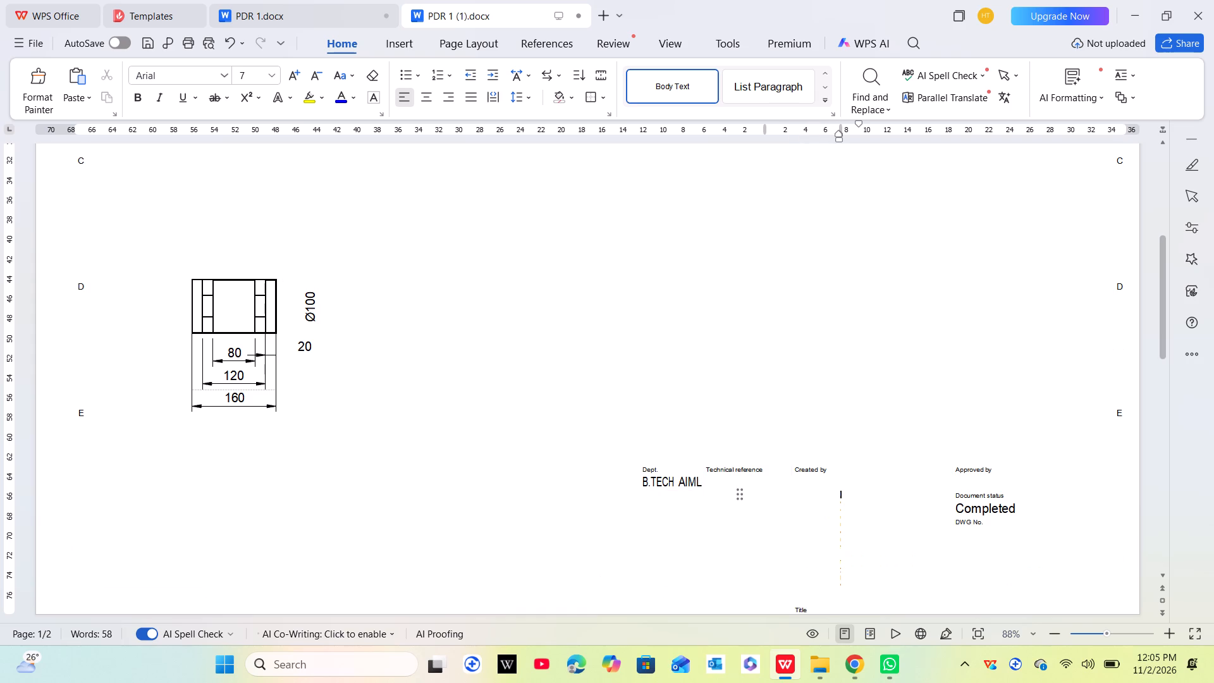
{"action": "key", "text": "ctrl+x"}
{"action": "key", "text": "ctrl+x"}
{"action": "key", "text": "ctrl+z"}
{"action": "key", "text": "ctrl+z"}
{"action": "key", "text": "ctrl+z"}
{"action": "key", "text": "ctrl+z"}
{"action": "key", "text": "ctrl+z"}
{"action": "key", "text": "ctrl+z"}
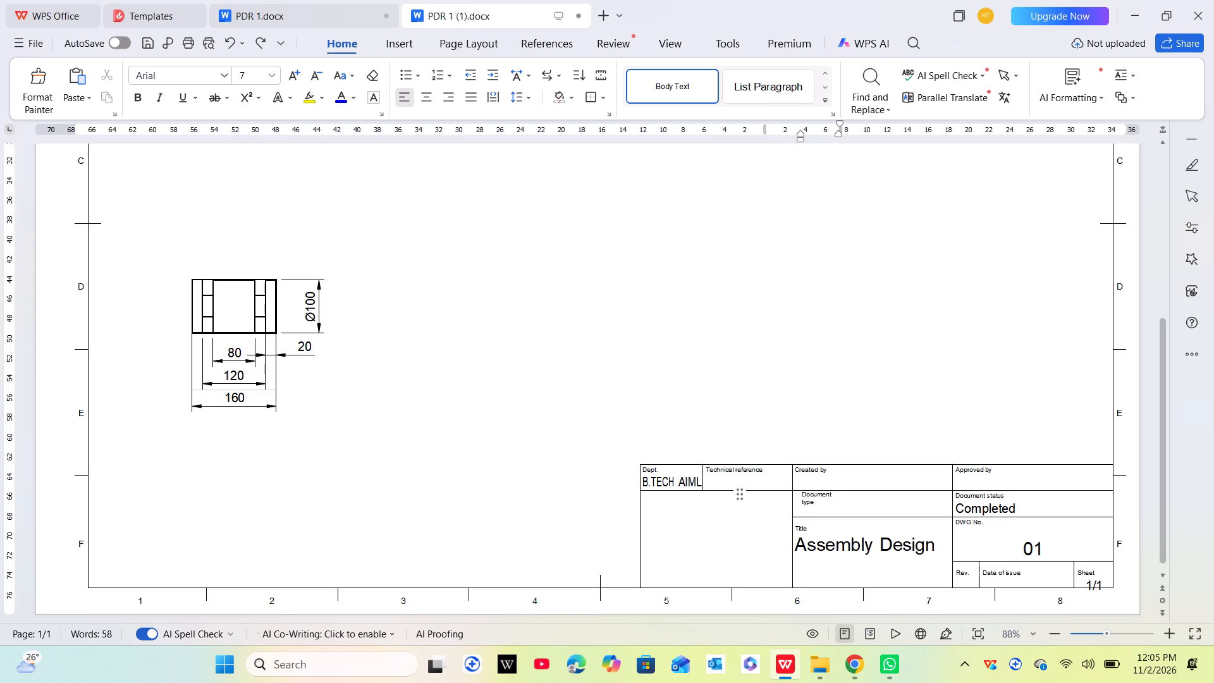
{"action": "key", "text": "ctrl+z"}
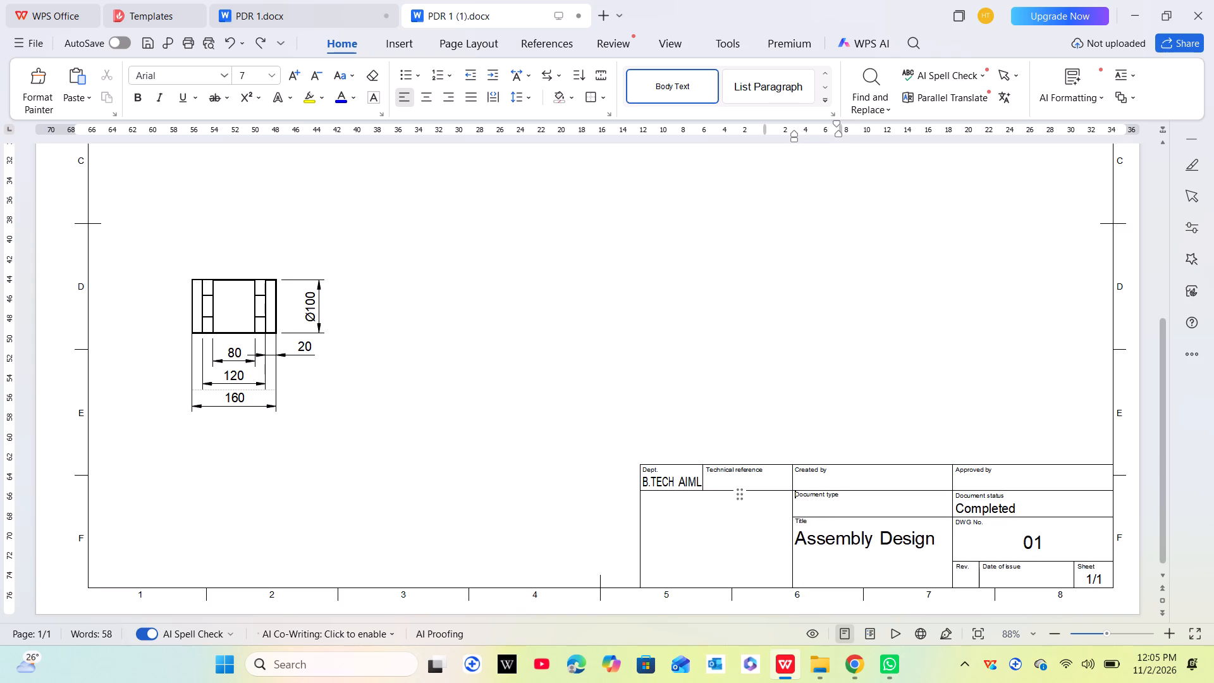
Pad the line with spaces up to the Created by cell and start the author's name there in capitals.
{"action": "left_click", "coordinate": [801, 479]}
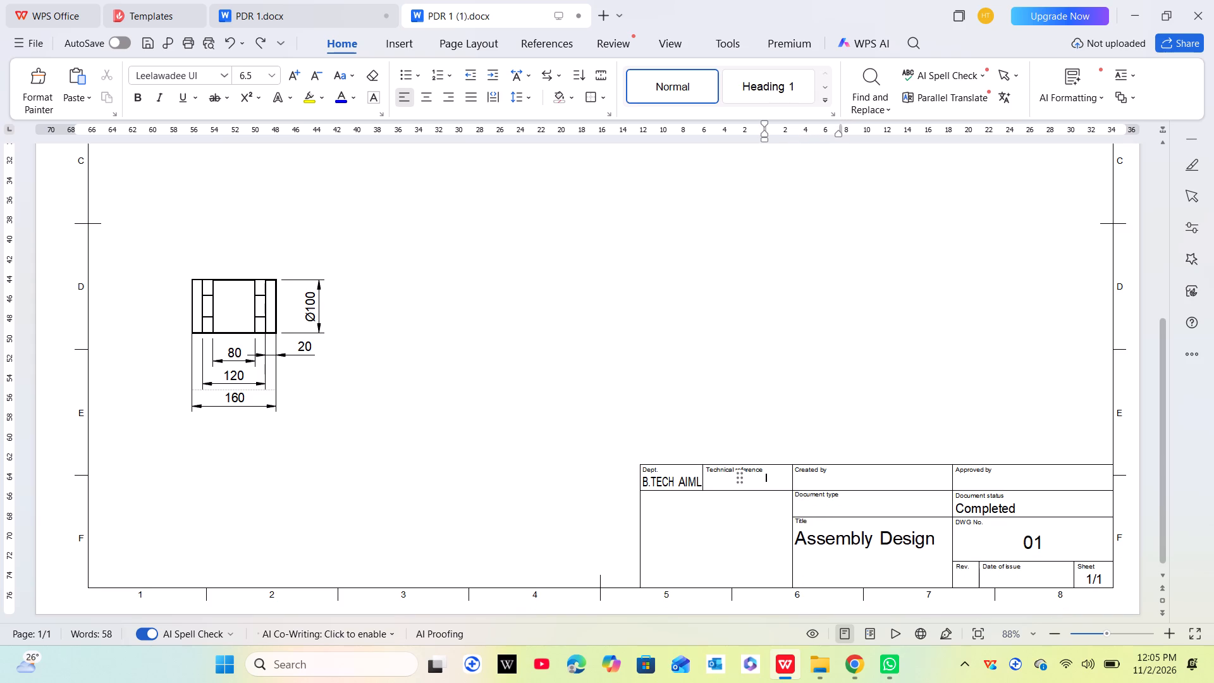
{"action": "left_click", "coordinate": [801, 480]}
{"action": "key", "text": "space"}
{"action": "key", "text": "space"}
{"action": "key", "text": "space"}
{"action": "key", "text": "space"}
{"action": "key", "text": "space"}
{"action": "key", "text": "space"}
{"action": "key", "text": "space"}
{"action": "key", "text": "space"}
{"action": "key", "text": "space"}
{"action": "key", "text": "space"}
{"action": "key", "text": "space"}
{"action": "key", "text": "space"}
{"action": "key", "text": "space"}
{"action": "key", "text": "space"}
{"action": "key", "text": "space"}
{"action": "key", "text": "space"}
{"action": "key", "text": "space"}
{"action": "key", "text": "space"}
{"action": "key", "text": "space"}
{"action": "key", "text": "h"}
{"action": "key", "text": "BackSpace"}
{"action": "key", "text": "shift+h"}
Complete the author's name with initials in capitals in the Created by cell of the title block.
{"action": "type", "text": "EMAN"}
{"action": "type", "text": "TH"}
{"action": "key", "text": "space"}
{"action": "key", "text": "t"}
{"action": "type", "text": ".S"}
Replace AIML with CSE in the Dept. cell so the entry reads B.TECH CSE.
{"action": "left_click", "coordinate": [699, 481]}
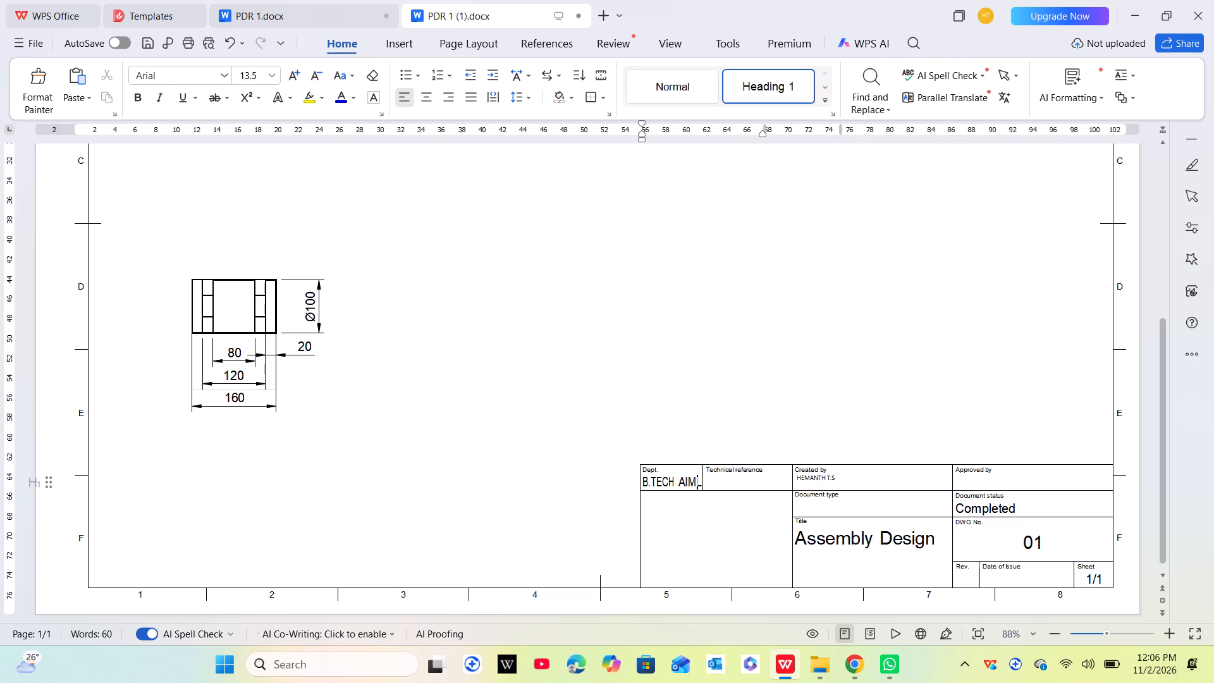
{"action": "key", "text": "BackSpace"}
{"action": "key", "text": "BackSpace"}
{"action": "left_click", "coordinate": [699, 481]}
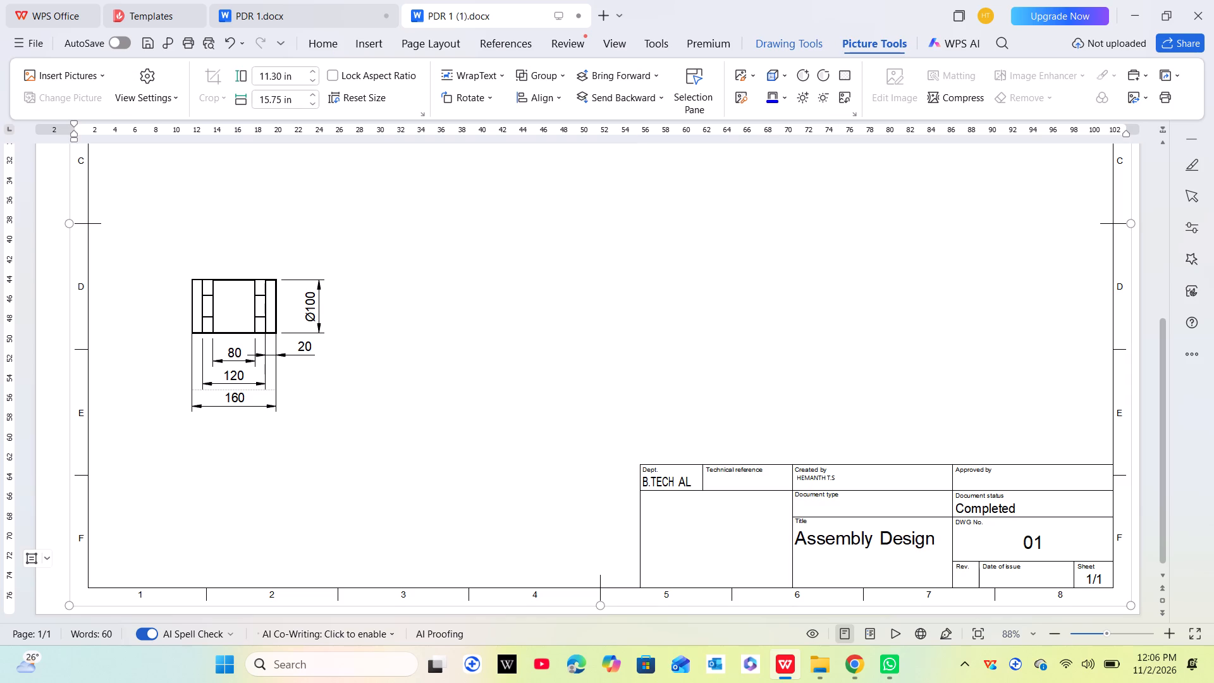
{"action": "left_click", "coordinate": [690, 481]}
{"action": "key", "text": "BackSpace"}
{"action": "key", "text": "BackSpace"}
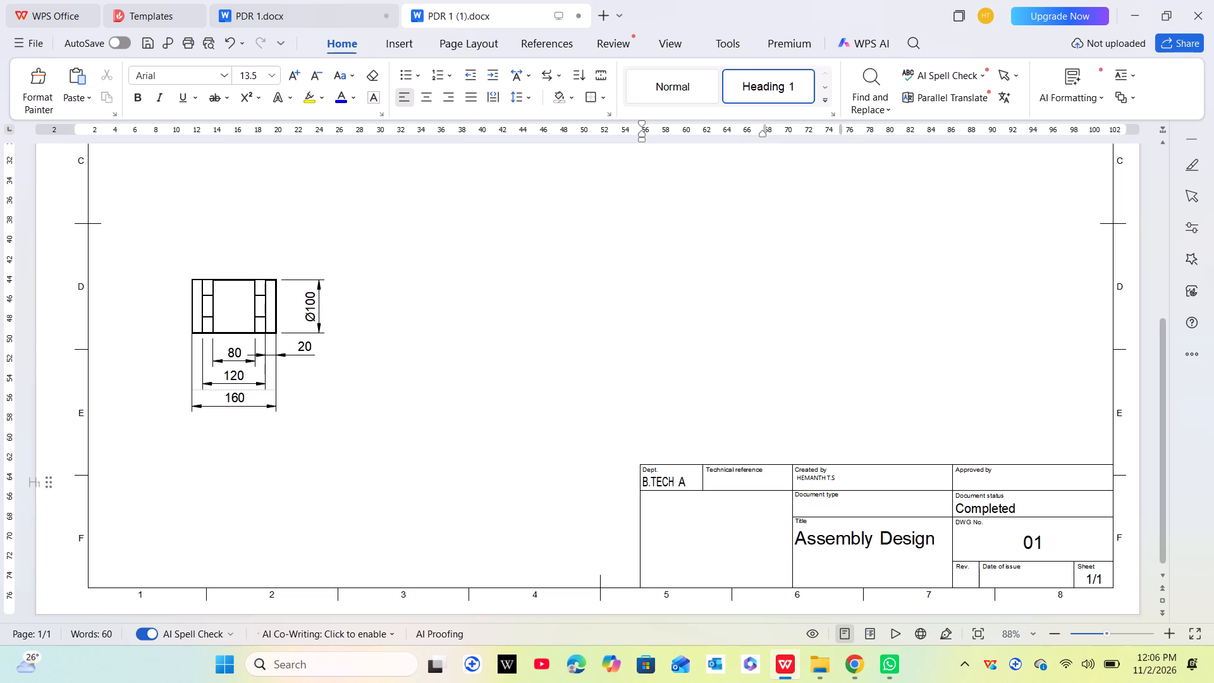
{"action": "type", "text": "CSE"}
Pad the empty line with spaces toward the Approved by cell and set its font size to 5.
{"action": "left_click", "coordinate": [972, 480]}
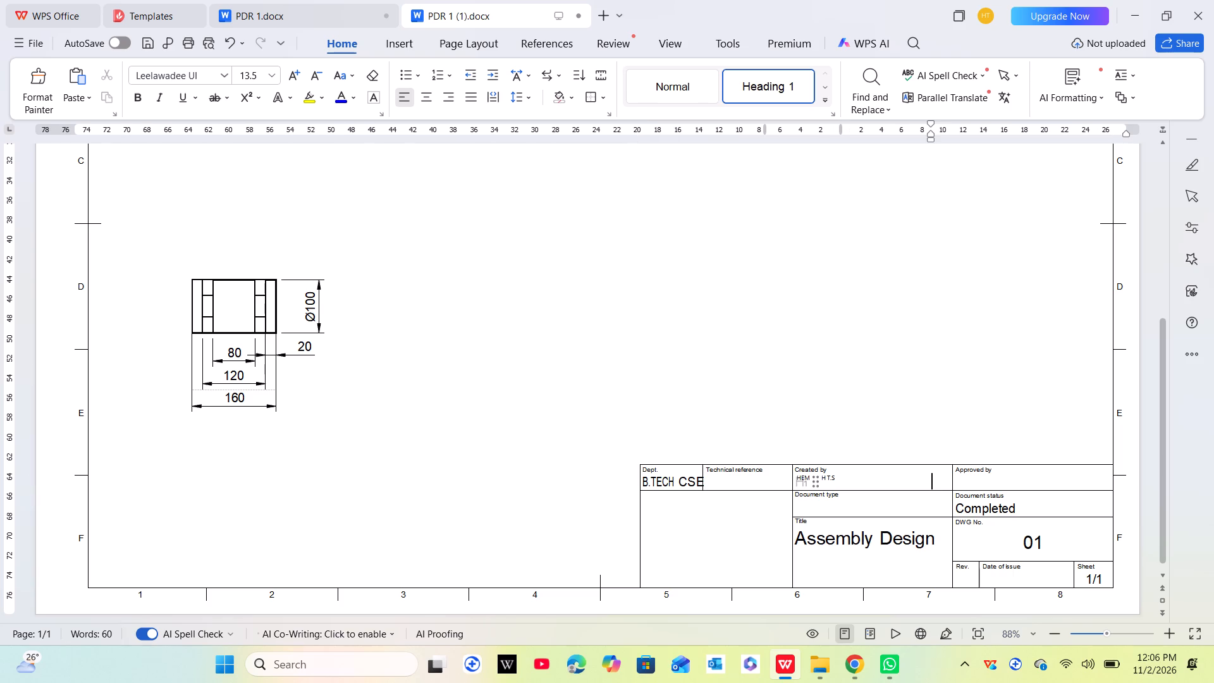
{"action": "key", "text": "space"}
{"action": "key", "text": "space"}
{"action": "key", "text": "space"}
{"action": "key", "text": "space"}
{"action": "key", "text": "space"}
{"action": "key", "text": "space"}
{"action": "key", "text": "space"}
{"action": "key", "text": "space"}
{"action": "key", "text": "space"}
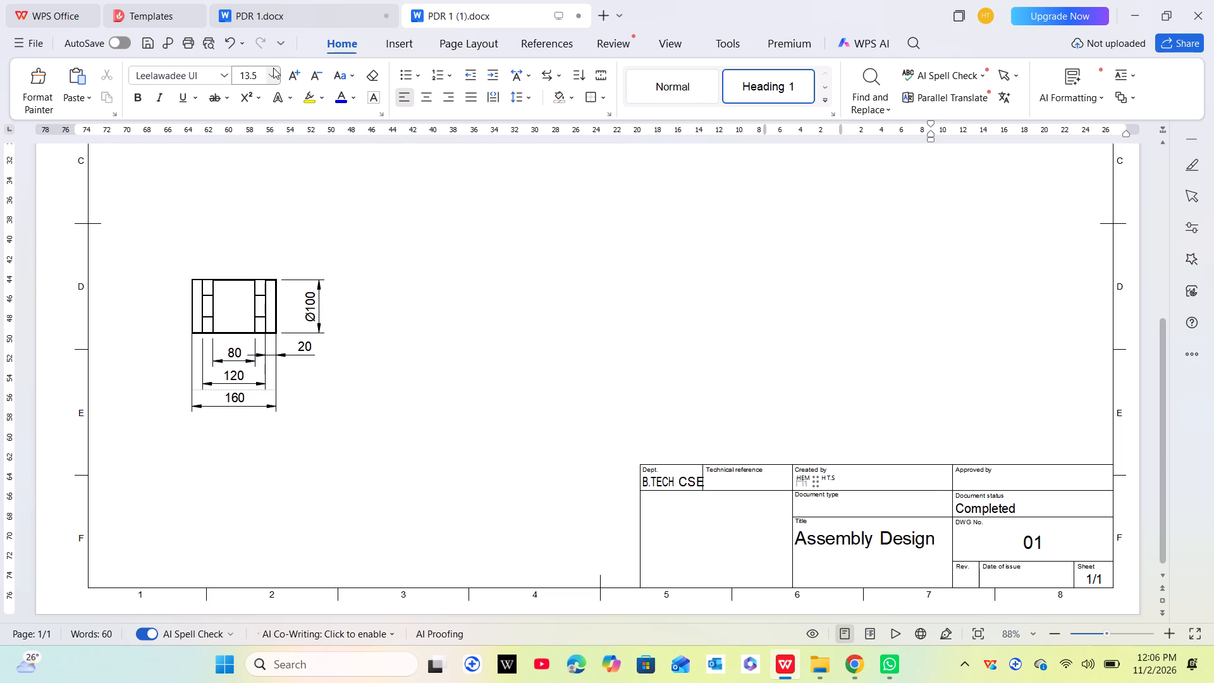
{"action": "left_click", "coordinate": [266, 78]}
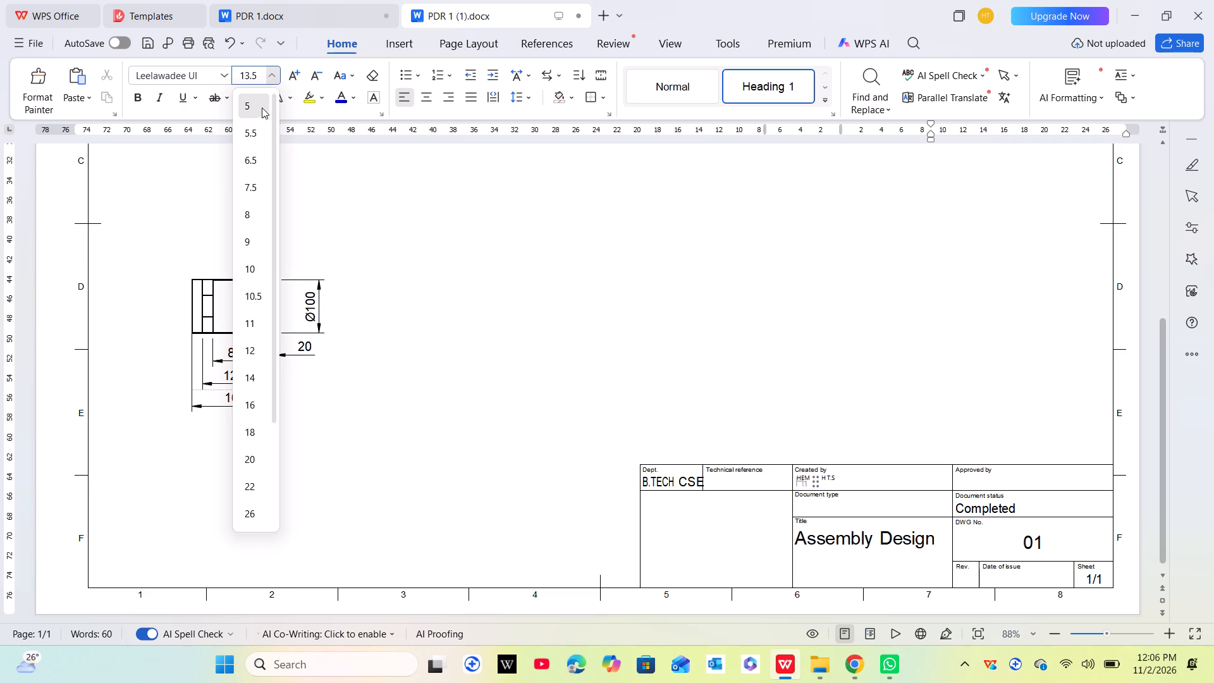
{"action": "left_click", "coordinate": [254, 110]}
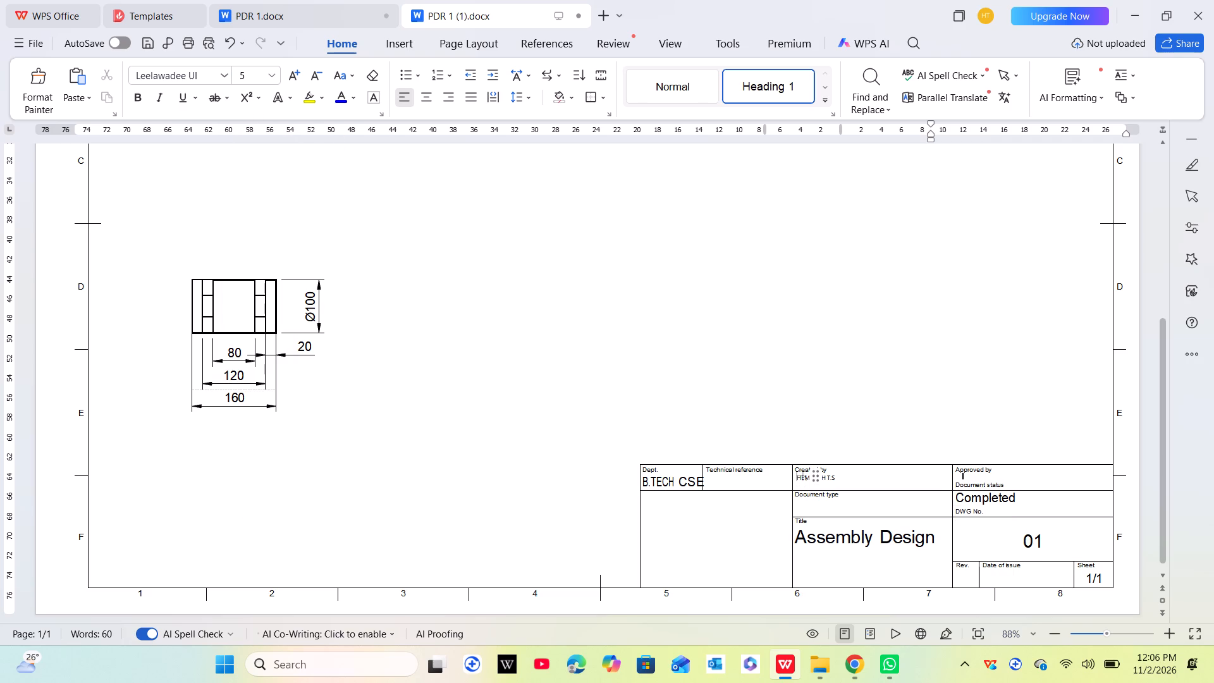
Enter the approver's name in capitals in the Approved by field of the title block.
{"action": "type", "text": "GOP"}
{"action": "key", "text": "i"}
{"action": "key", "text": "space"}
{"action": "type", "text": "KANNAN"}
{"action": "left_click", "coordinate": [905, 424]}
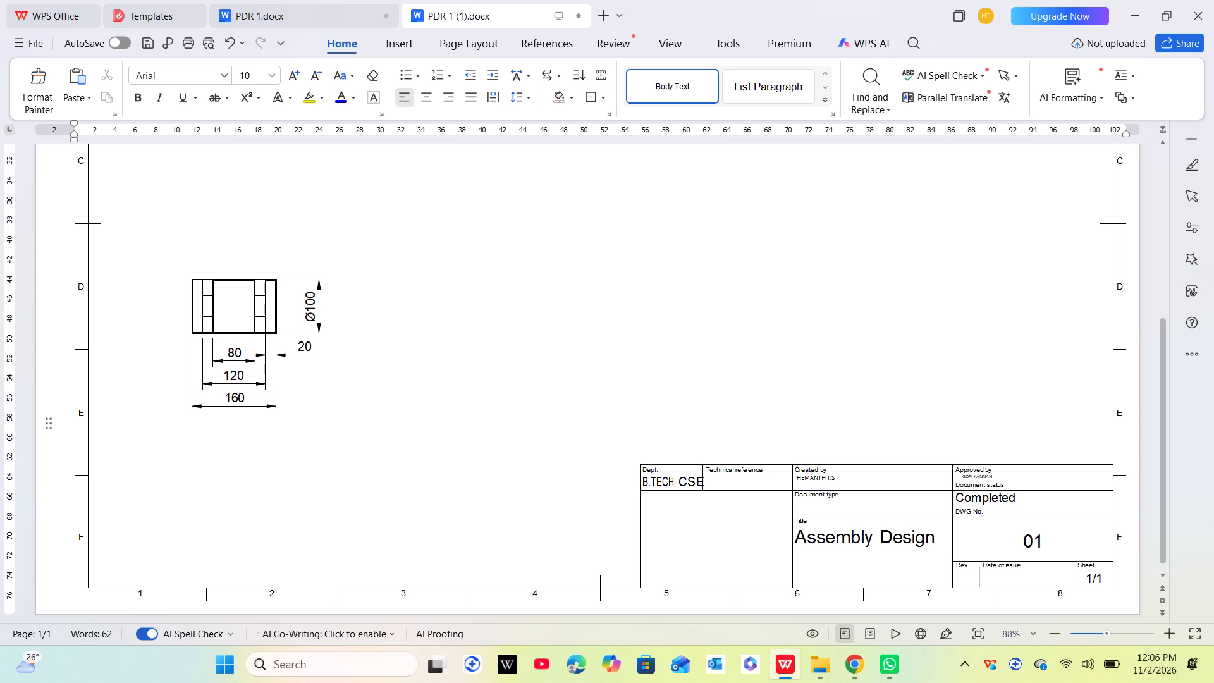
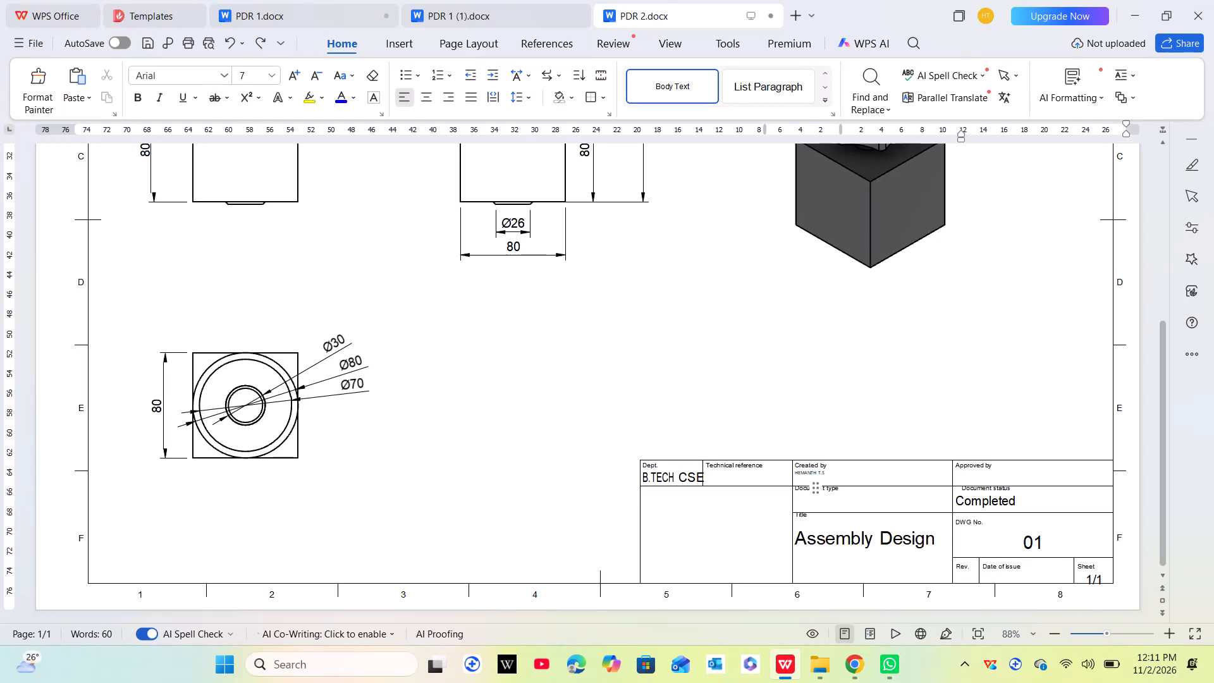
Pad the line after the Created by entry with spaces up to the Approved by cell, add a line break and repeat the padding.
{"action": "left_click", "coordinate": [979, 472]}
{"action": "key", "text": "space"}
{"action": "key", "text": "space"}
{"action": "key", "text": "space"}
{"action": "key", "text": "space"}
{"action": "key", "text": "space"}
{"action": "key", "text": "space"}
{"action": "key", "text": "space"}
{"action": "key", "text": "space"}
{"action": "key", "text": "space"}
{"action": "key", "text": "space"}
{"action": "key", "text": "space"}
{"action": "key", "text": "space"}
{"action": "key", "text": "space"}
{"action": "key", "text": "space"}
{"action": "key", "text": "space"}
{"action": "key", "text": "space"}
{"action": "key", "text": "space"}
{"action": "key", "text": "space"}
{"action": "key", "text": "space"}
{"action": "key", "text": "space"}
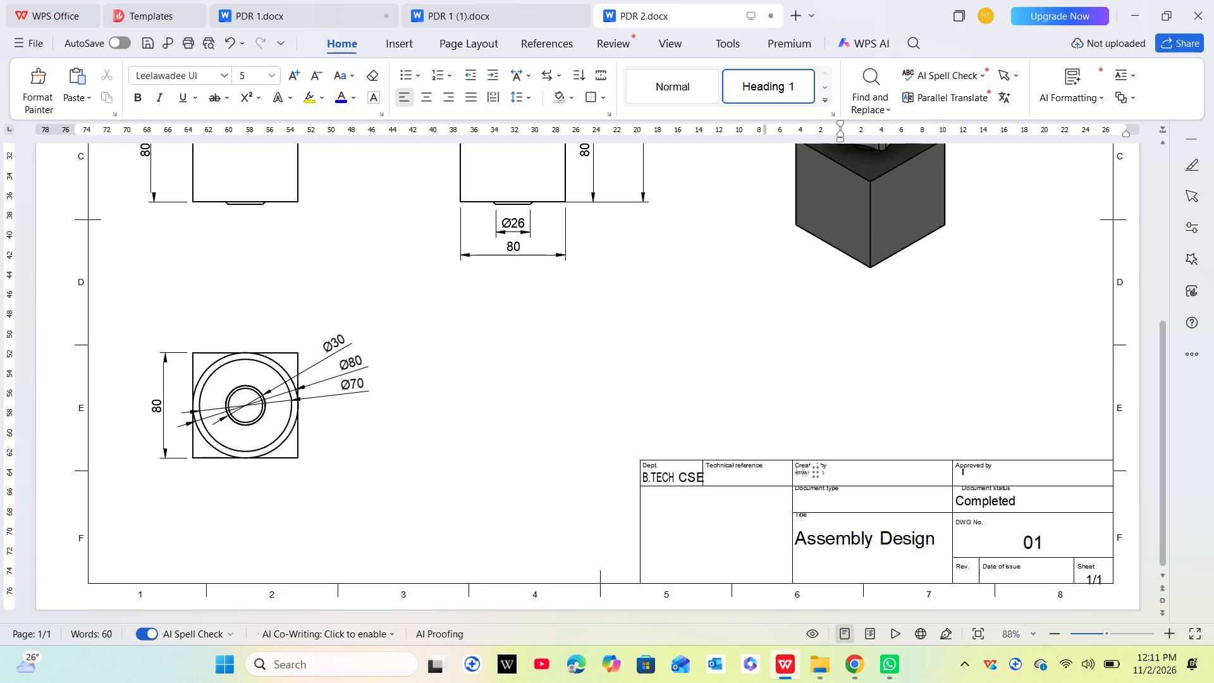
{"action": "key", "text": "Return"}
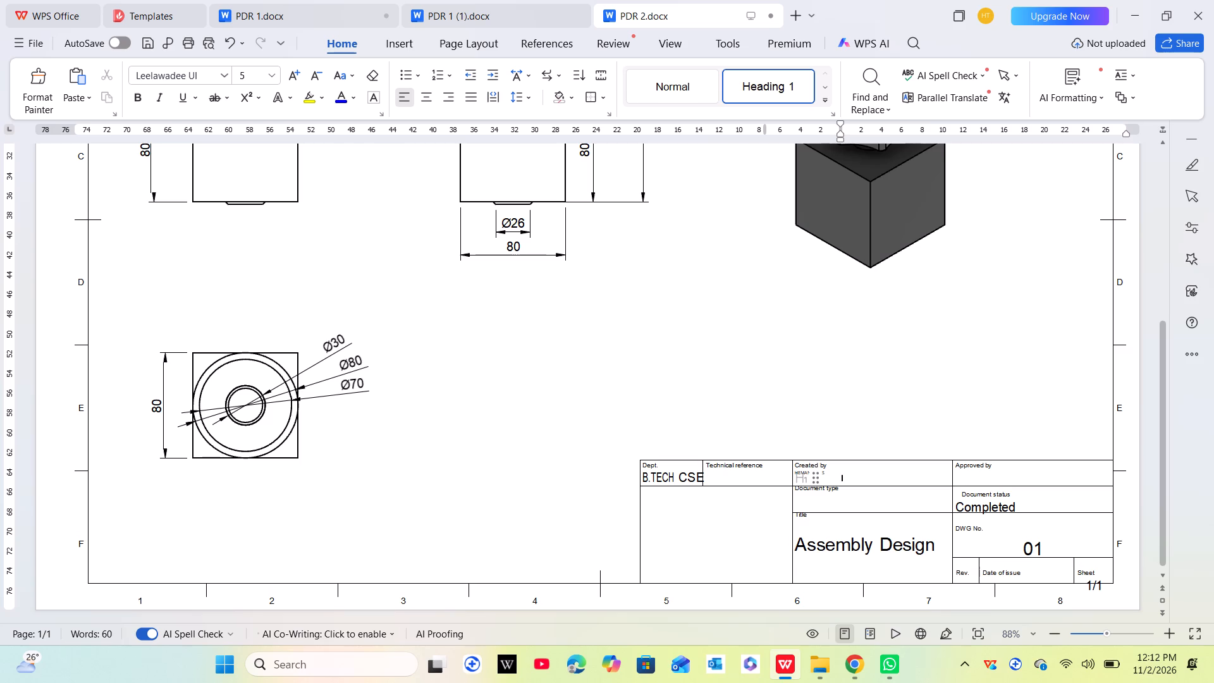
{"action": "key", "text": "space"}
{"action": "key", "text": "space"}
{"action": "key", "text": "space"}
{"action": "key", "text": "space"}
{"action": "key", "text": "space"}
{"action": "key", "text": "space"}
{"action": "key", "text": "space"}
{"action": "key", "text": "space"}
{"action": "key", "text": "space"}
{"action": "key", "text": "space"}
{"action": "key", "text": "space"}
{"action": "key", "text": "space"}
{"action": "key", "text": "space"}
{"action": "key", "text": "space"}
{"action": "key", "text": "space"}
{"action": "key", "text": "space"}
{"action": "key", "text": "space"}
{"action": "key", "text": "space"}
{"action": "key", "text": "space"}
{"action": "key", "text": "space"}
{"action": "key", "text": "Left"}
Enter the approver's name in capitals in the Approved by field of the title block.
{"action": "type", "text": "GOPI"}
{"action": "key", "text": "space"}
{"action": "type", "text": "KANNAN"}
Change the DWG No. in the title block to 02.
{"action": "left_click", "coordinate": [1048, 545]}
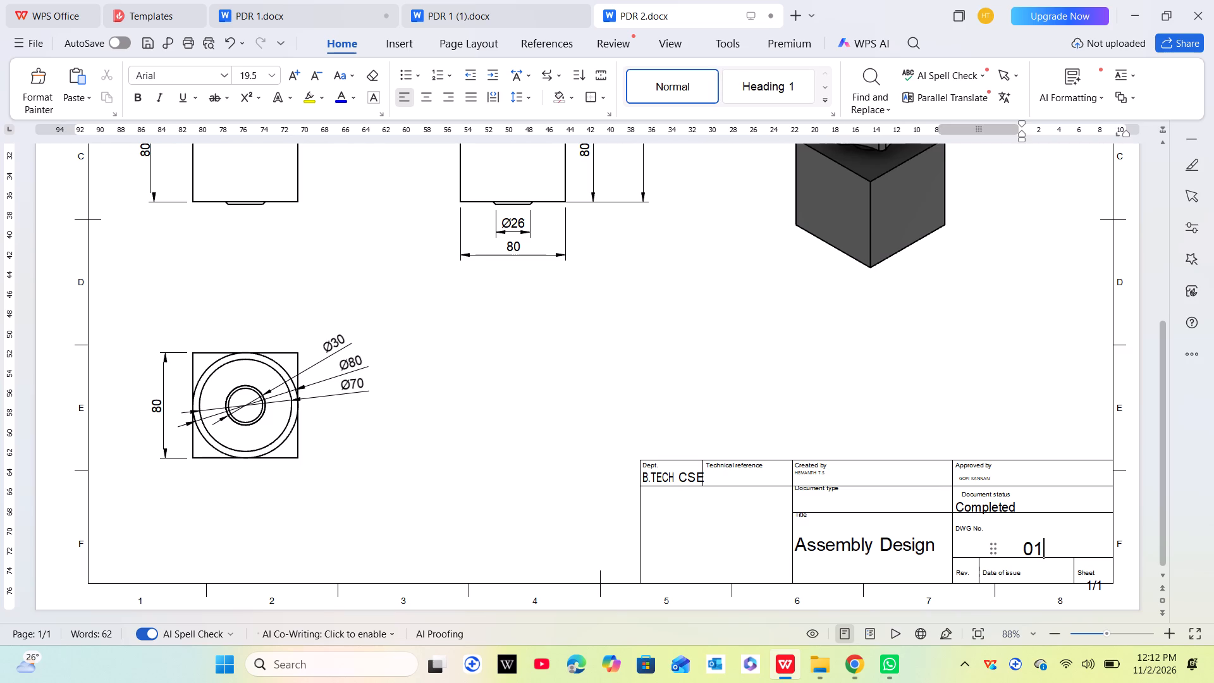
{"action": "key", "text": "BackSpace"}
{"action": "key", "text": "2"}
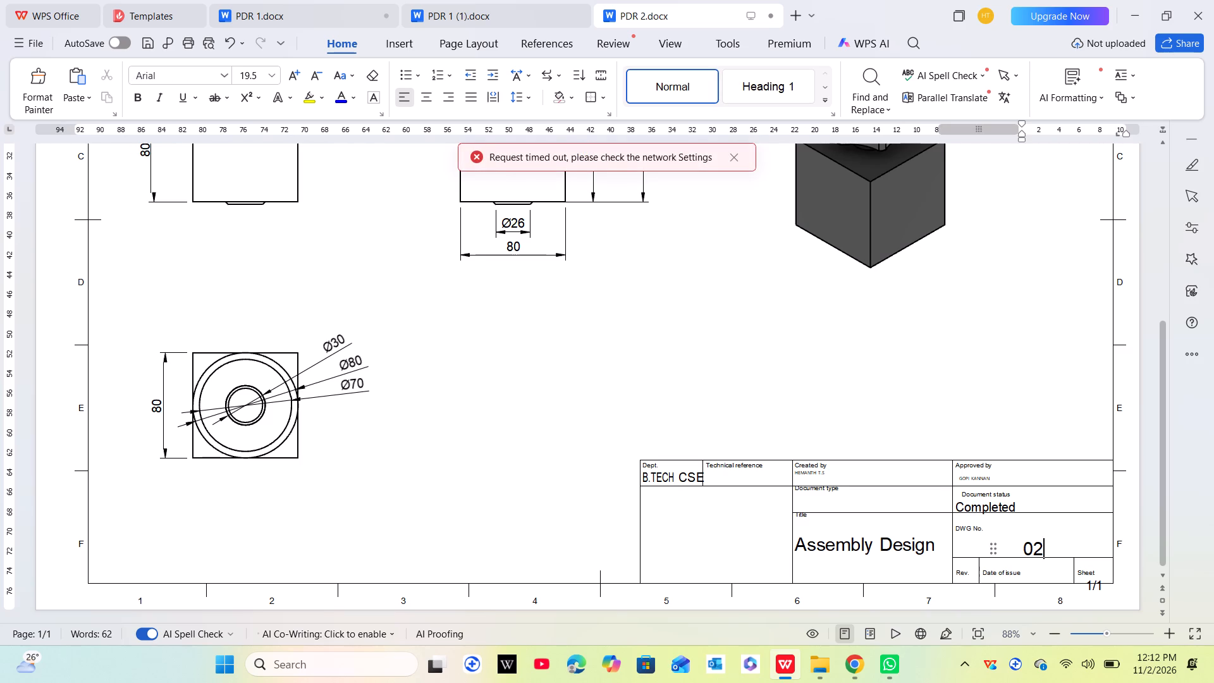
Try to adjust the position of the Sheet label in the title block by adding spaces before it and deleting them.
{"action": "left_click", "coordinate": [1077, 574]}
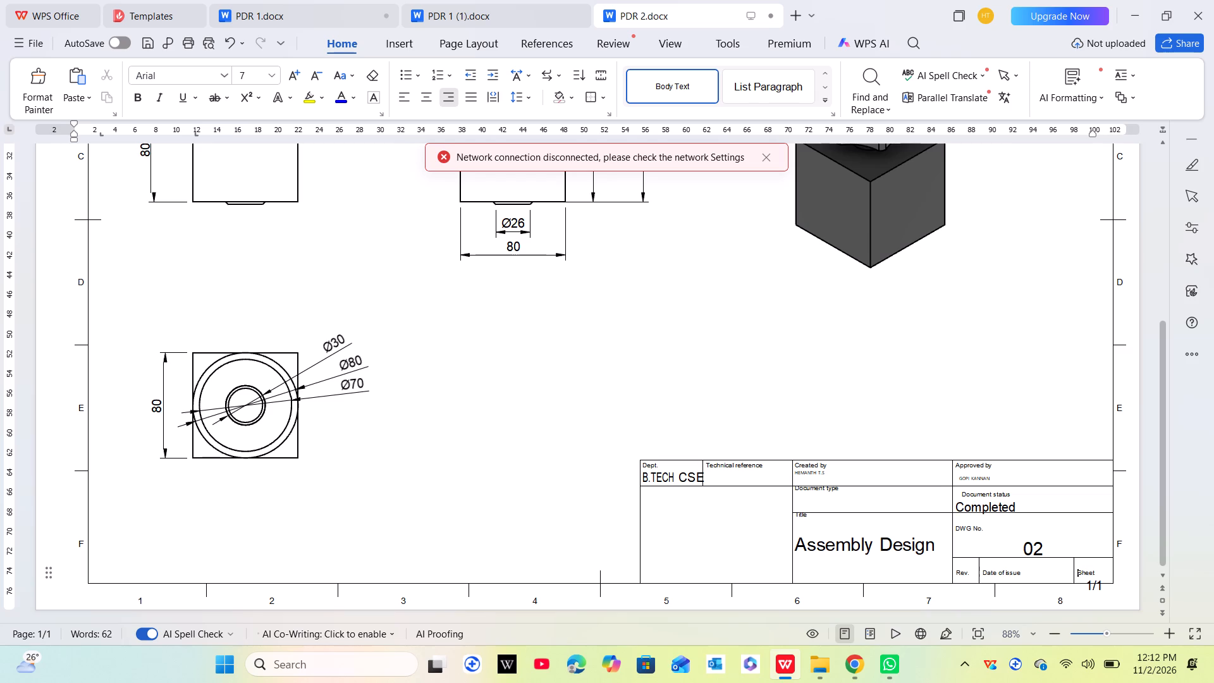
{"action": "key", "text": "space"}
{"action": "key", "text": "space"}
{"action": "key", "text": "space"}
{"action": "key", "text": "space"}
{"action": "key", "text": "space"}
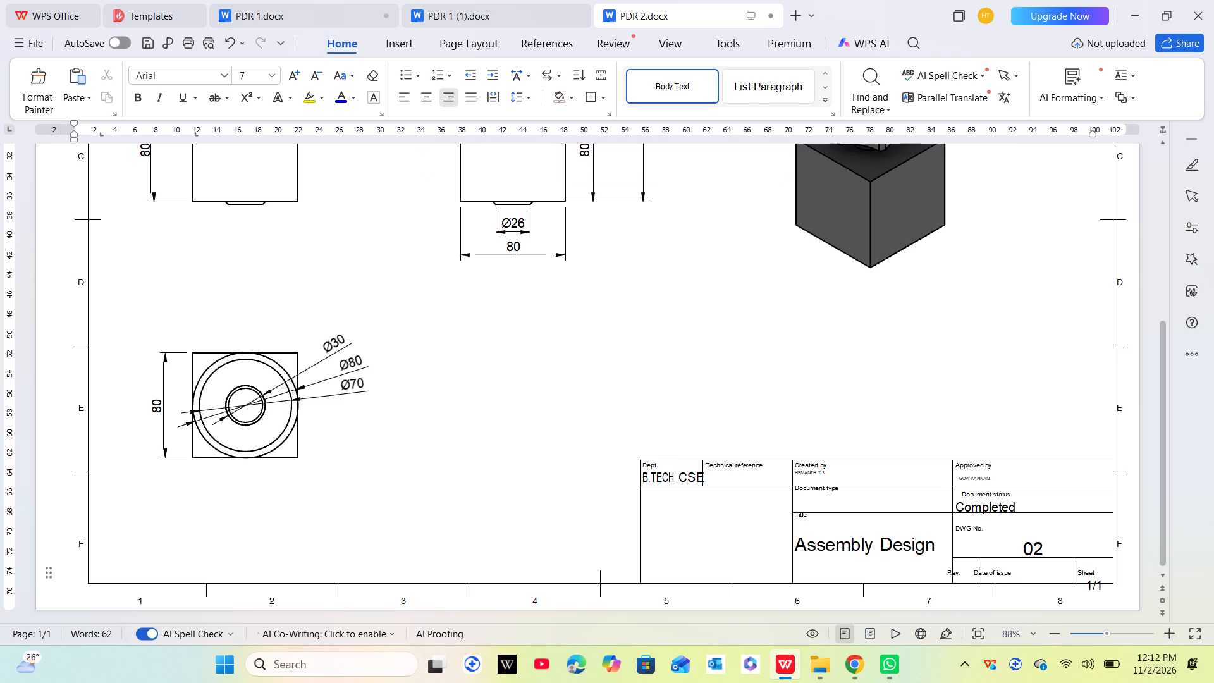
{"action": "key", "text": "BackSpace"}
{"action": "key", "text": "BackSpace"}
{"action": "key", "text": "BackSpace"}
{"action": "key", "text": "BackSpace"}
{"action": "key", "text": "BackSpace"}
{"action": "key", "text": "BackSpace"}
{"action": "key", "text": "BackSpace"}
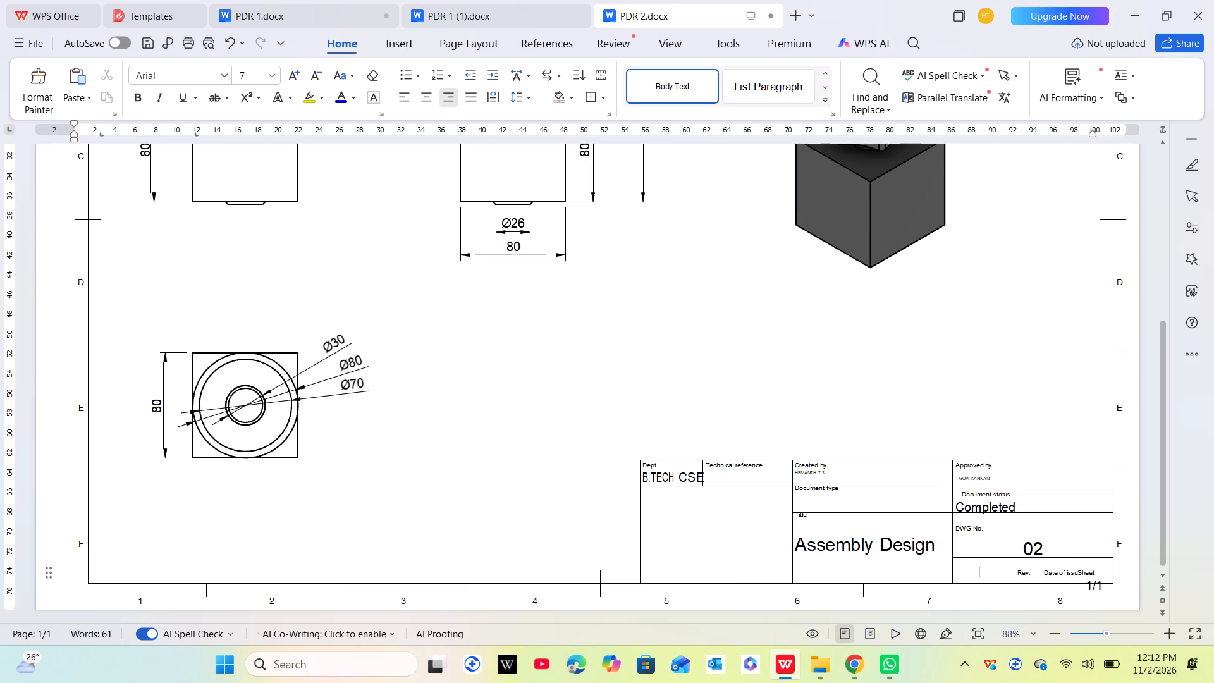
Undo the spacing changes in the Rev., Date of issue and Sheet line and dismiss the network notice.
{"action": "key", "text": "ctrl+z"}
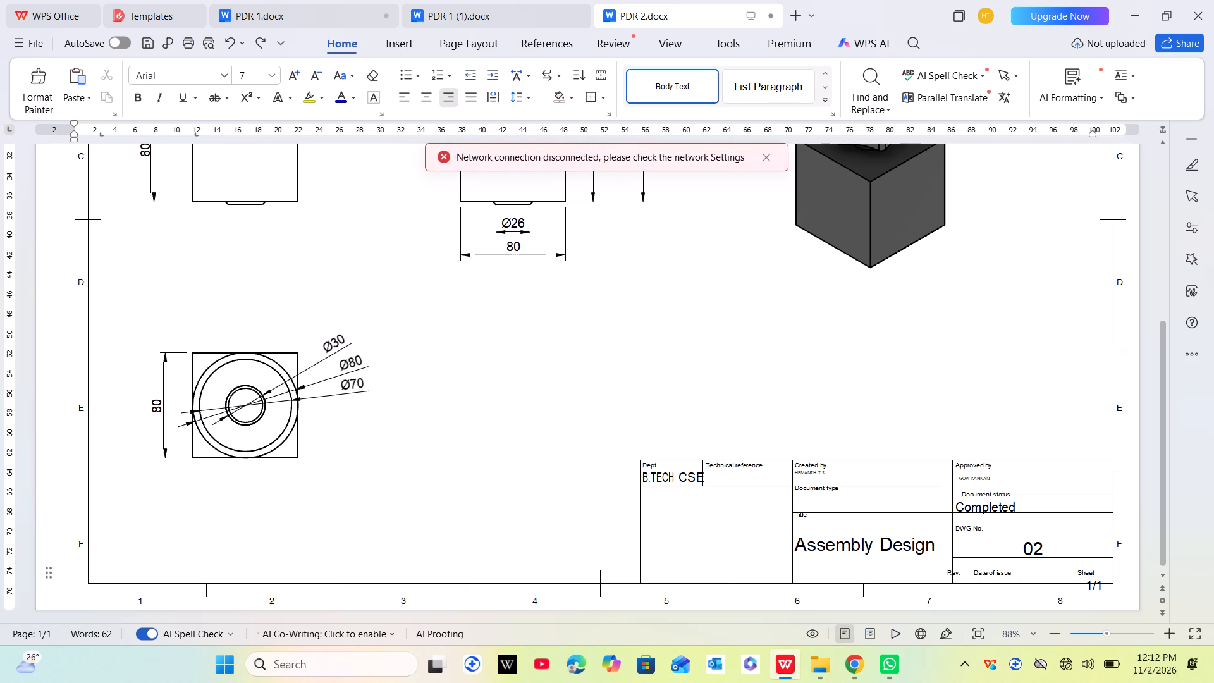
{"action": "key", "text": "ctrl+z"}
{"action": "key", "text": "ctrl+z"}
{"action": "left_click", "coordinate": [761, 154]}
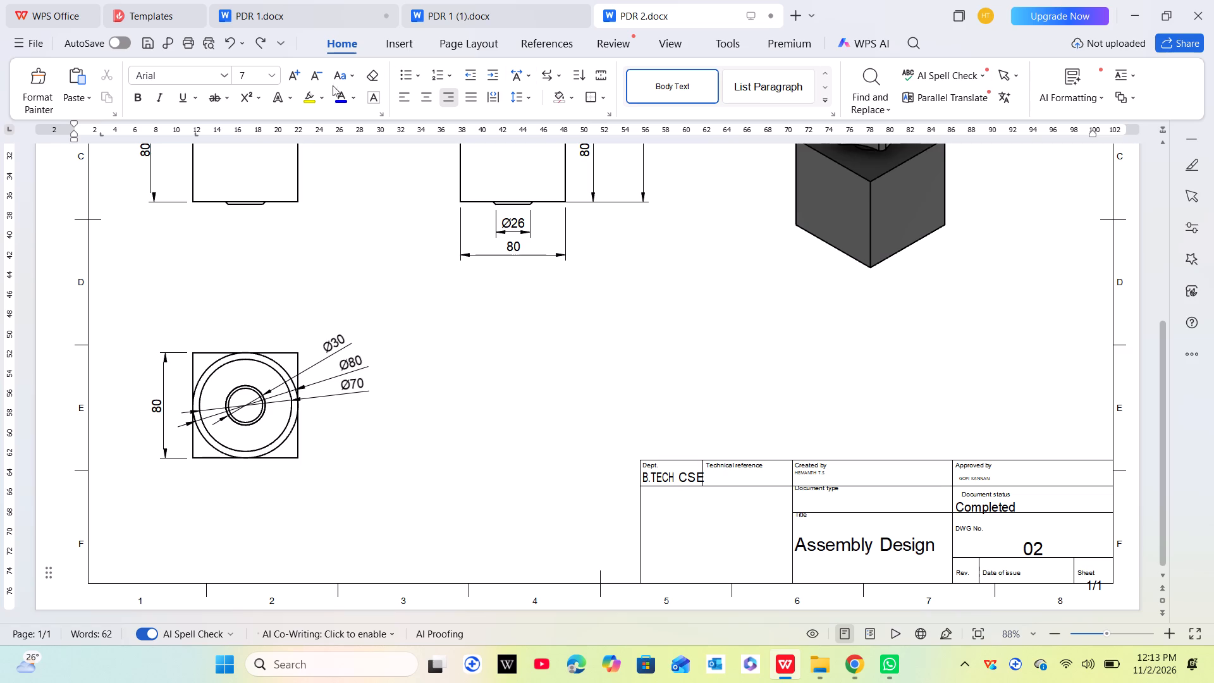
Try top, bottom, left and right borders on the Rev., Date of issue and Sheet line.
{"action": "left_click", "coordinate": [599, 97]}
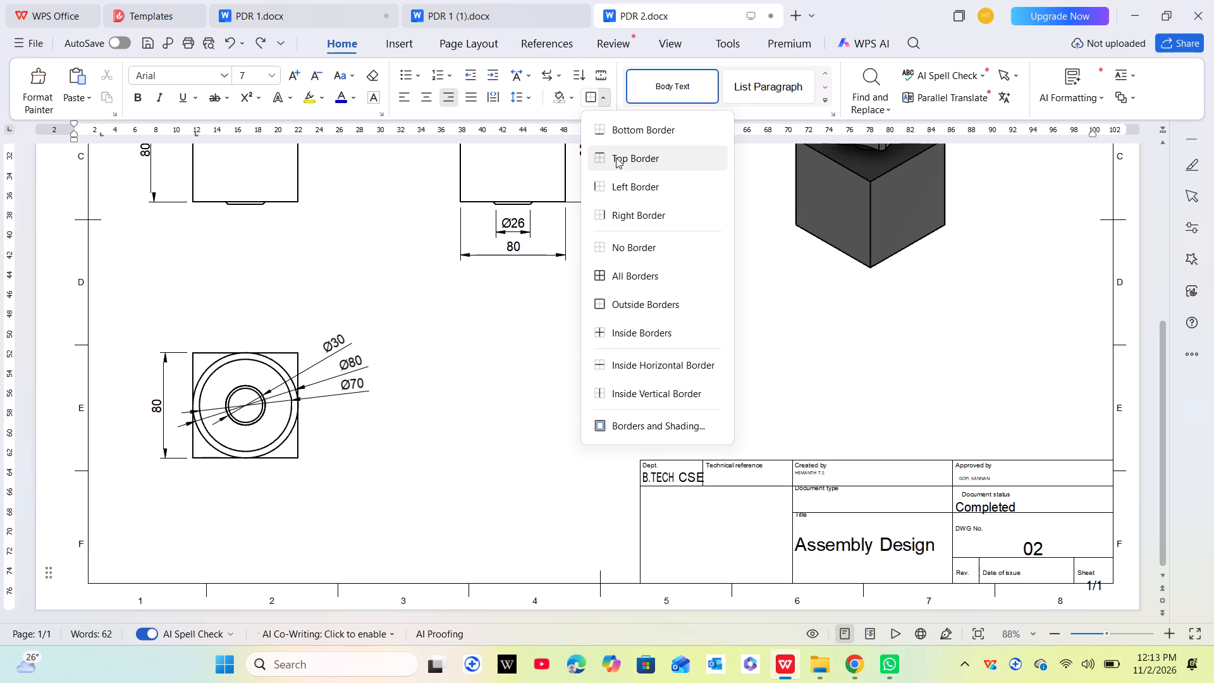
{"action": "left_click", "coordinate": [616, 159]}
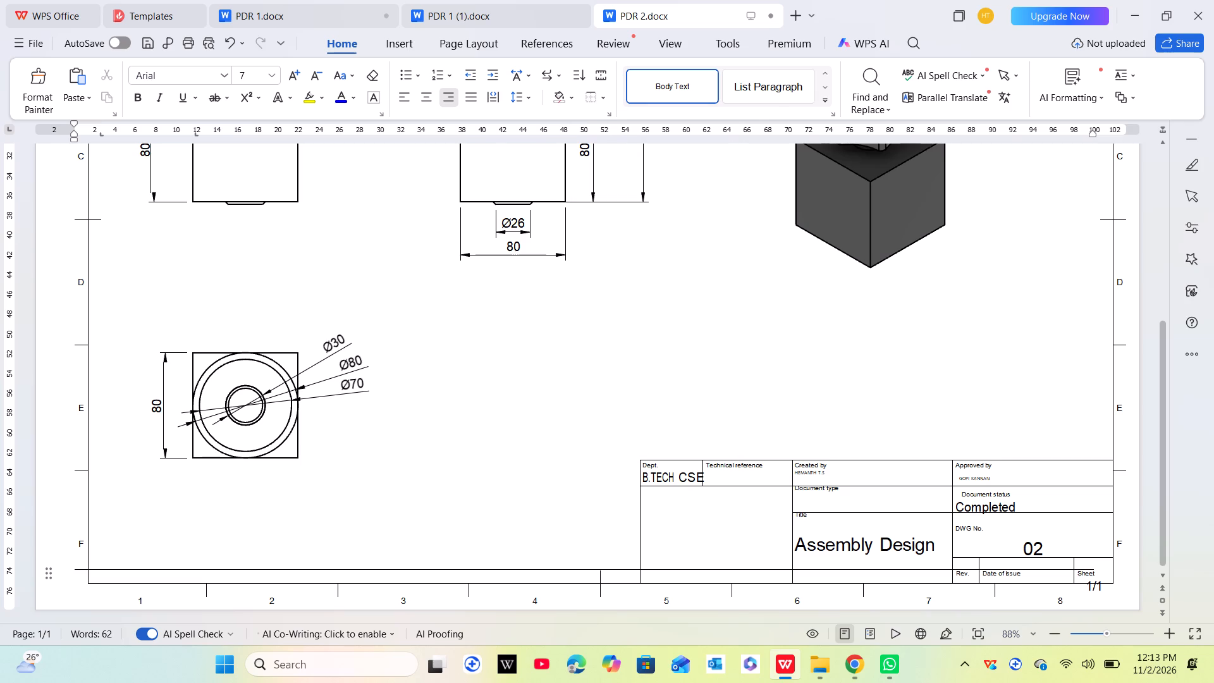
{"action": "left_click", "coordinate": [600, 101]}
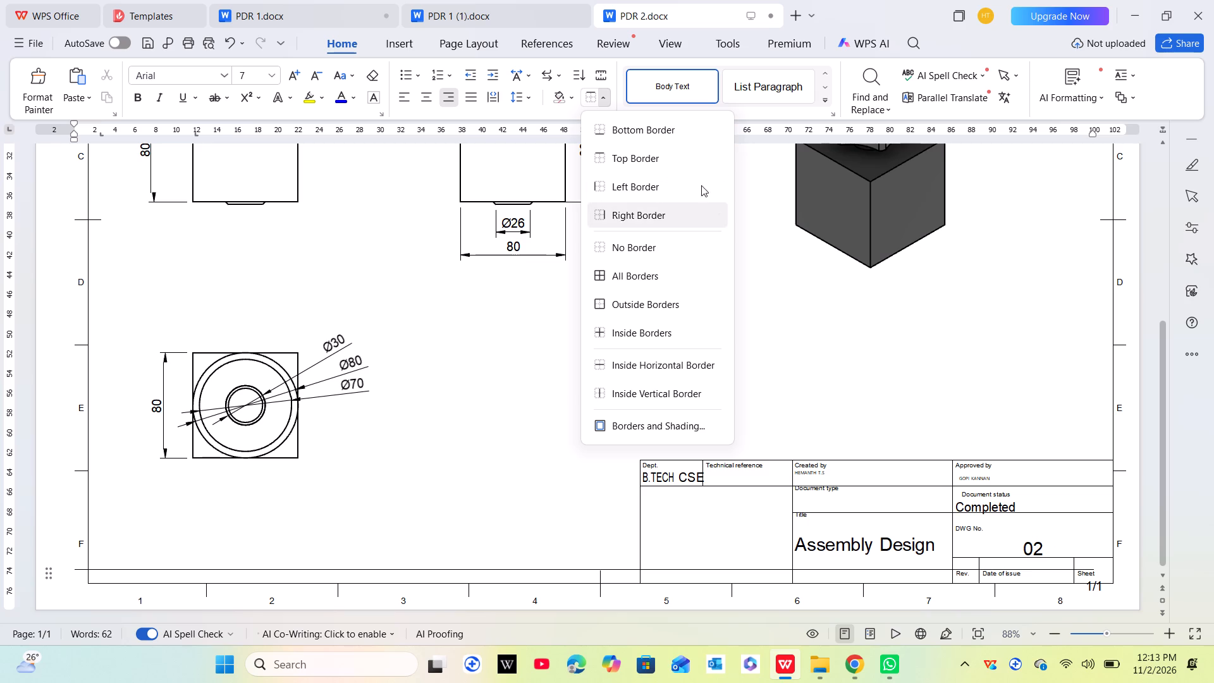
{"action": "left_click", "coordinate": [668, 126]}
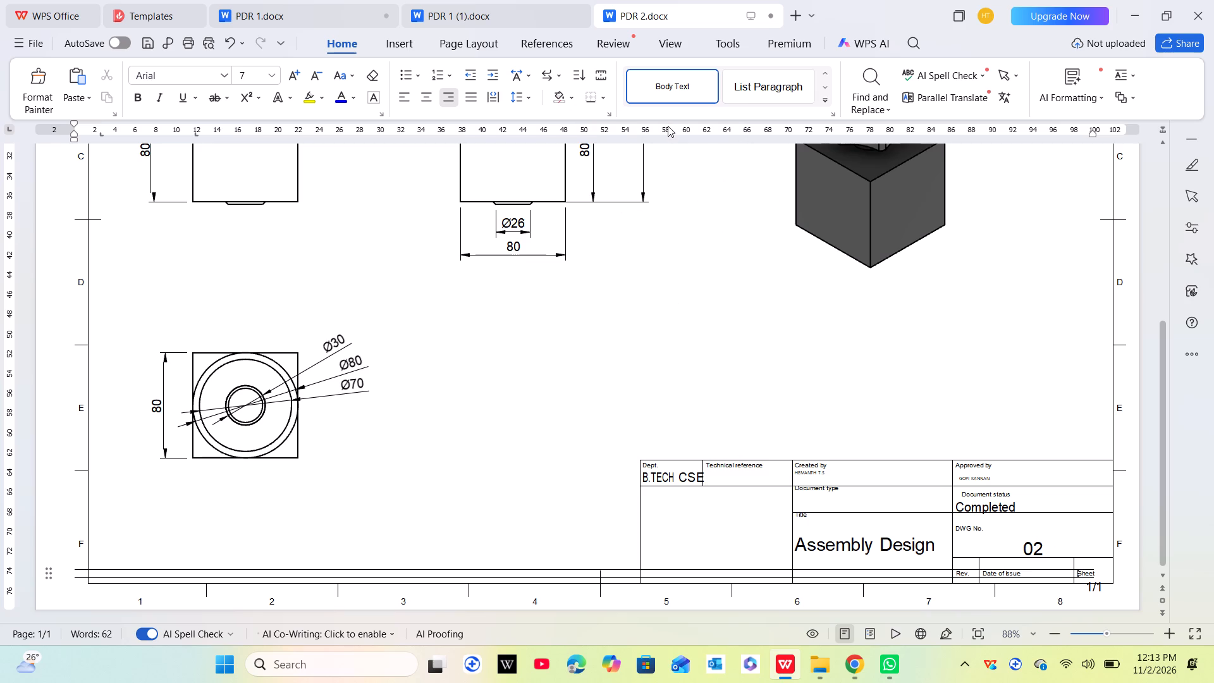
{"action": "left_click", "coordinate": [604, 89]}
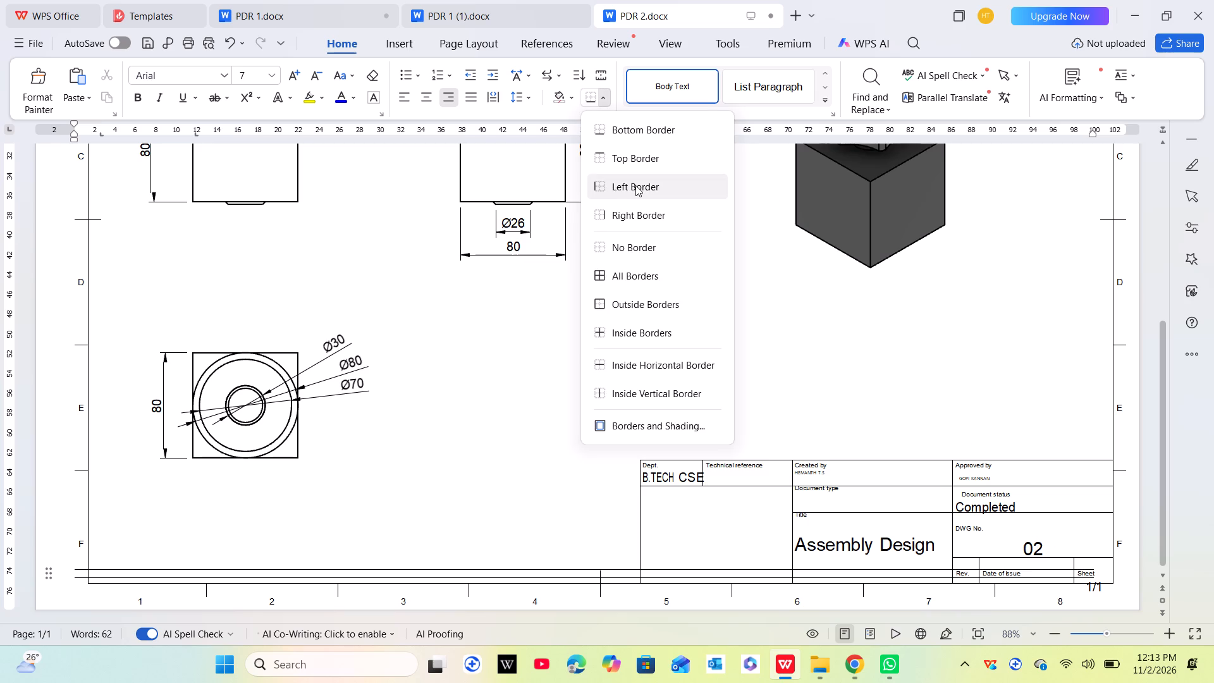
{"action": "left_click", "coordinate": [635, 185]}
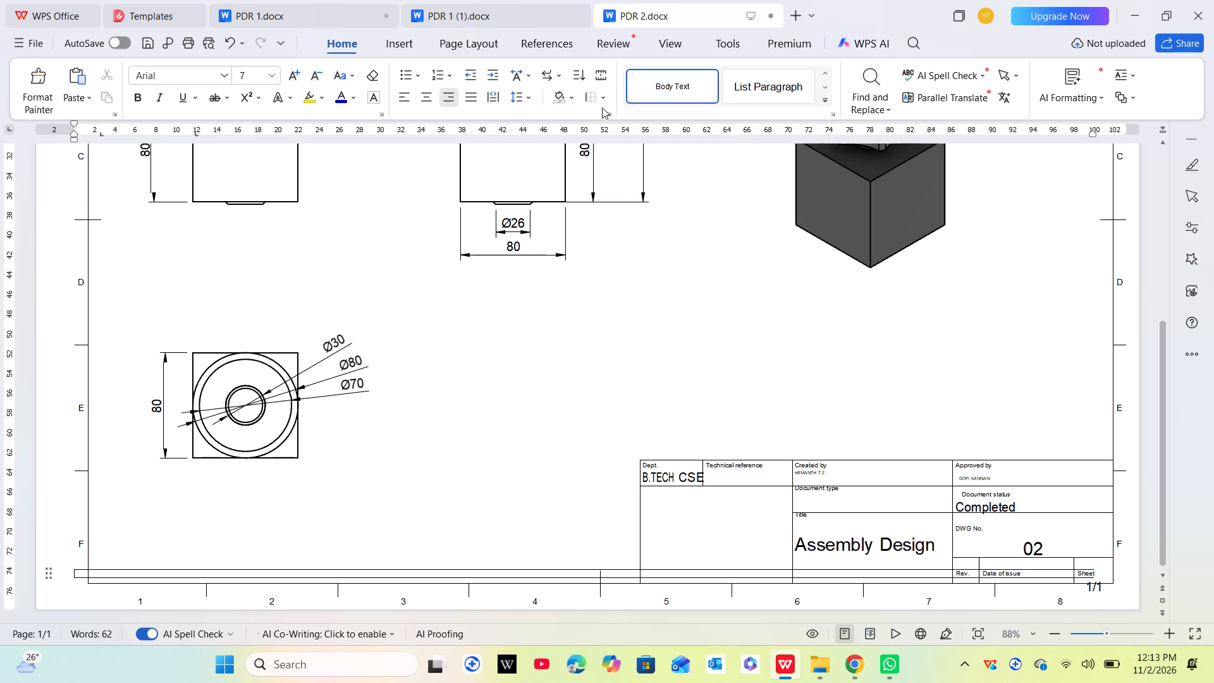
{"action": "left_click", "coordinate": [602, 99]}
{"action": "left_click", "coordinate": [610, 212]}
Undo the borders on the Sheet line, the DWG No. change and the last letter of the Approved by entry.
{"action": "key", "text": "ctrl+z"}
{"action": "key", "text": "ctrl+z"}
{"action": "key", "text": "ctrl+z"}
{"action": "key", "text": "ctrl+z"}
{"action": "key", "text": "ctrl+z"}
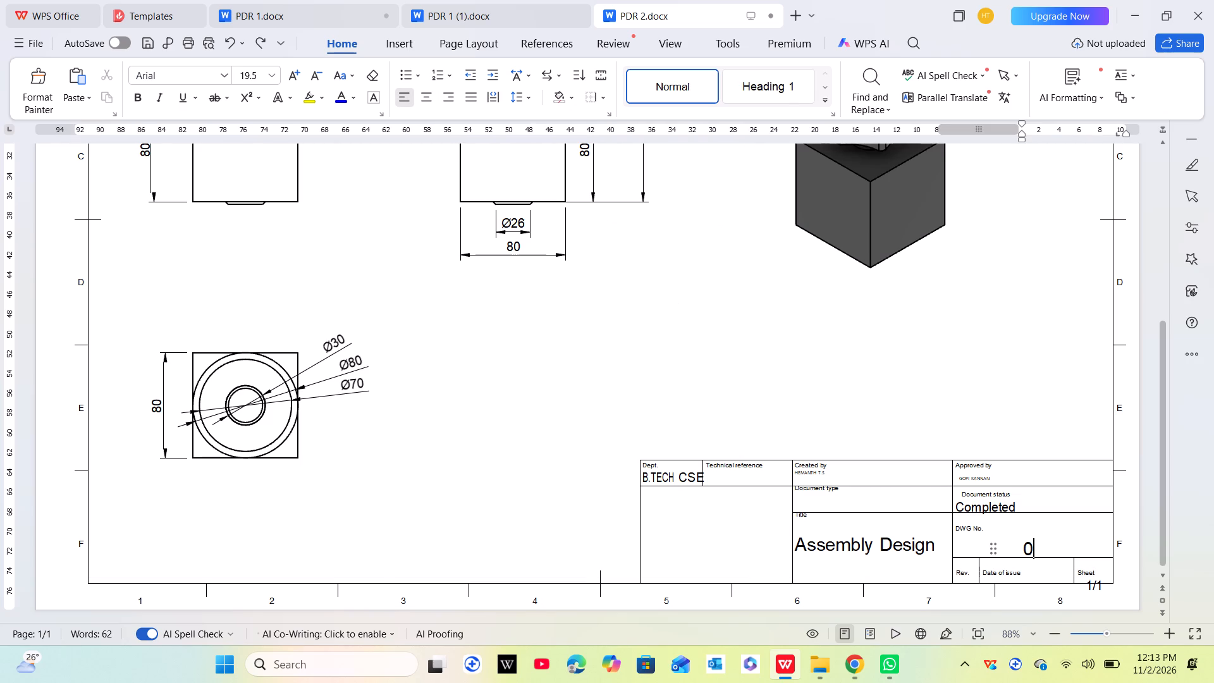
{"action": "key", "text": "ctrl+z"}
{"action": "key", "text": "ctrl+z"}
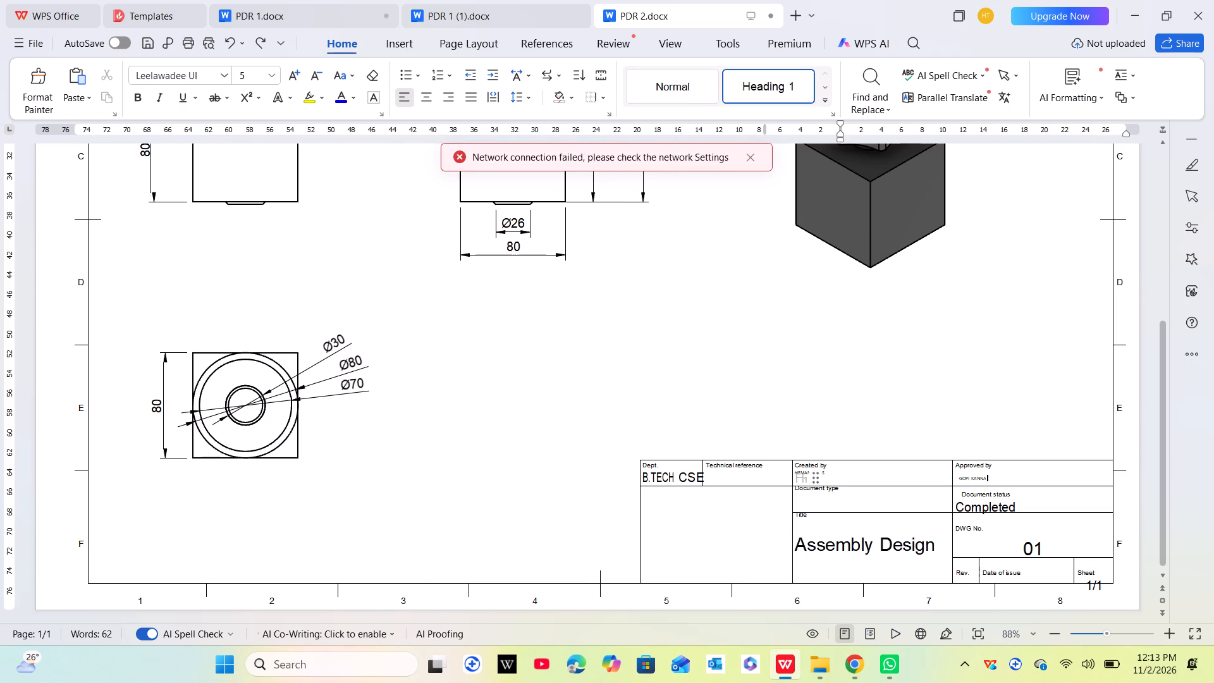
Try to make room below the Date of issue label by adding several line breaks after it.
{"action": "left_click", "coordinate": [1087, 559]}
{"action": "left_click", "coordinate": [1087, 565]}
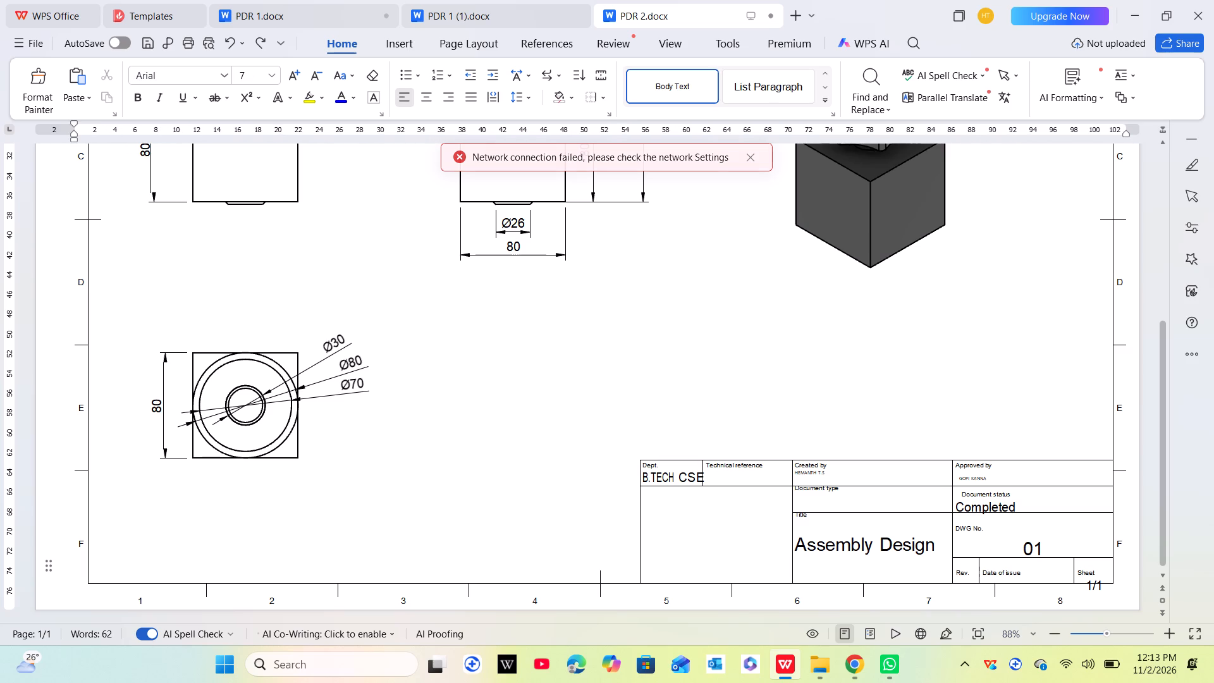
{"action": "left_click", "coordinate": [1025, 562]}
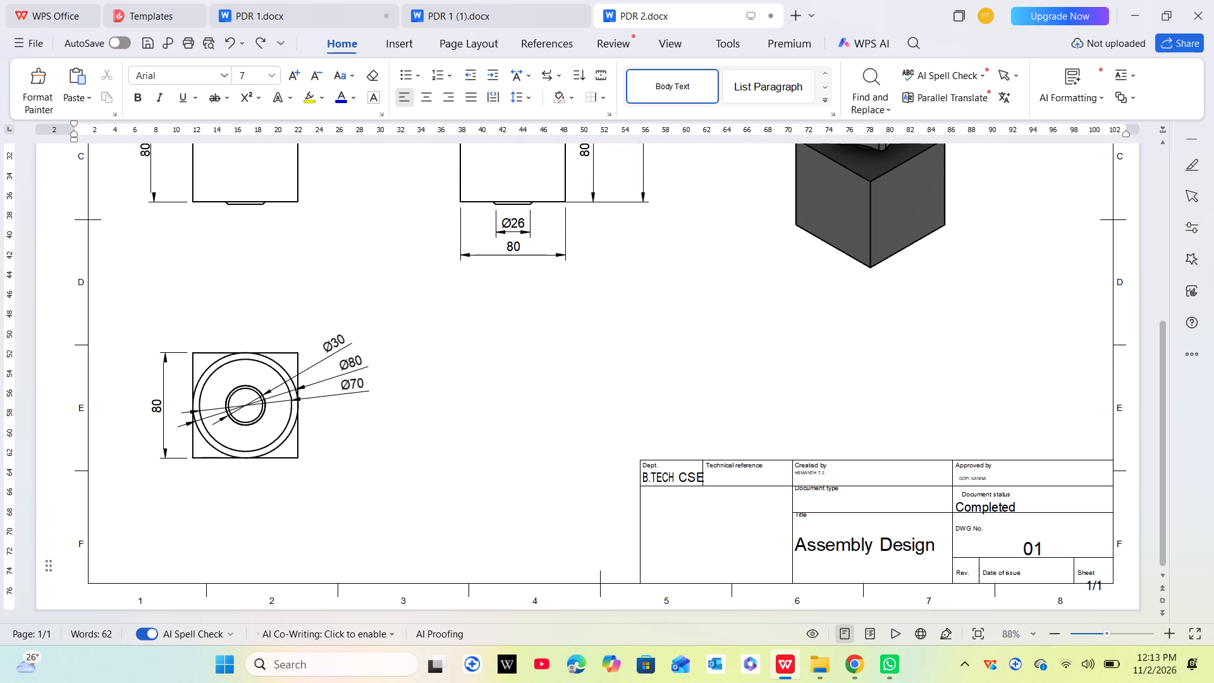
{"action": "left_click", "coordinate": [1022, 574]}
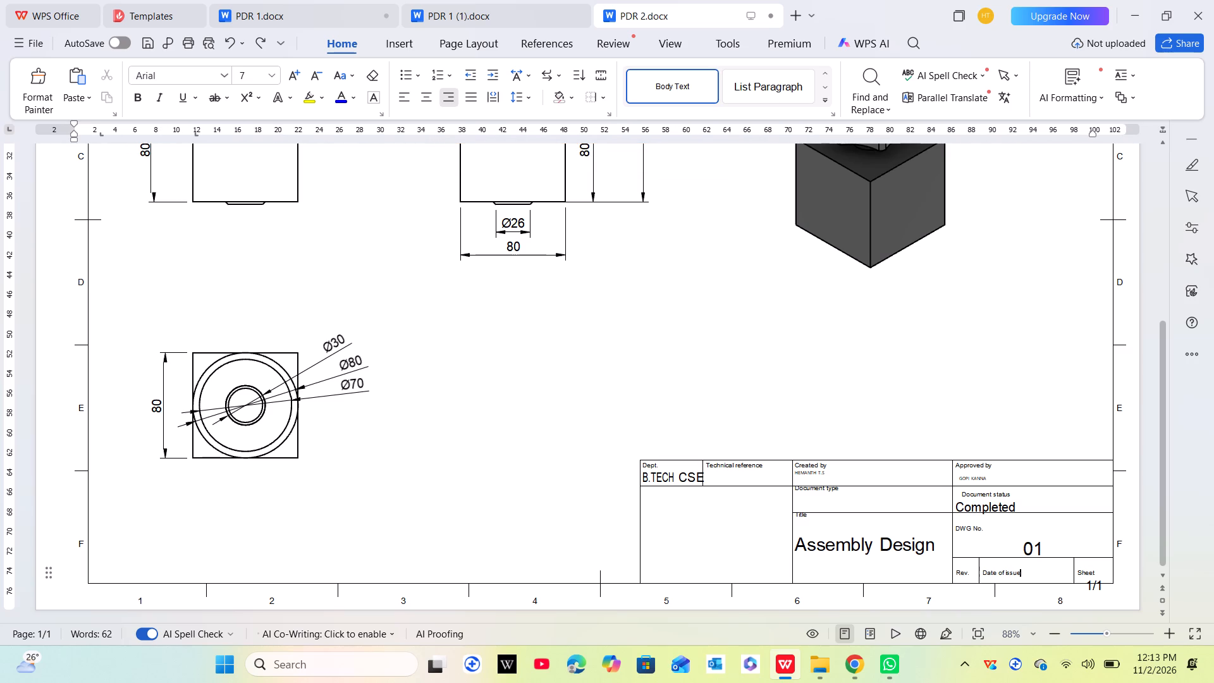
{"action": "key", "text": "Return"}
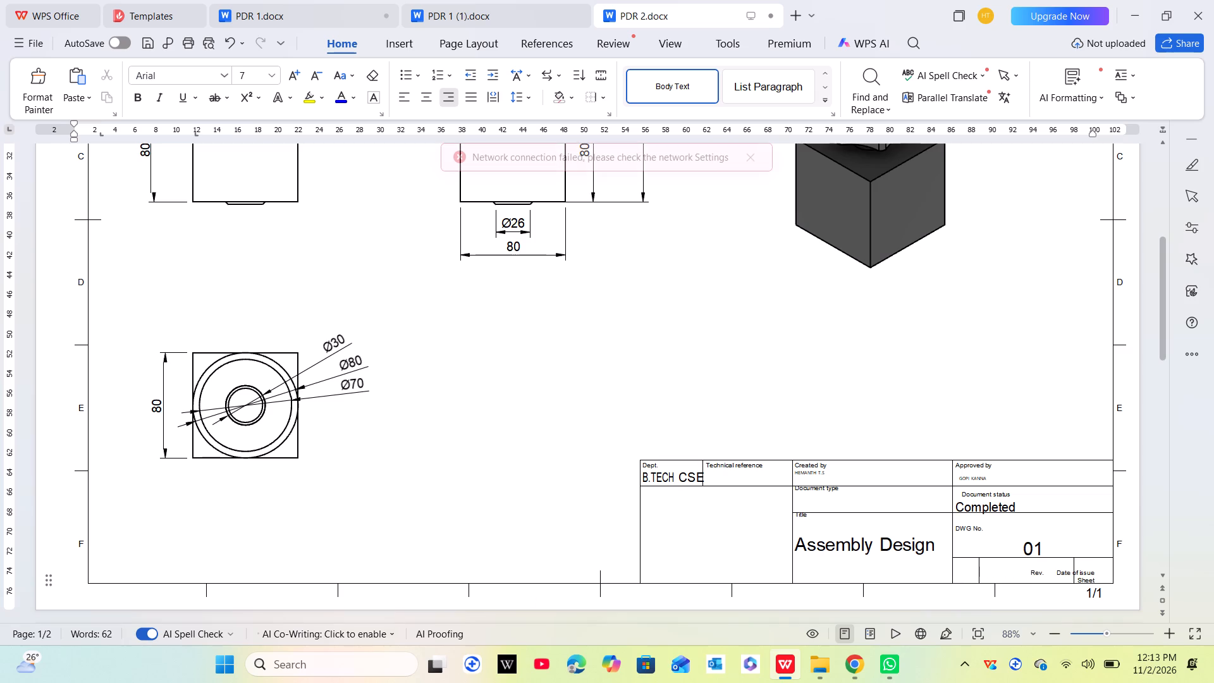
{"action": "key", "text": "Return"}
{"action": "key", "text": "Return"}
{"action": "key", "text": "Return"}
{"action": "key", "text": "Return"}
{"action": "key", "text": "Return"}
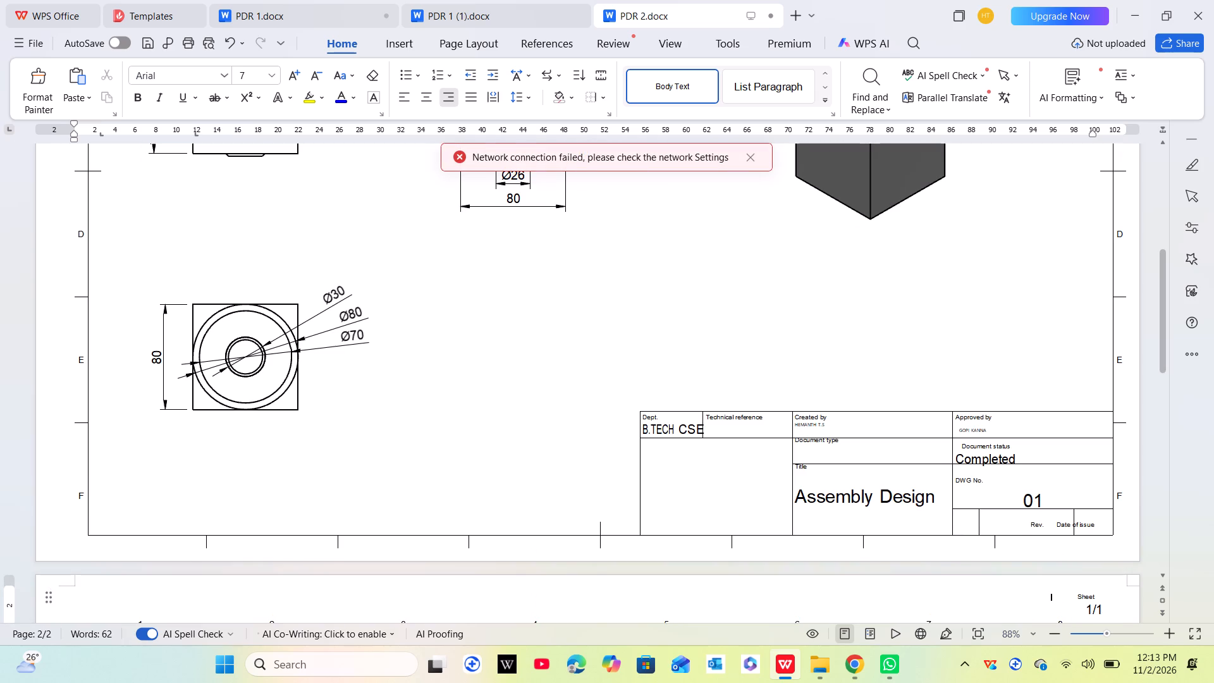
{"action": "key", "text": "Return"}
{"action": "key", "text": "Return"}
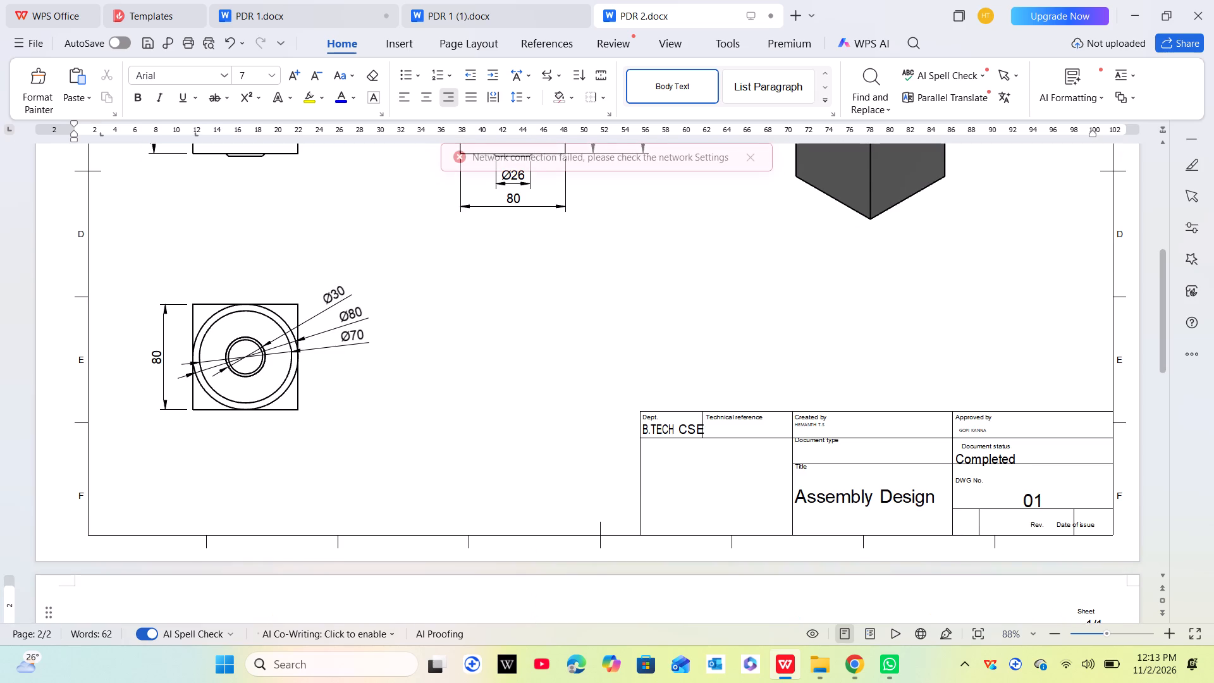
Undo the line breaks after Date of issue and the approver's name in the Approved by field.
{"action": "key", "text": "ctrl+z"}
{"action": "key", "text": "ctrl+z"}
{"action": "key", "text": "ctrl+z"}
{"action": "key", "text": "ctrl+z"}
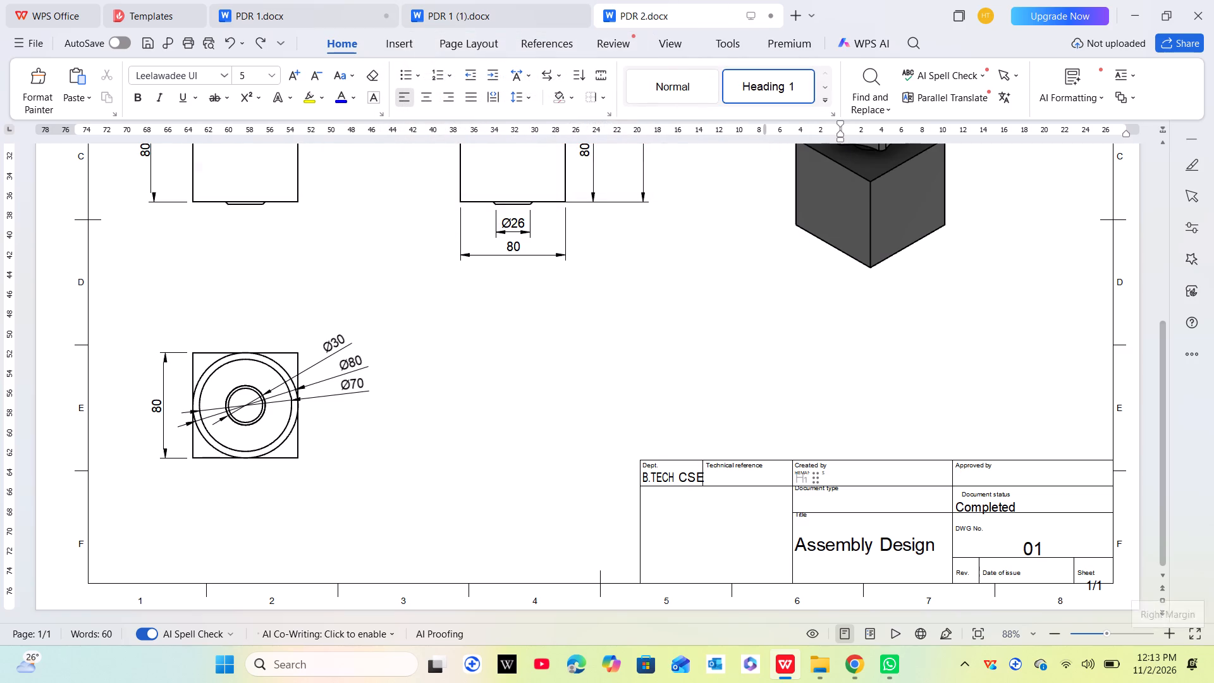
Enter the approver's name in capitals on the padded line under Approved by.
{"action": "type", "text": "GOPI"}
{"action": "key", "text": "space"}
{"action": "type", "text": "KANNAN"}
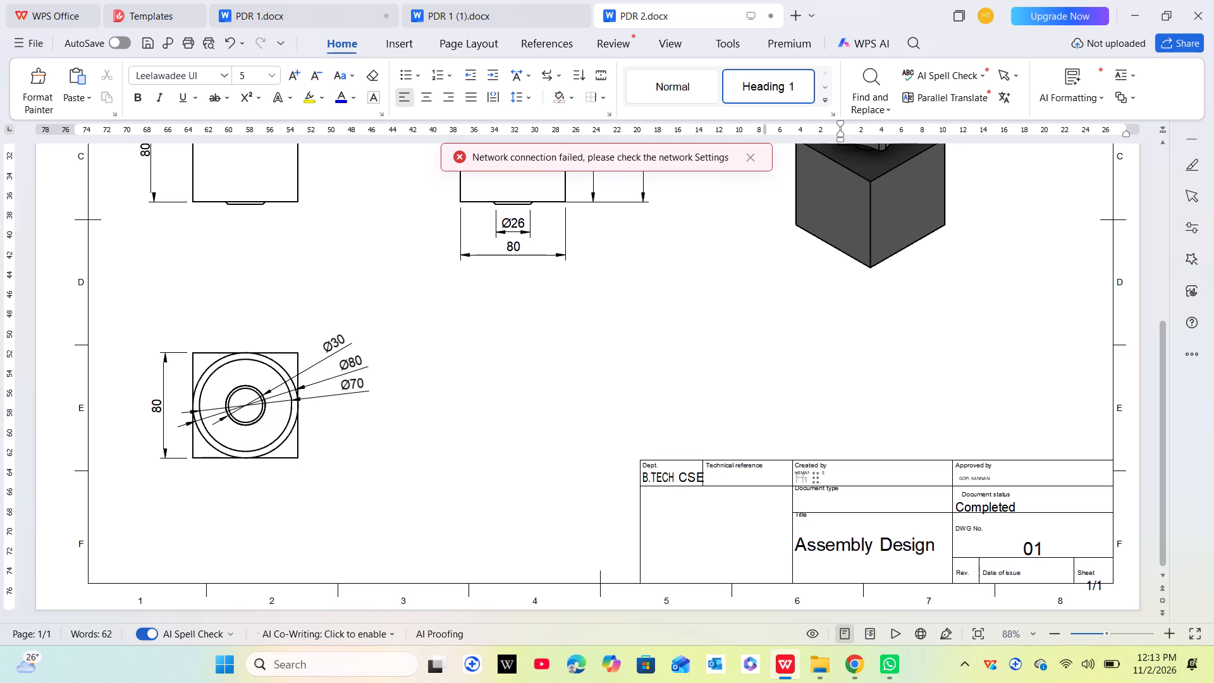
Set the DWG No. in the title block to 02.
{"action": "left_click", "coordinate": [1041, 546]}
{"action": "key", "text": "BackSpace"}
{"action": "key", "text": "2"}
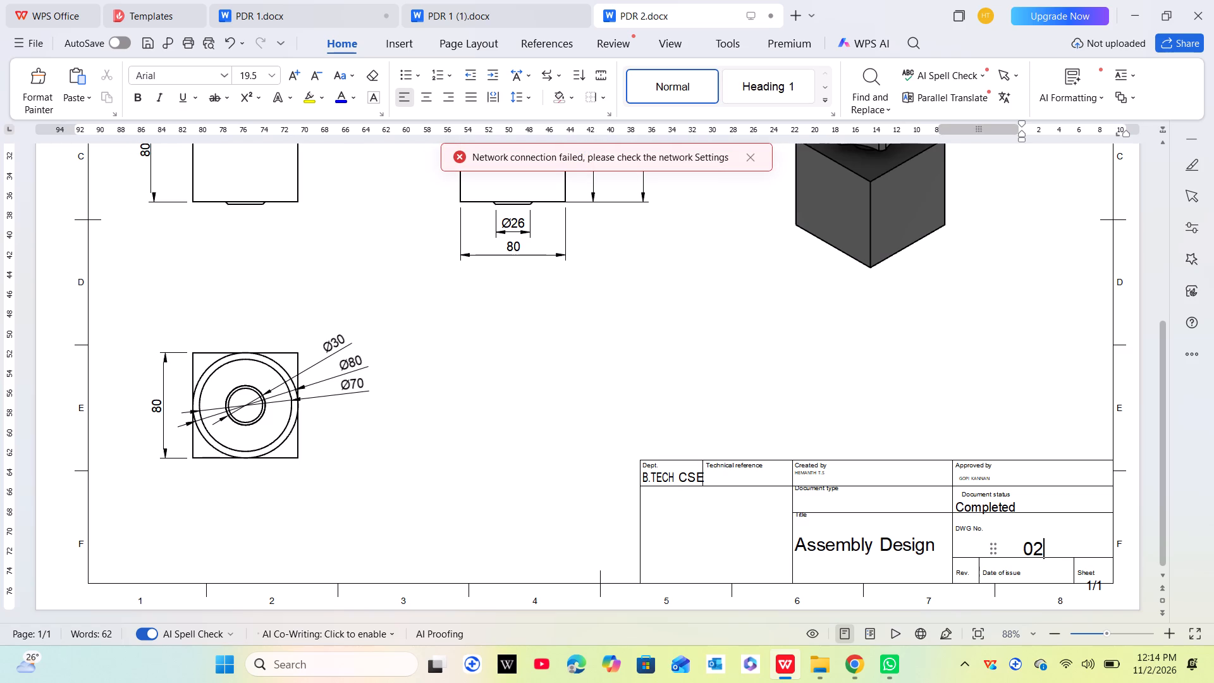
Set the Sheet entry in the title block to 1/2.
{"action": "left_click", "coordinate": [1034, 579]}
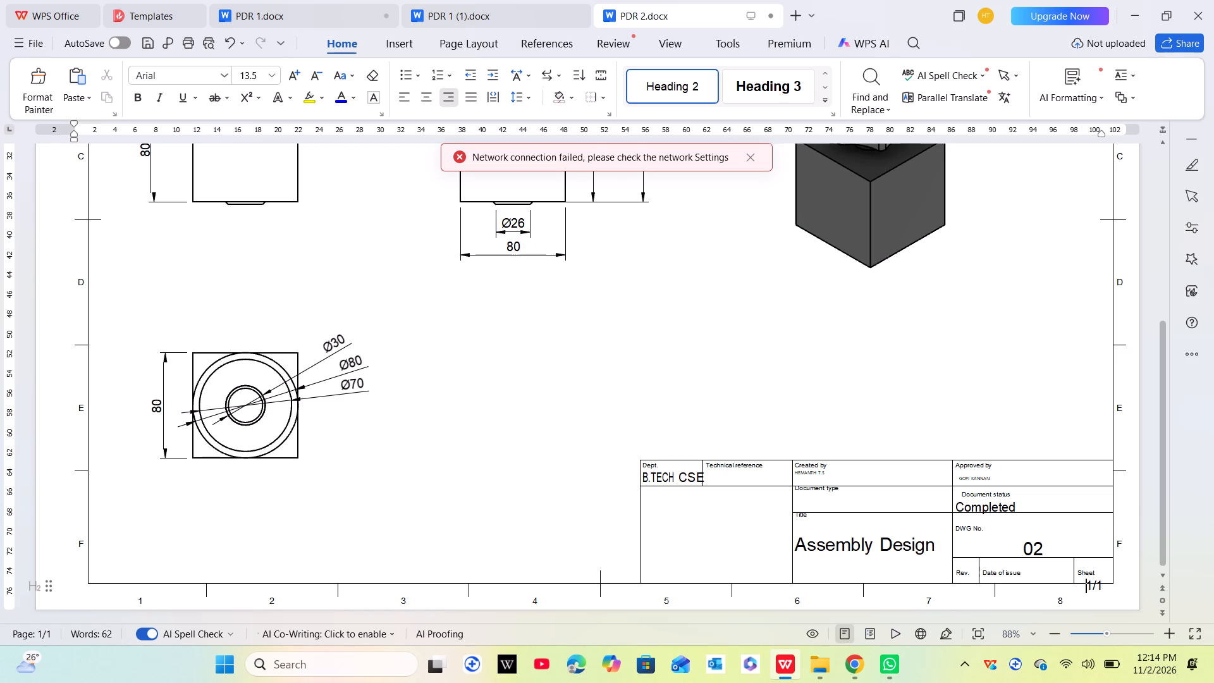
{"action": "left_click", "coordinate": [1102, 587]}
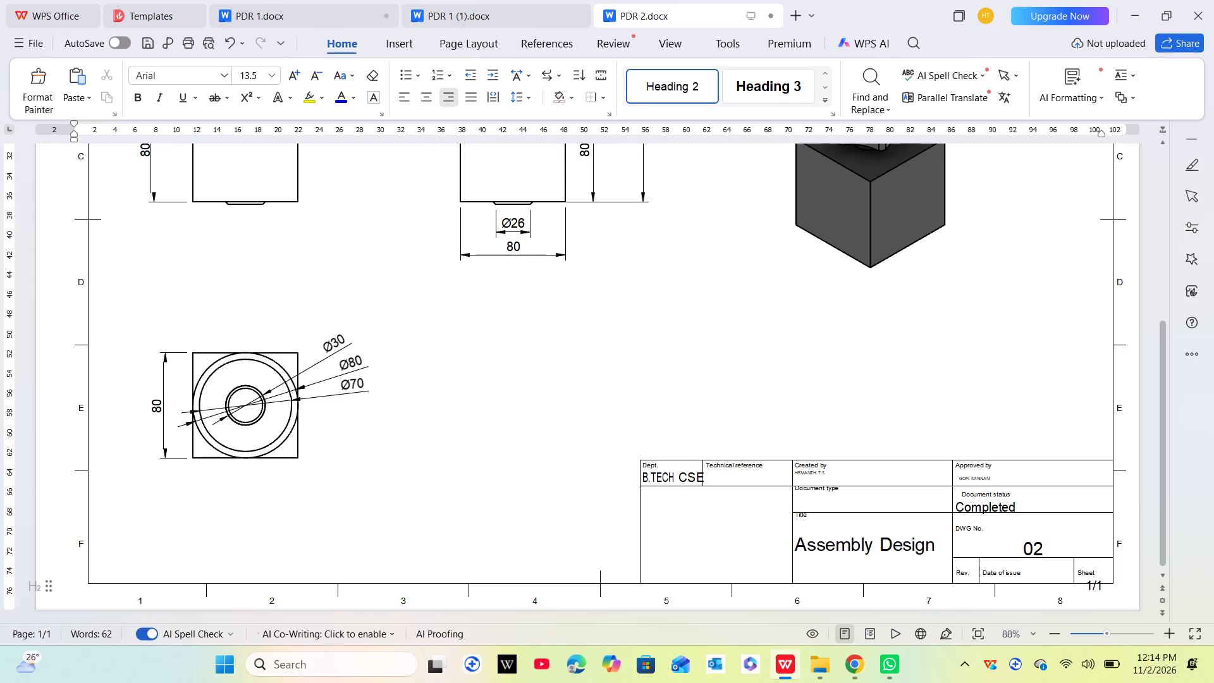
{"action": "key", "text": "BackSpace"}
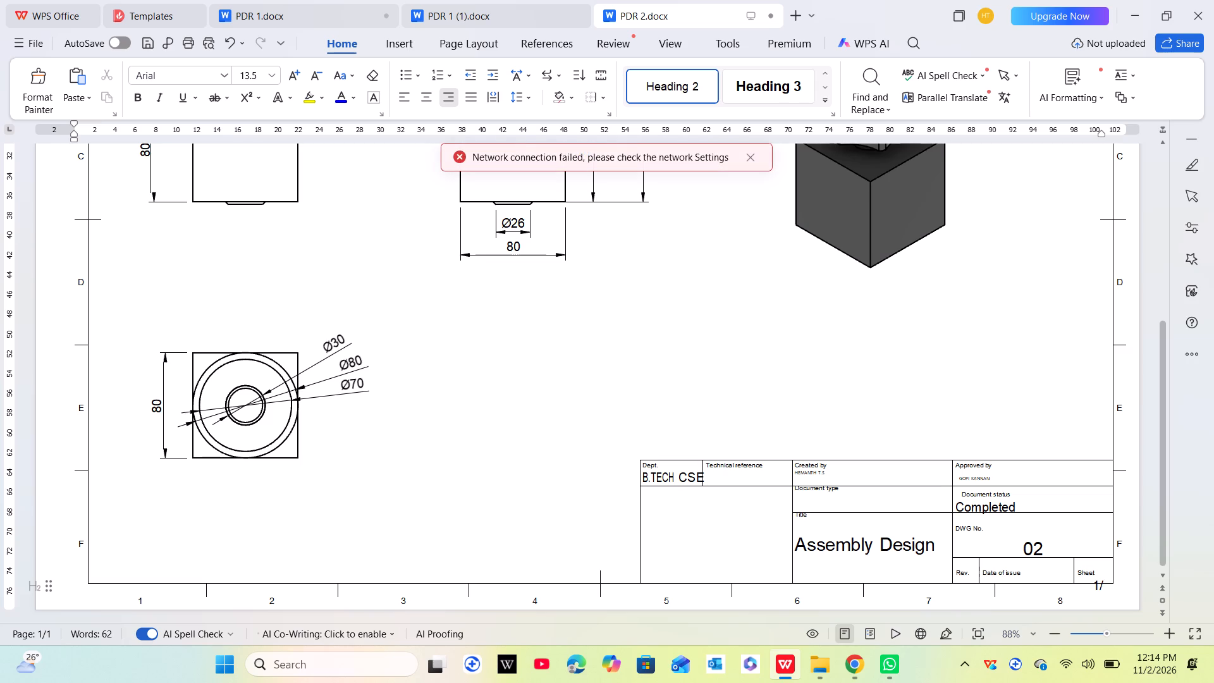
{"action": "key", "text": "BackSpace"}
{"action": "key", "text": "BackSpace"}
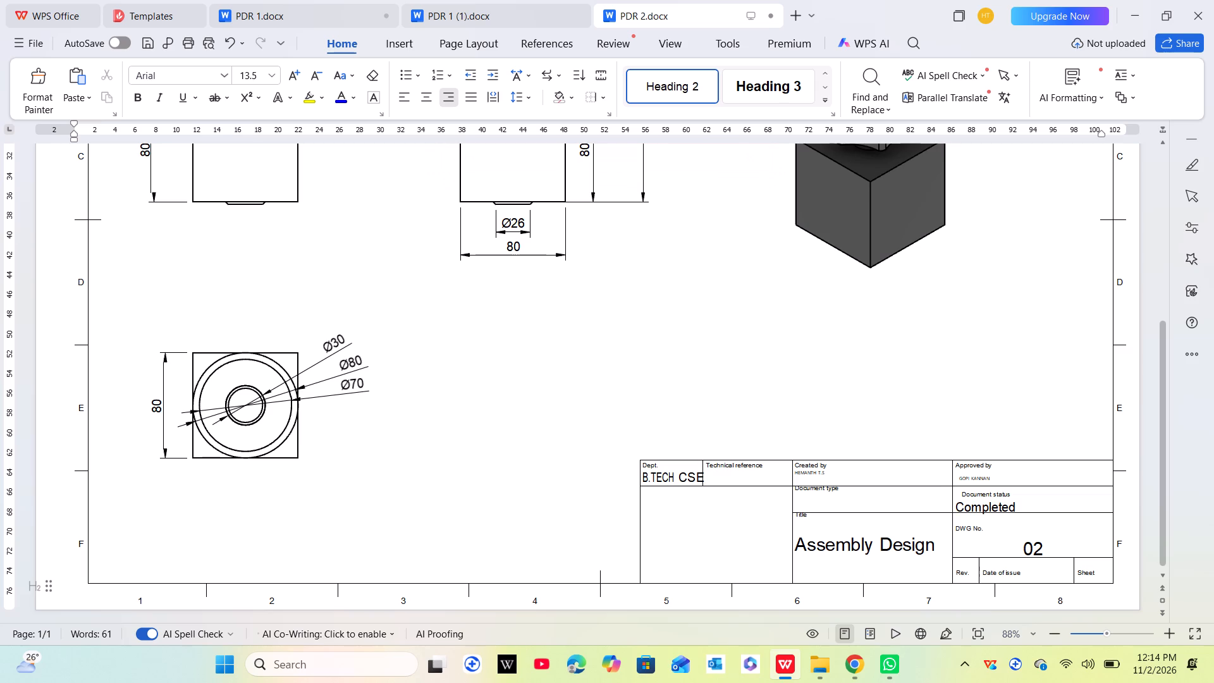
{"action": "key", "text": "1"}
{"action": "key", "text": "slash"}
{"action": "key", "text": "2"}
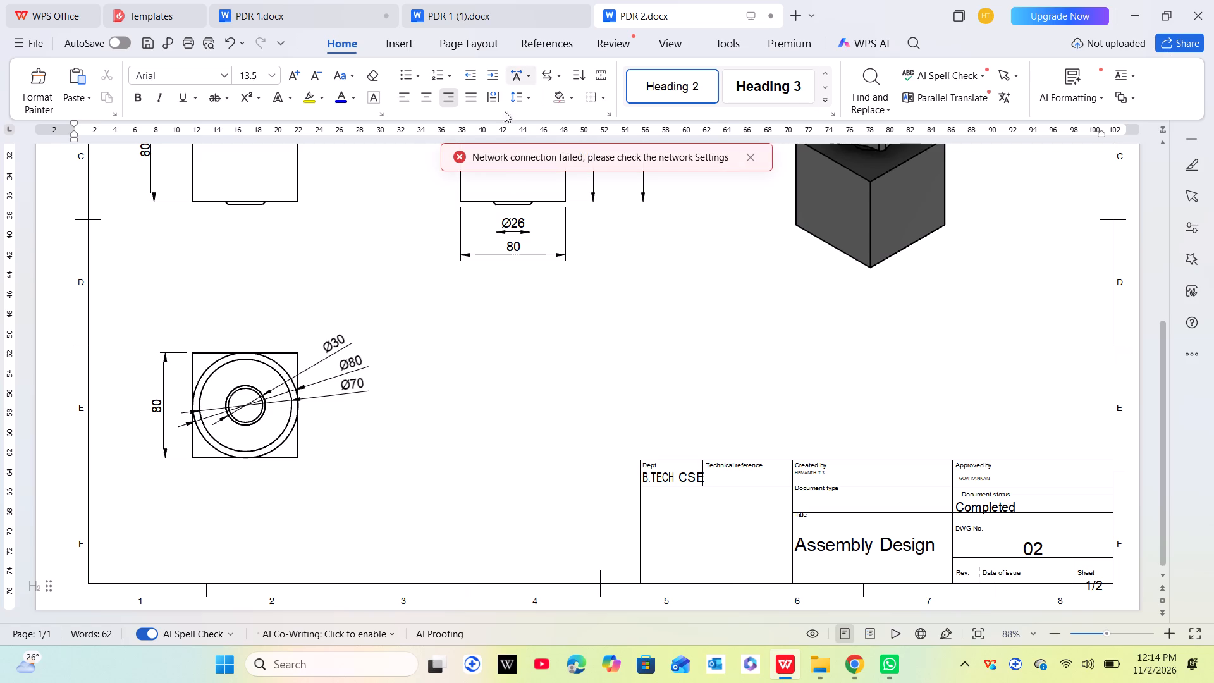
{"action": "left_click", "coordinate": [20, 35]}
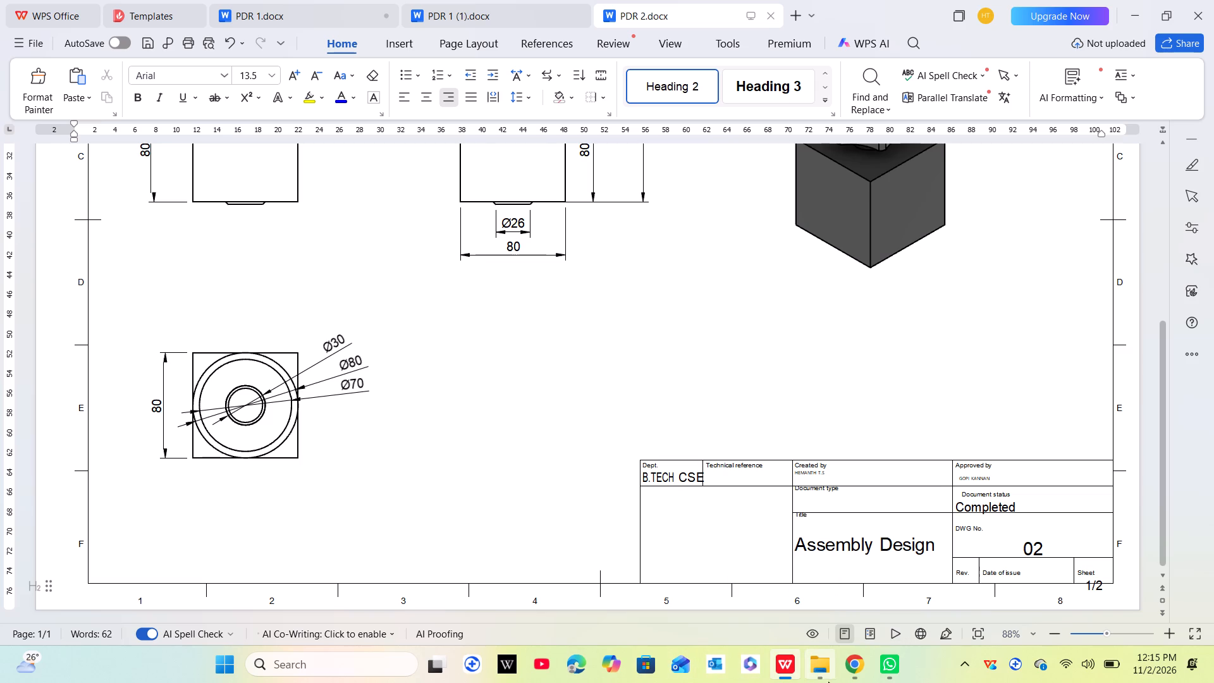
{"action": "left_click", "coordinate": [839, 665]}
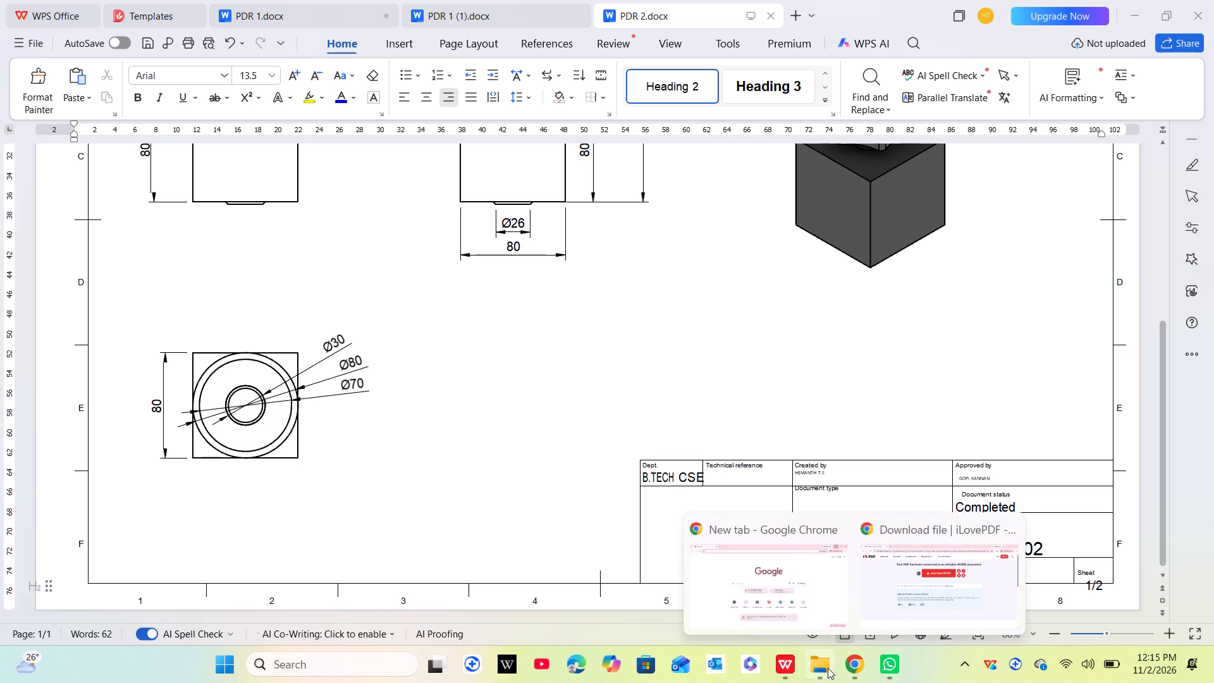
{"action": "left_click", "coordinate": [828, 668]}
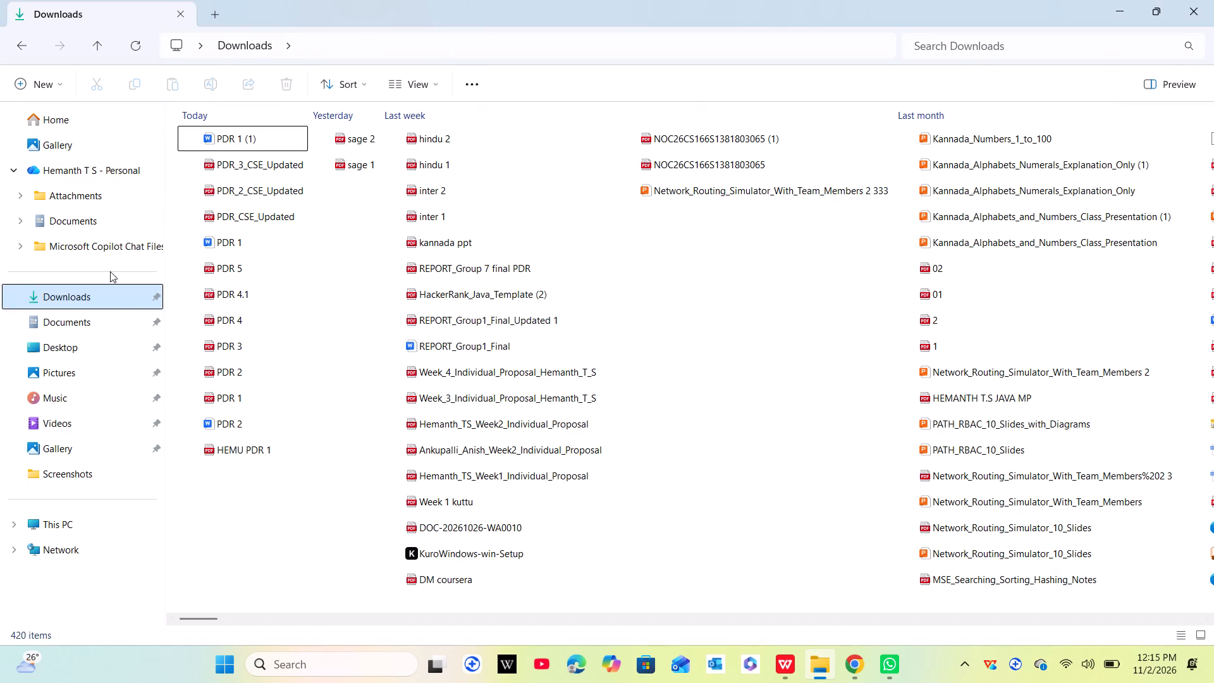
{"action": "left_click", "coordinate": [104, 128]}
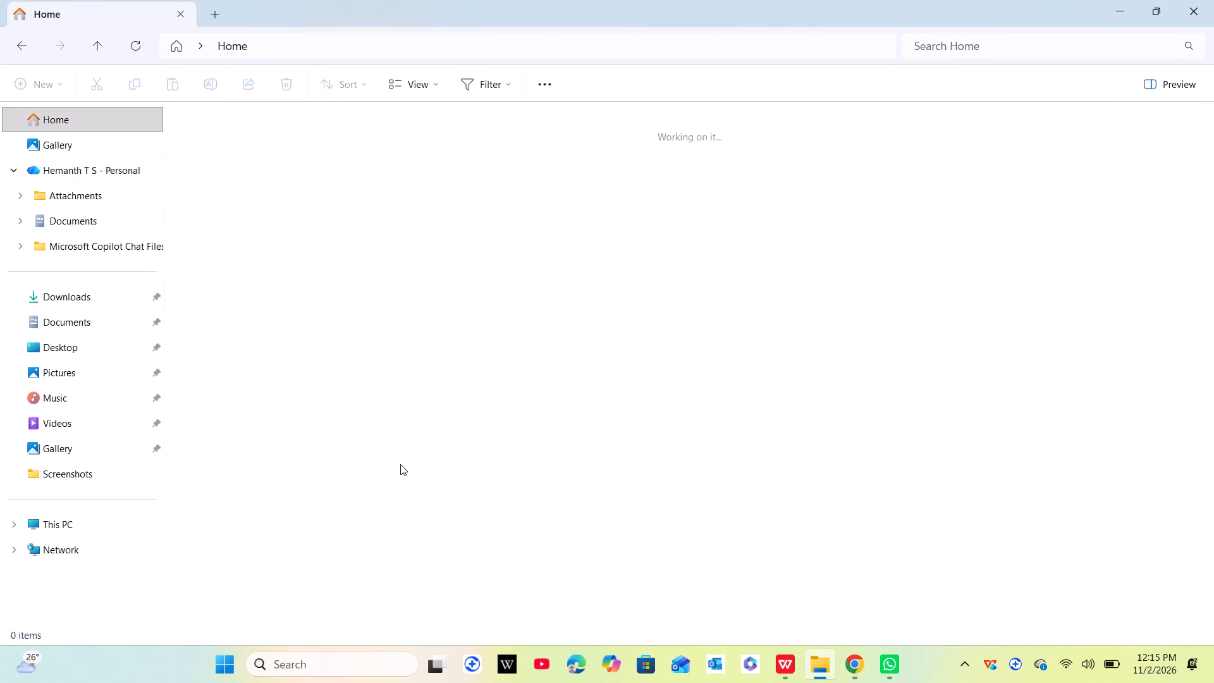
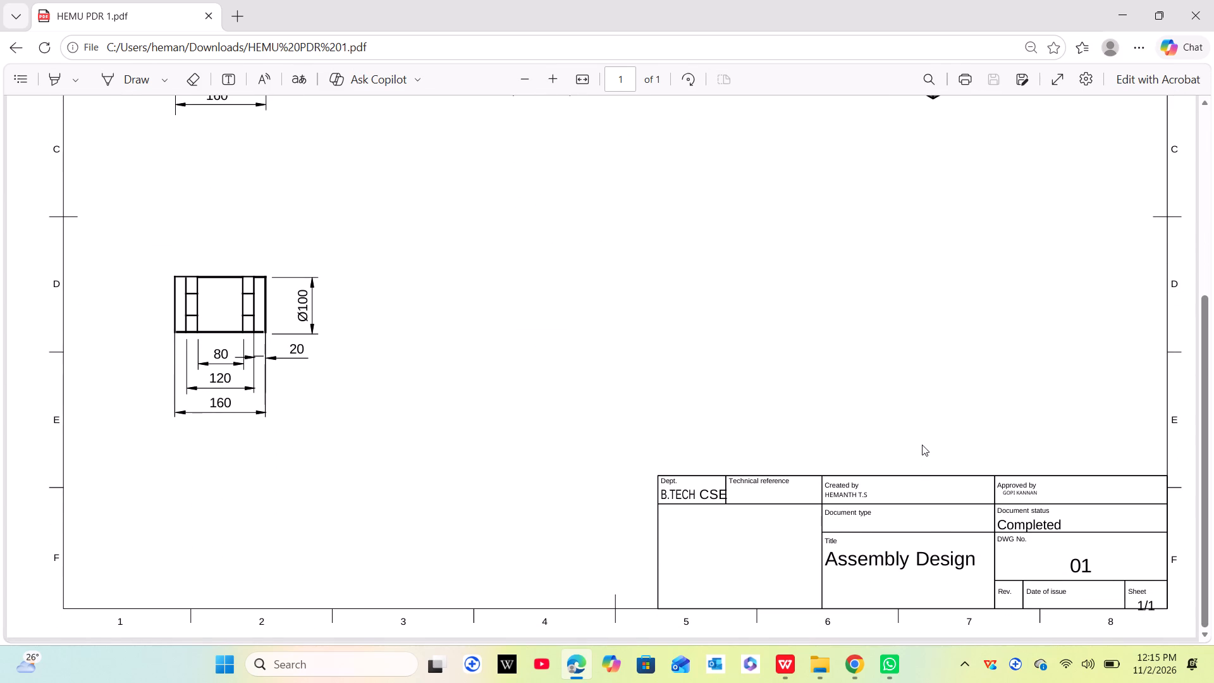
Switch to iLovePDF in Chrome and load PDR 3 from Downloads into the PDF to Word converter.
{"action": "scroll", "coordinate": [922, 445], "scroll_direction": "up", "scroll_amount": 5}
{"action": "left_click", "coordinate": [1129, 0]}
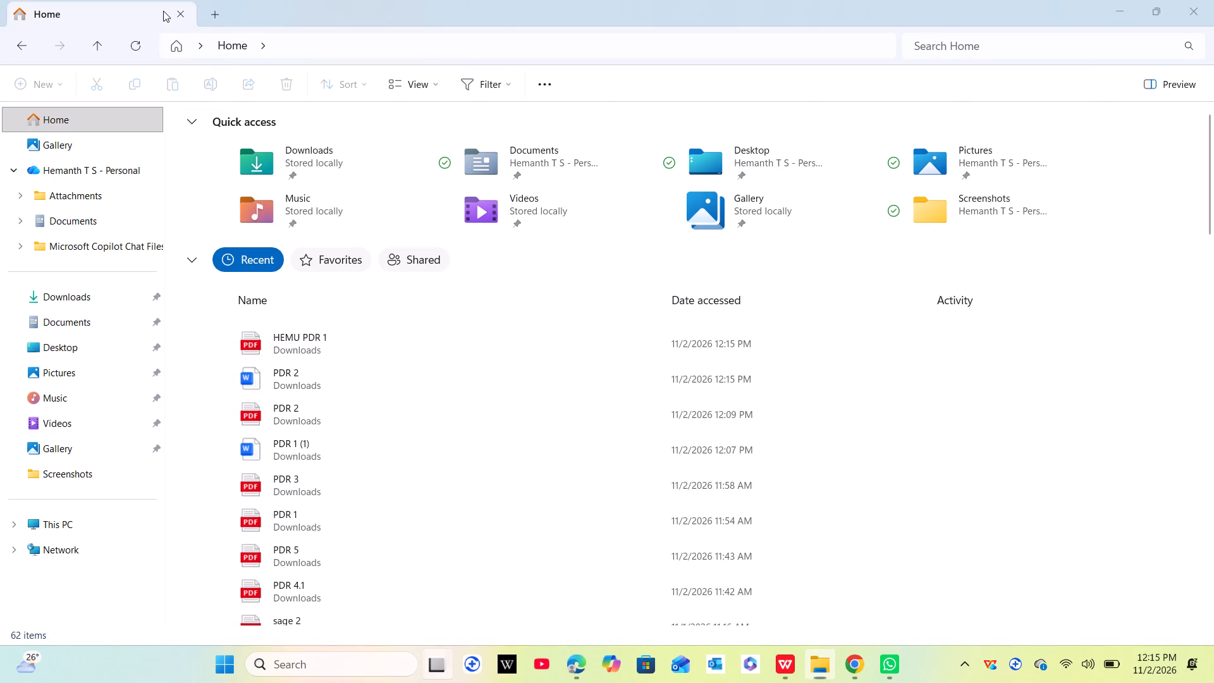
{"action": "left_click", "coordinate": [132, 362]}
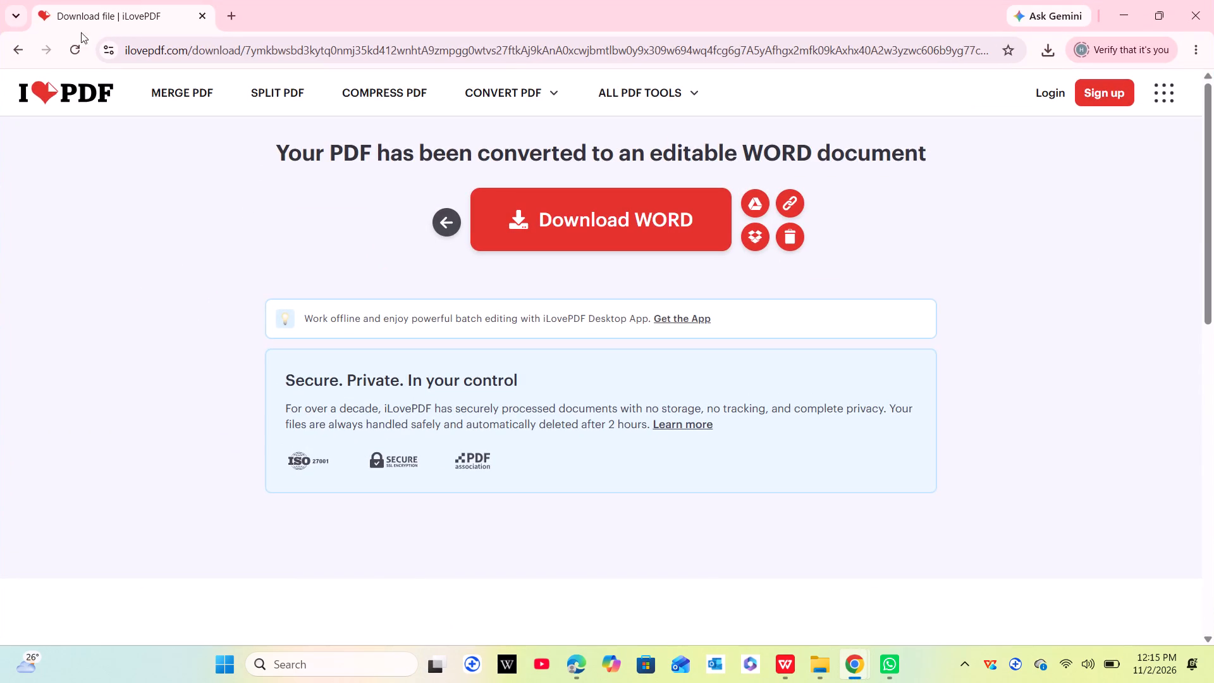
{"action": "left_click", "coordinate": [15, 40]}
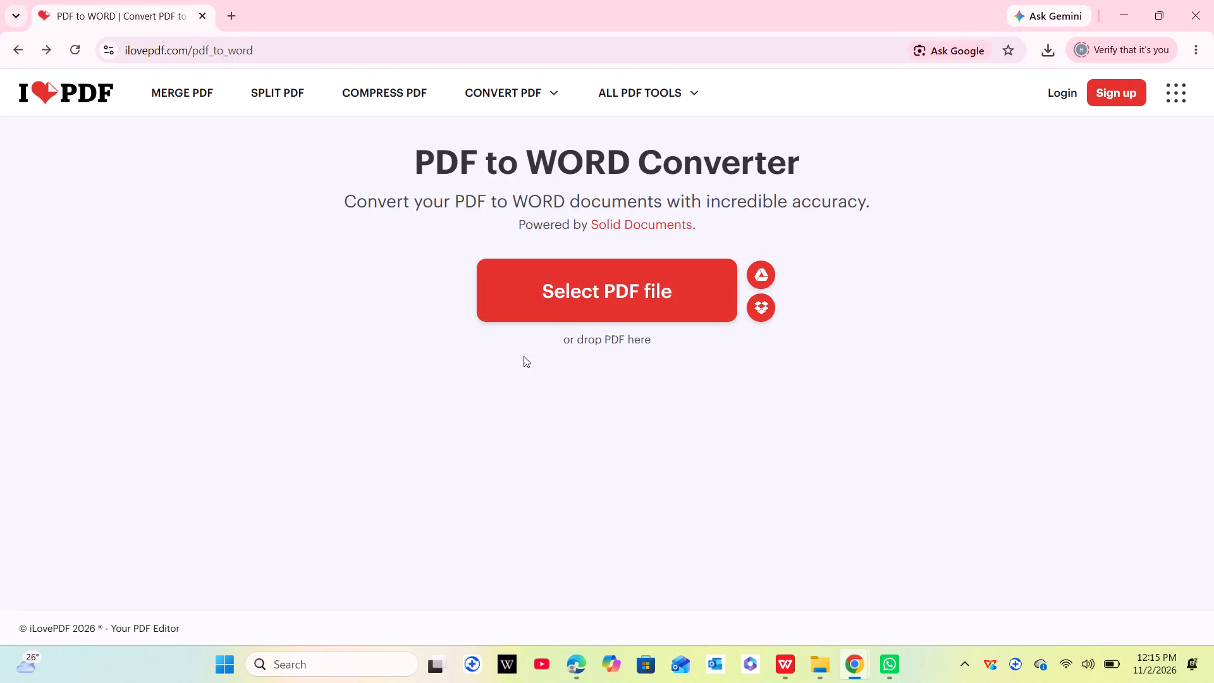
{"action": "left_click", "coordinate": [584, 282]}
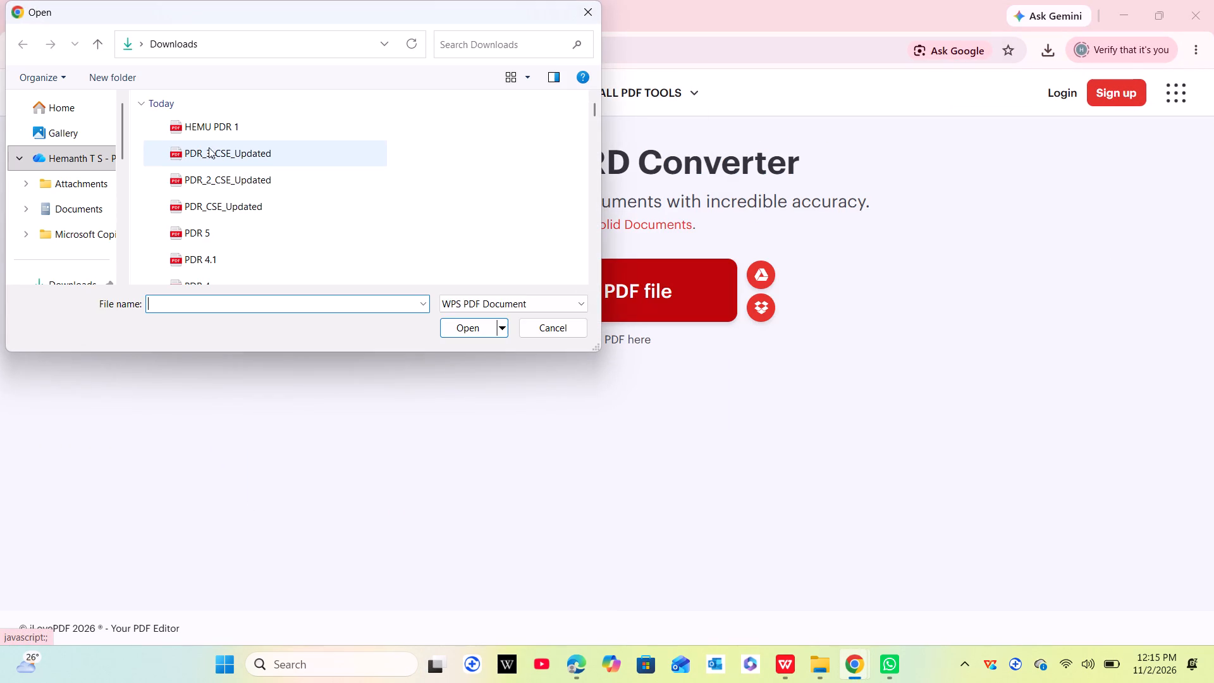
{"action": "scroll", "coordinate": [219, 214], "scroll_direction": "down", "scroll_amount": 2}
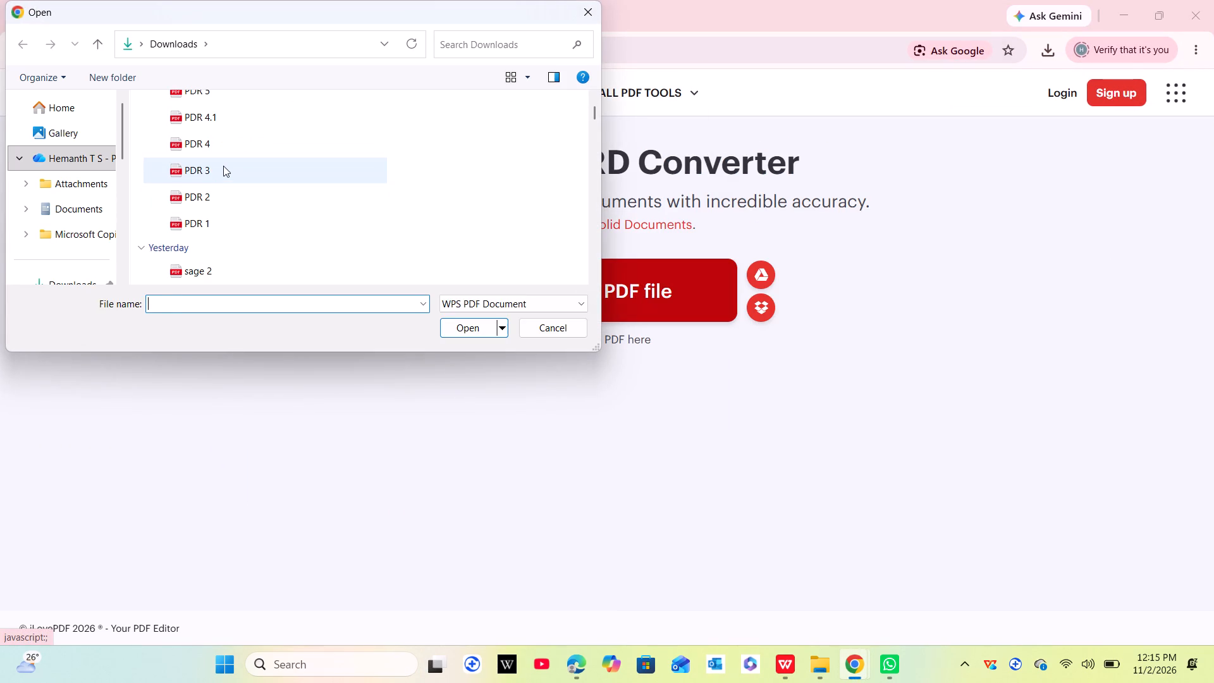
{"action": "left_click", "coordinate": [224, 166]}
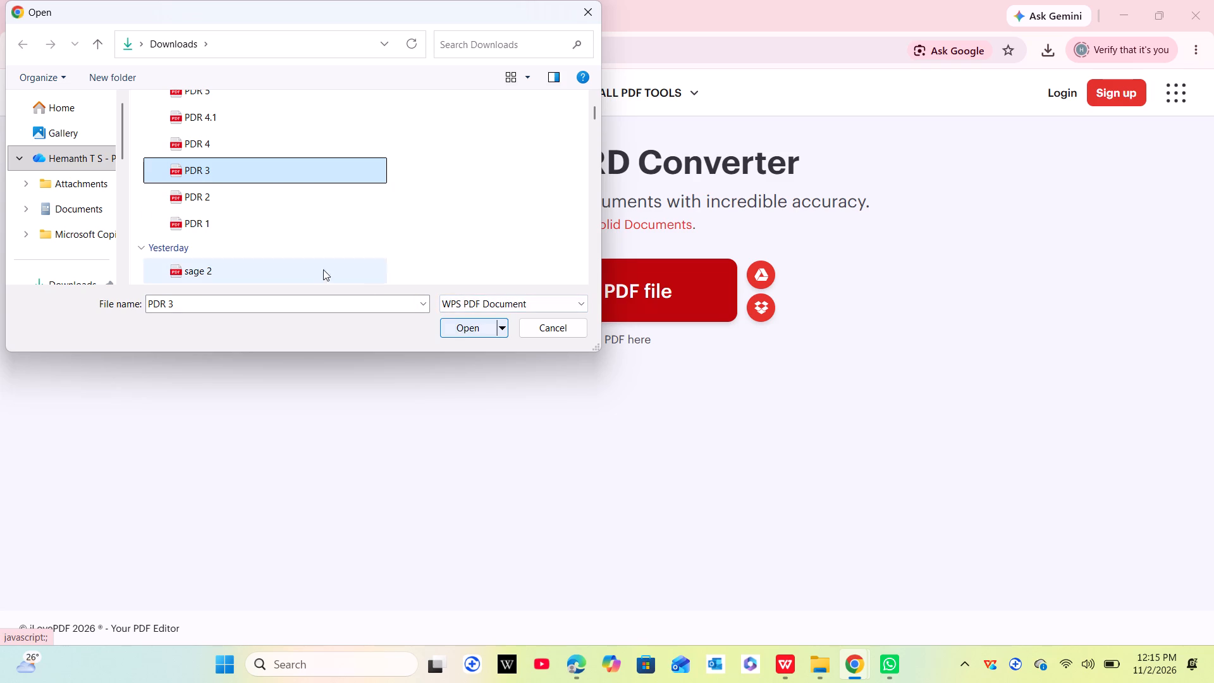
{"action": "key", "text": "Return"}
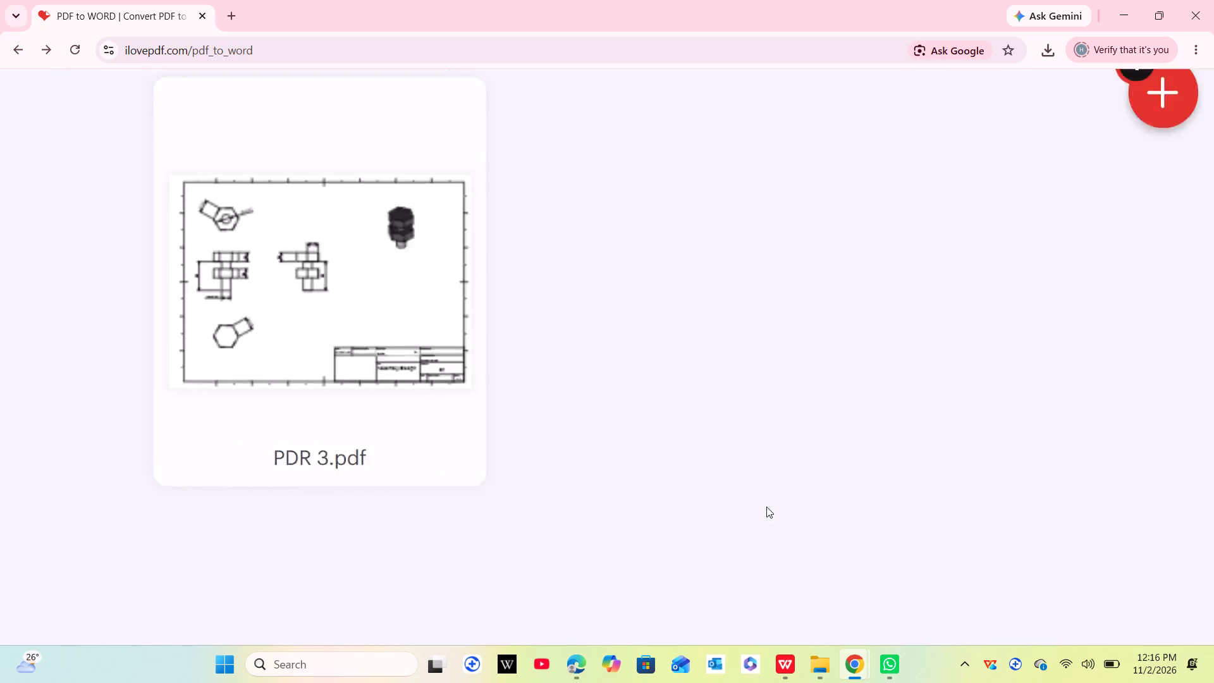
Convert PDR 3 to Word, download the document and open it in WPS Office.
{"action": "left_click", "coordinate": [1101, 587]}
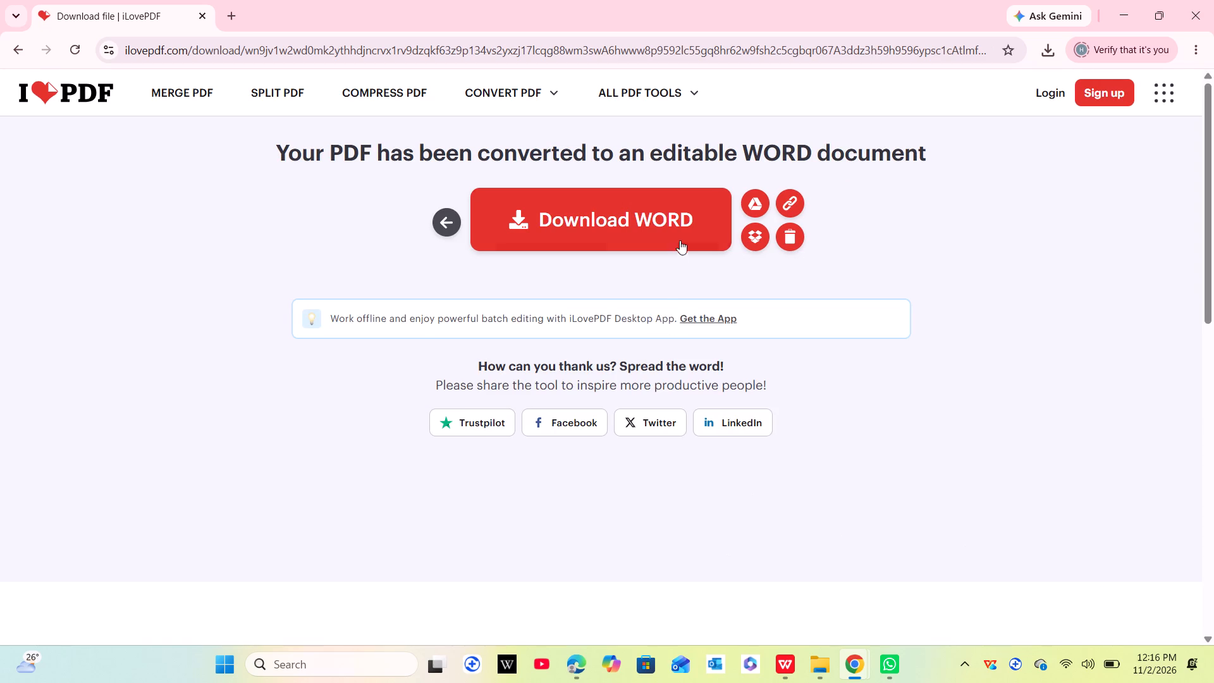
{"action": "left_click", "coordinate": [680, 233]}
{"action": "left_click", "coordinate": [985, 83]}
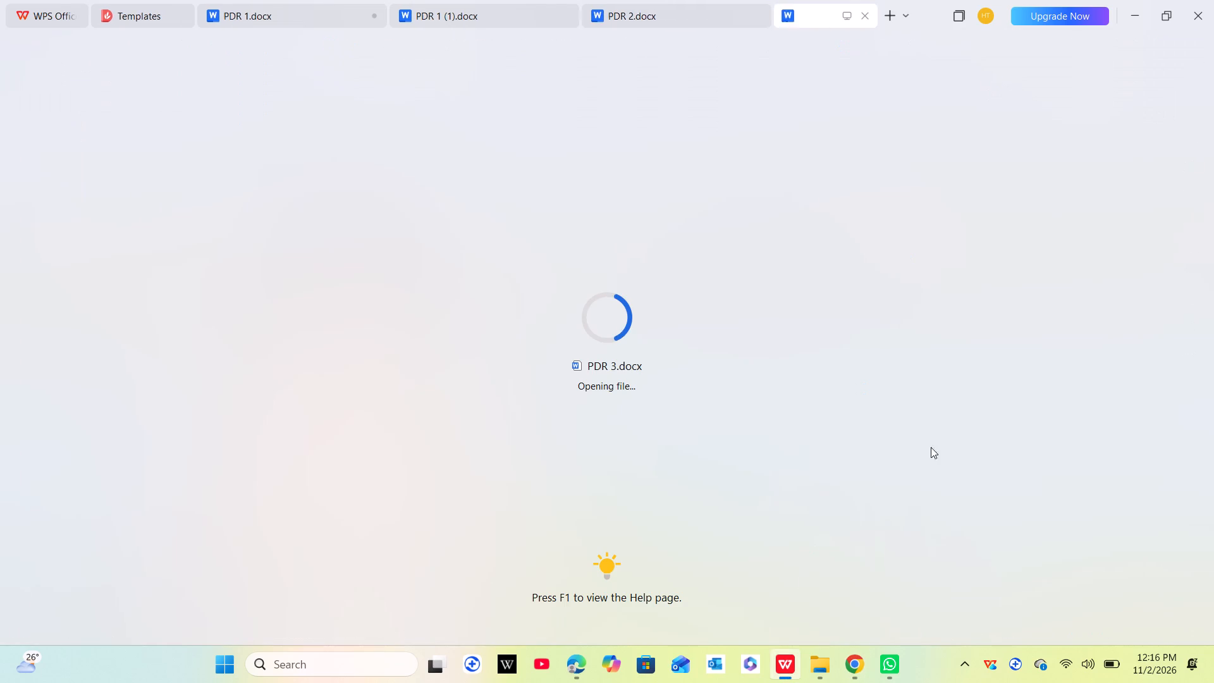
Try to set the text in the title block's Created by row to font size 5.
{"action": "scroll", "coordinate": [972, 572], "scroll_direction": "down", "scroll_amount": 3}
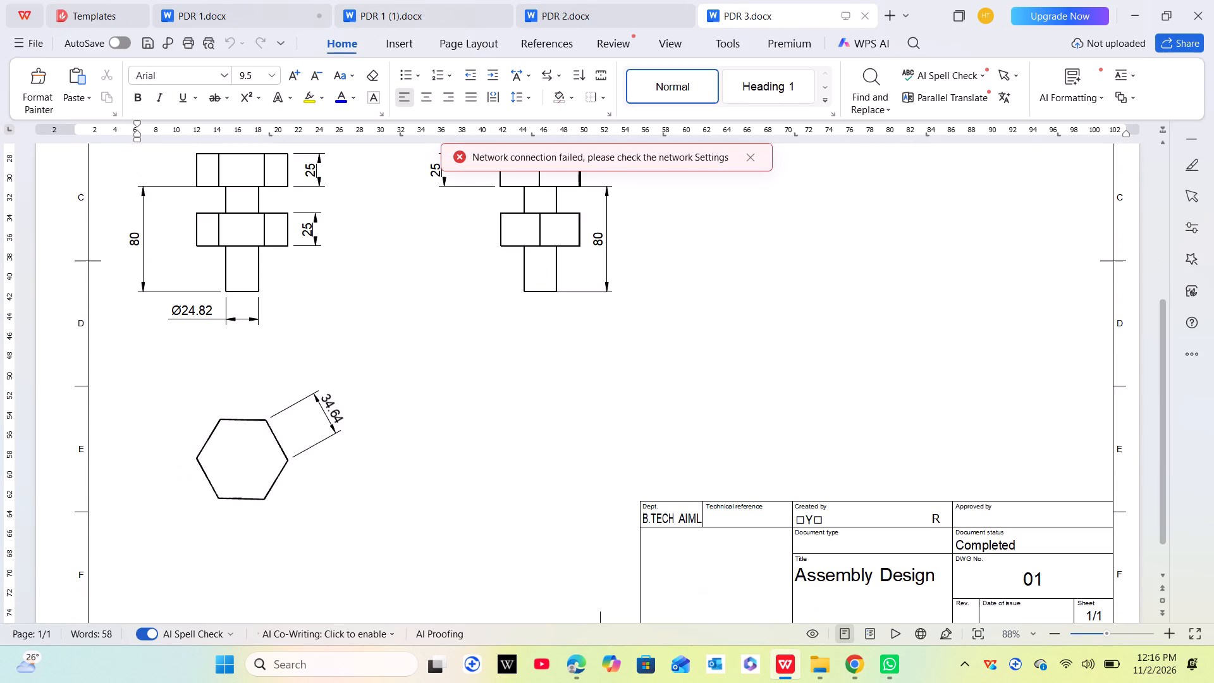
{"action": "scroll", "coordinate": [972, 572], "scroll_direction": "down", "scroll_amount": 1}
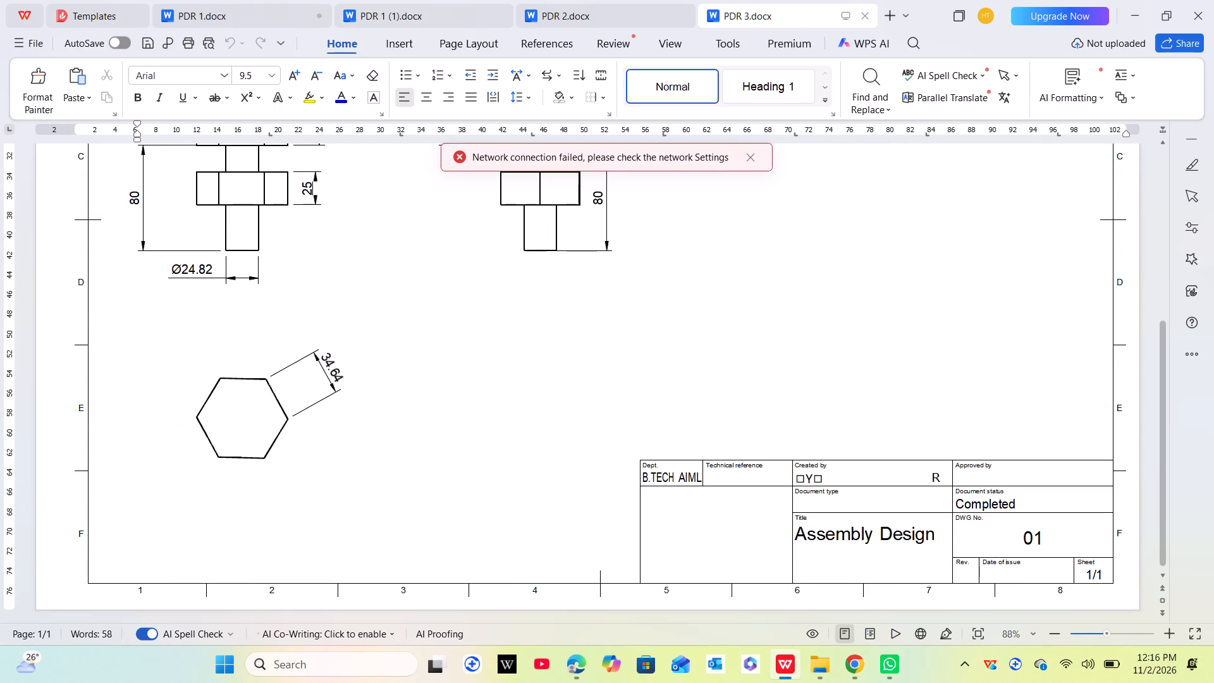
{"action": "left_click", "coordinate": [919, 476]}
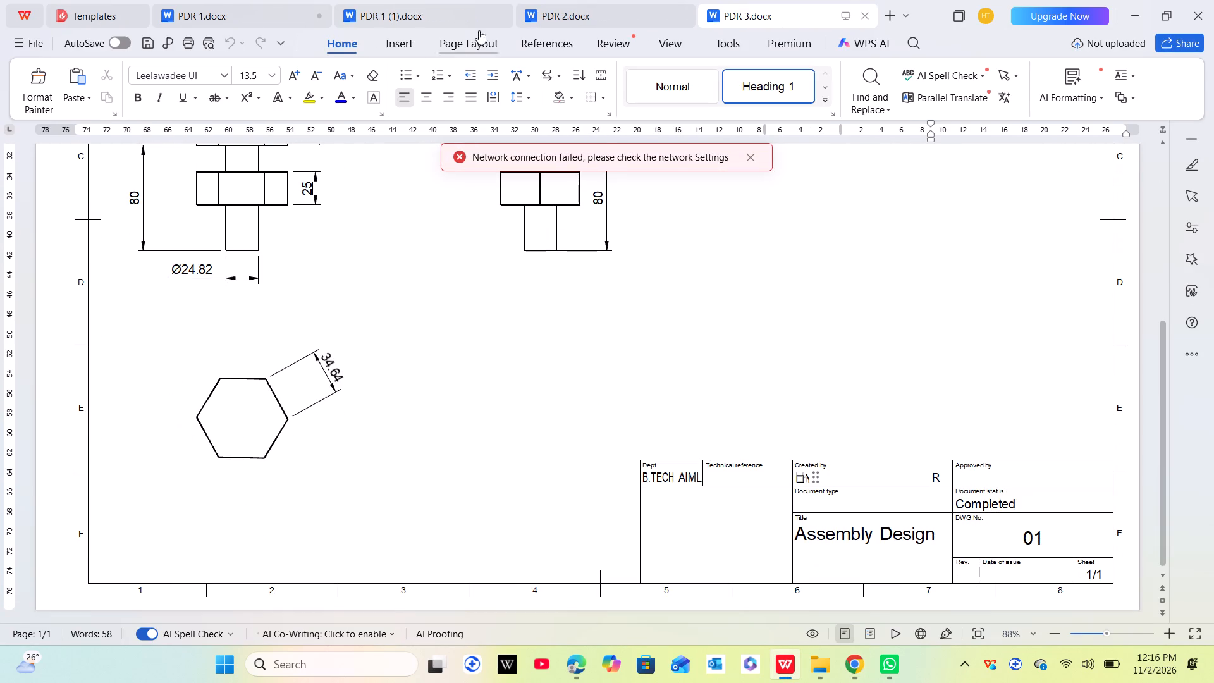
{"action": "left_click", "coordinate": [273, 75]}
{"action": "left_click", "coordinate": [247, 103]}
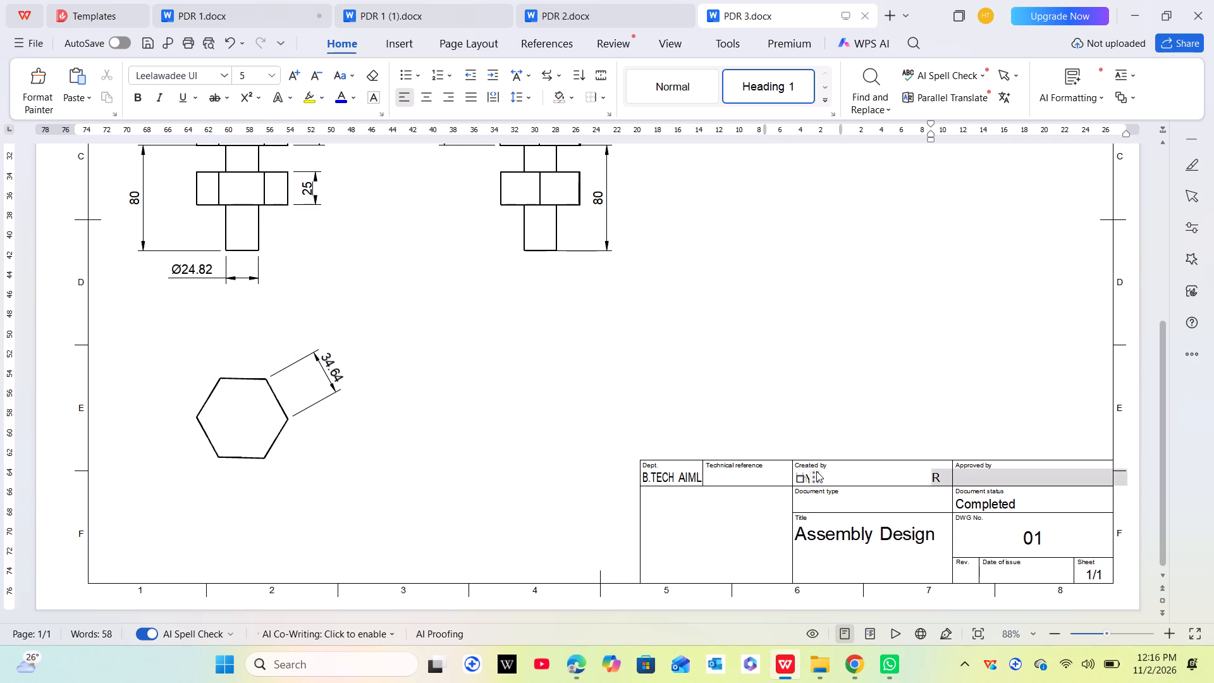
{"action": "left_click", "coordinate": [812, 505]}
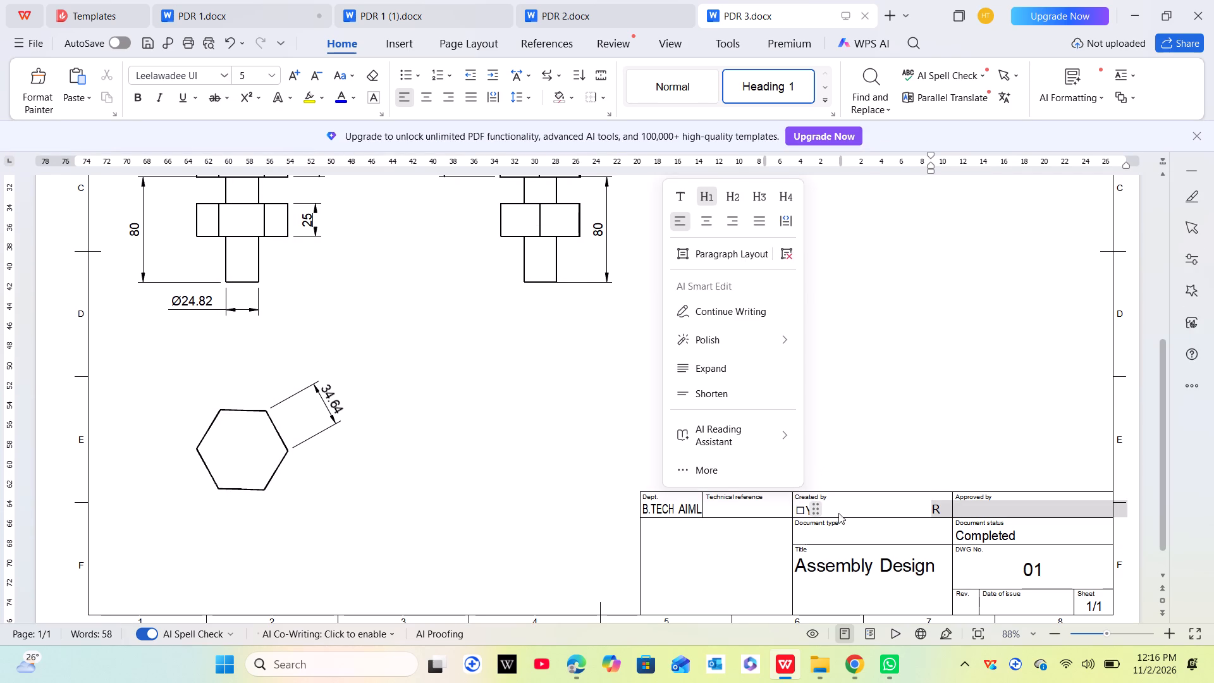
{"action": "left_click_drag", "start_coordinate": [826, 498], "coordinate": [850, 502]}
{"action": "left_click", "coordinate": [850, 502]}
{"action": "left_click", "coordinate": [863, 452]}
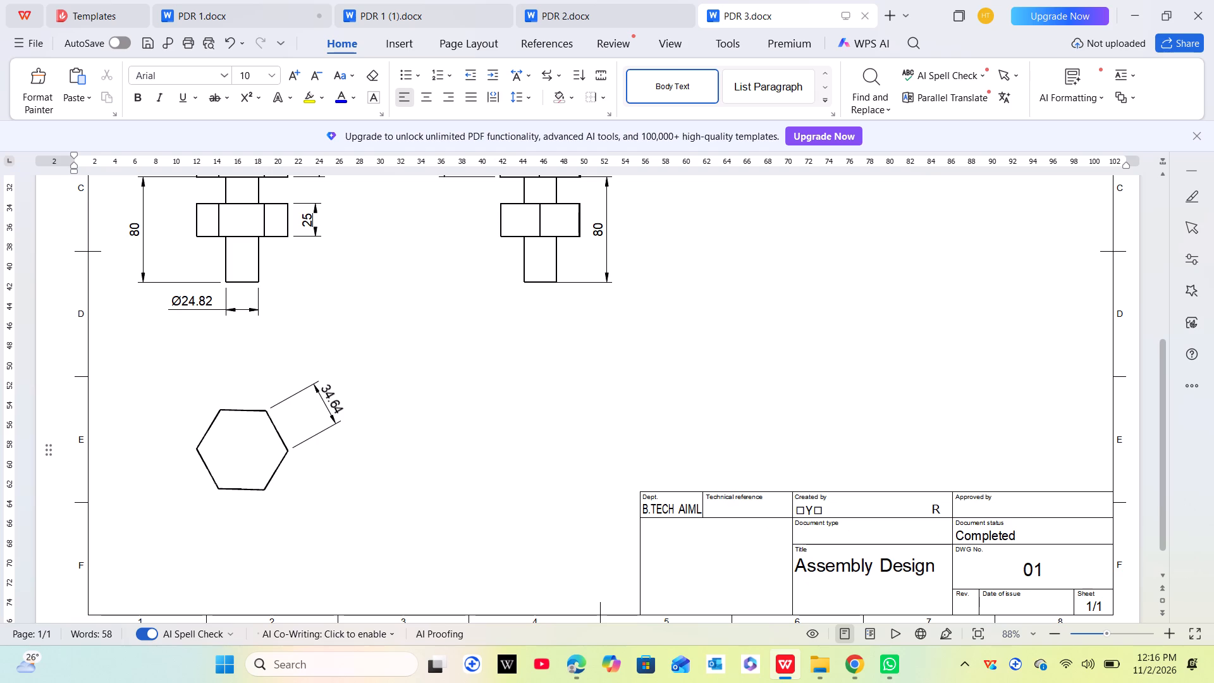
Delete the garbled characters at the start of the Created by cell in the title block.
{"action": "left_click", "coordinate": [826, 511]}
{"action": "key", "text": "BackSpace"}
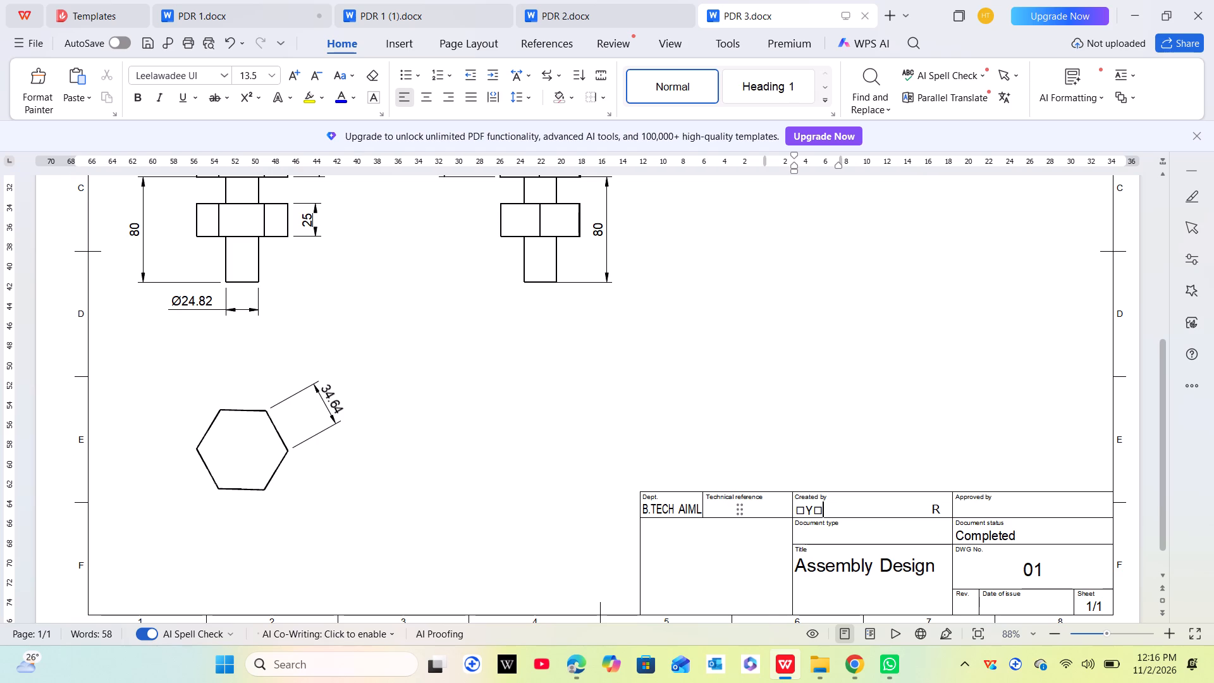
{"action": "key", "text": "BackSpace"}
{"action": "key", "text": "BackSpace"}
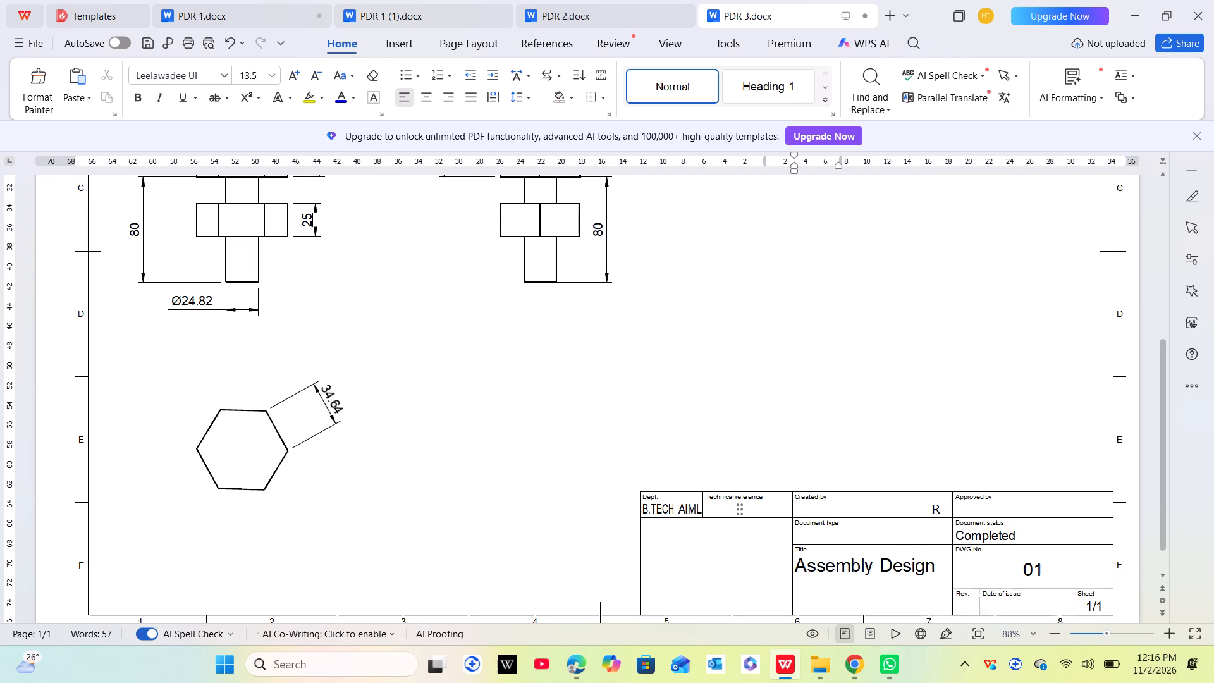
Change the department in the title block's Dept. cell to B.TECH CSE.
{"action": "left_click", "coordinate": [700, 509]}
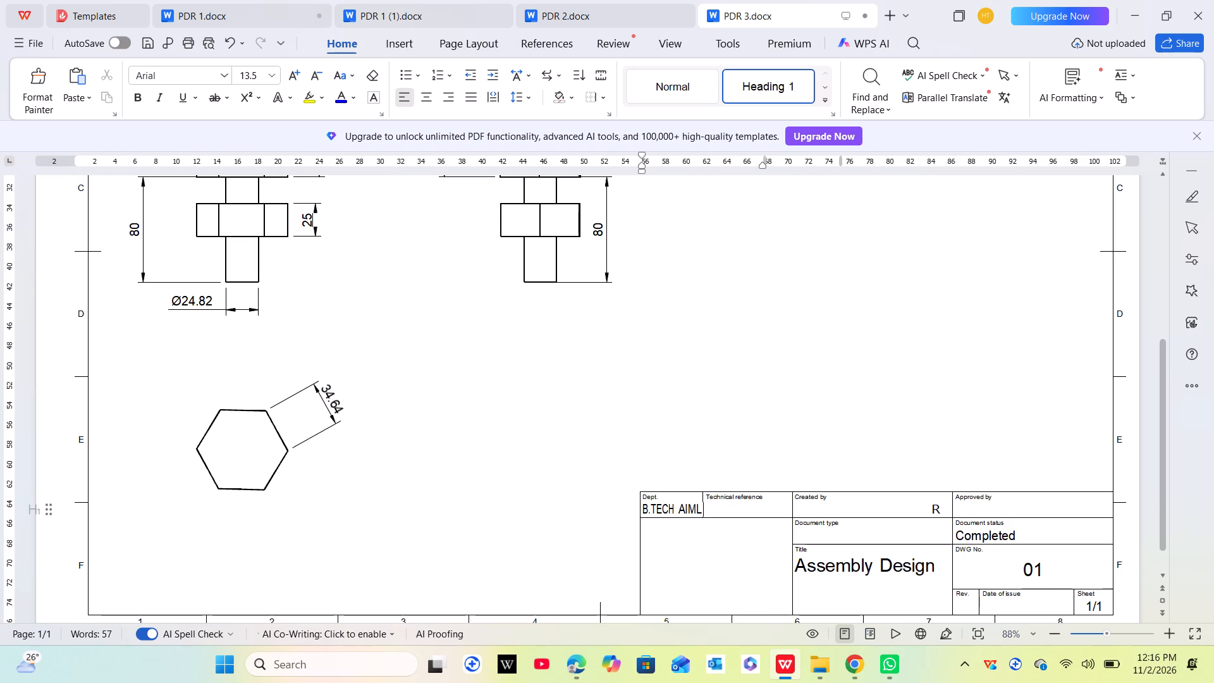
{"action": "key", "text": "BackSpace"}
{"action": "key", "text": "BackSpace"}
{"action": "key", "text": "BackSpace"}
{"action": "key", "text": "BackSpace"}
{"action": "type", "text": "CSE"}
Enter the author's name in the Created by cell at font size 5.
{"action": "left_click", "coordinate": [808, 506]}
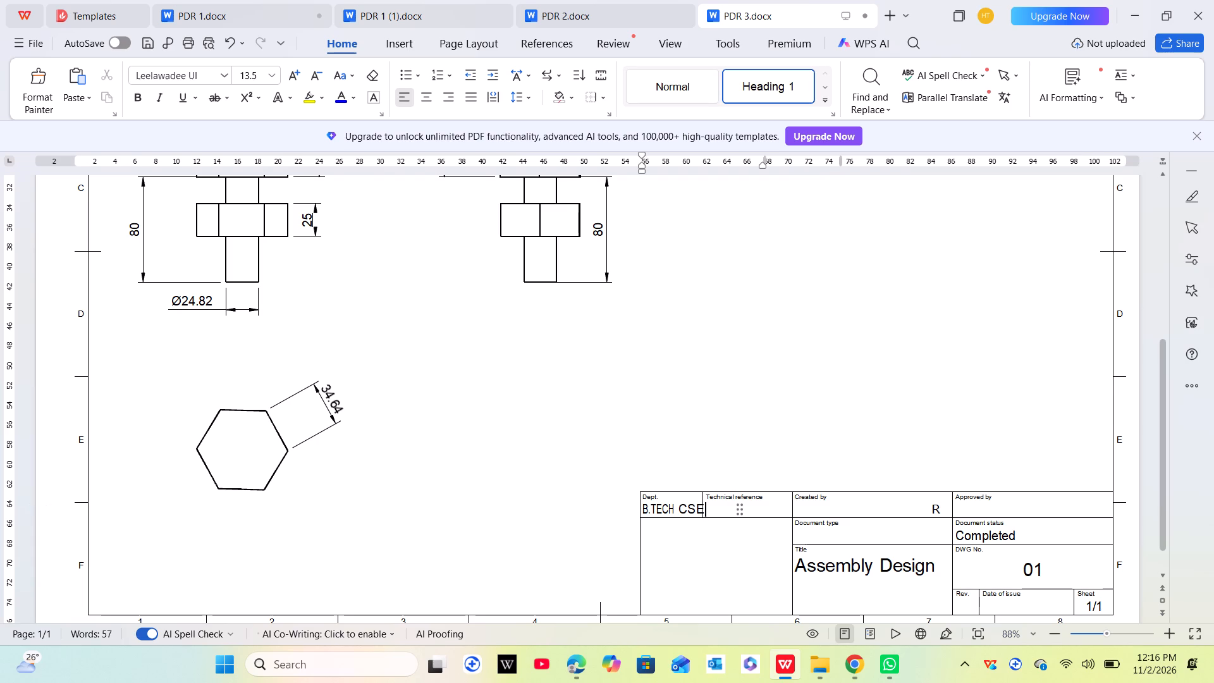
{"action": "left_click", "coordinate": [273, 80]}
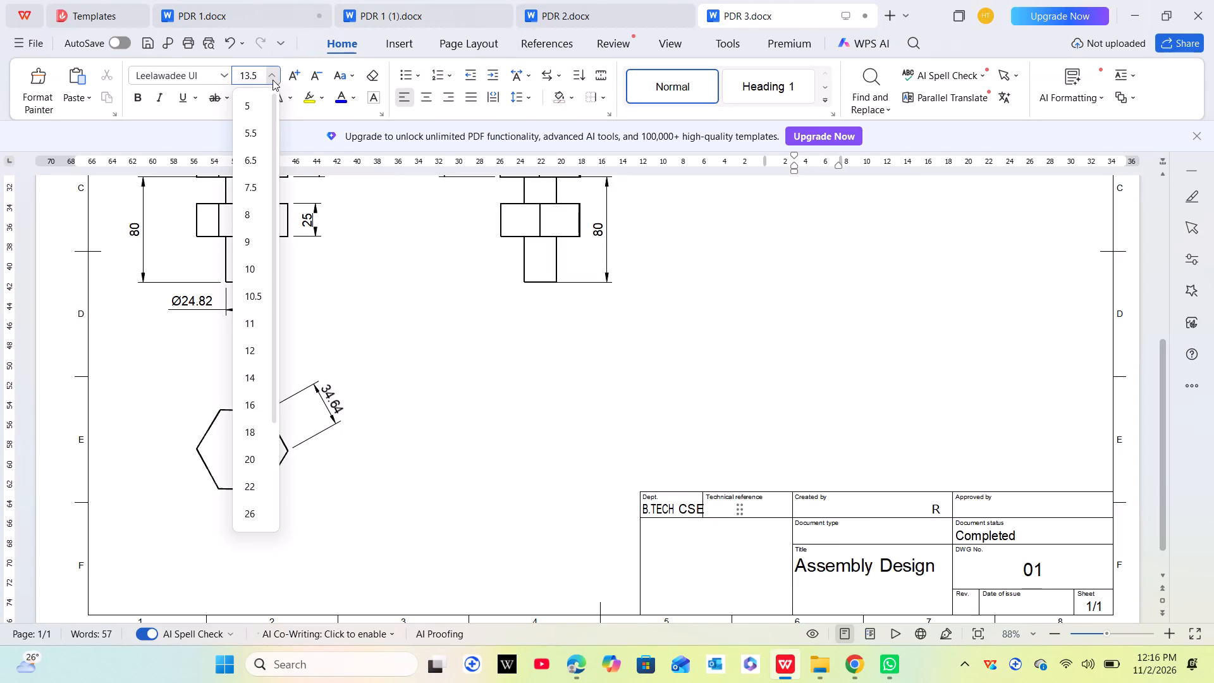
{"action": "left_click", "coordinate": [252, 104]}
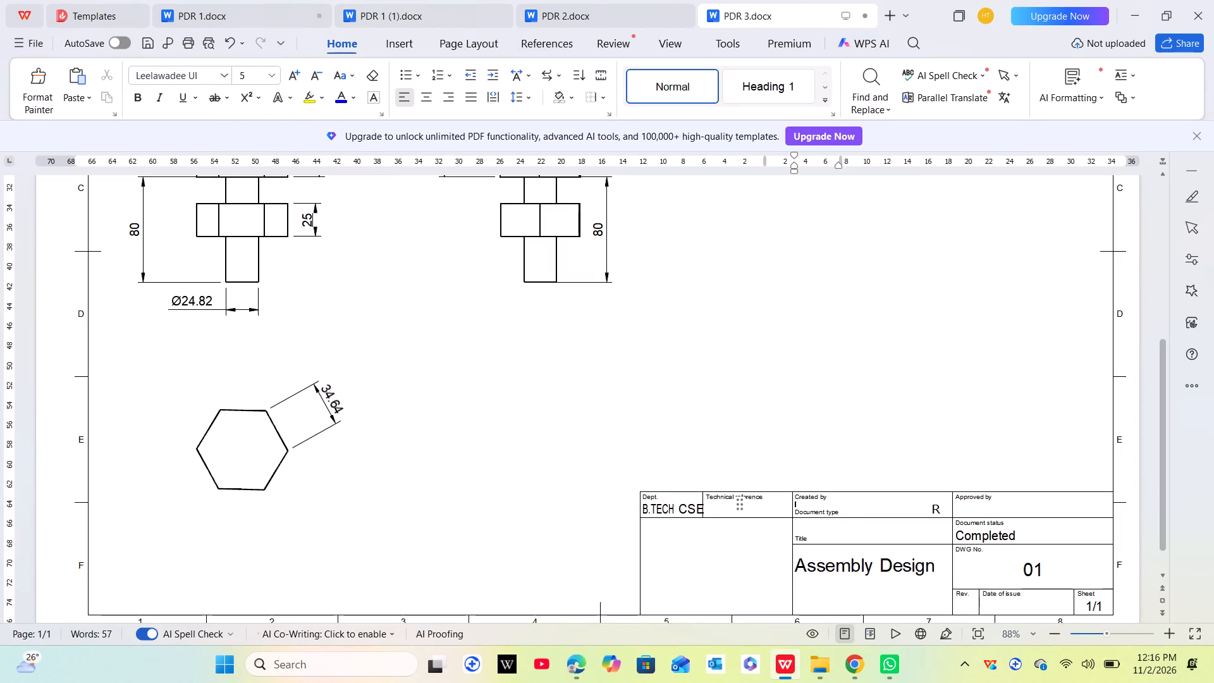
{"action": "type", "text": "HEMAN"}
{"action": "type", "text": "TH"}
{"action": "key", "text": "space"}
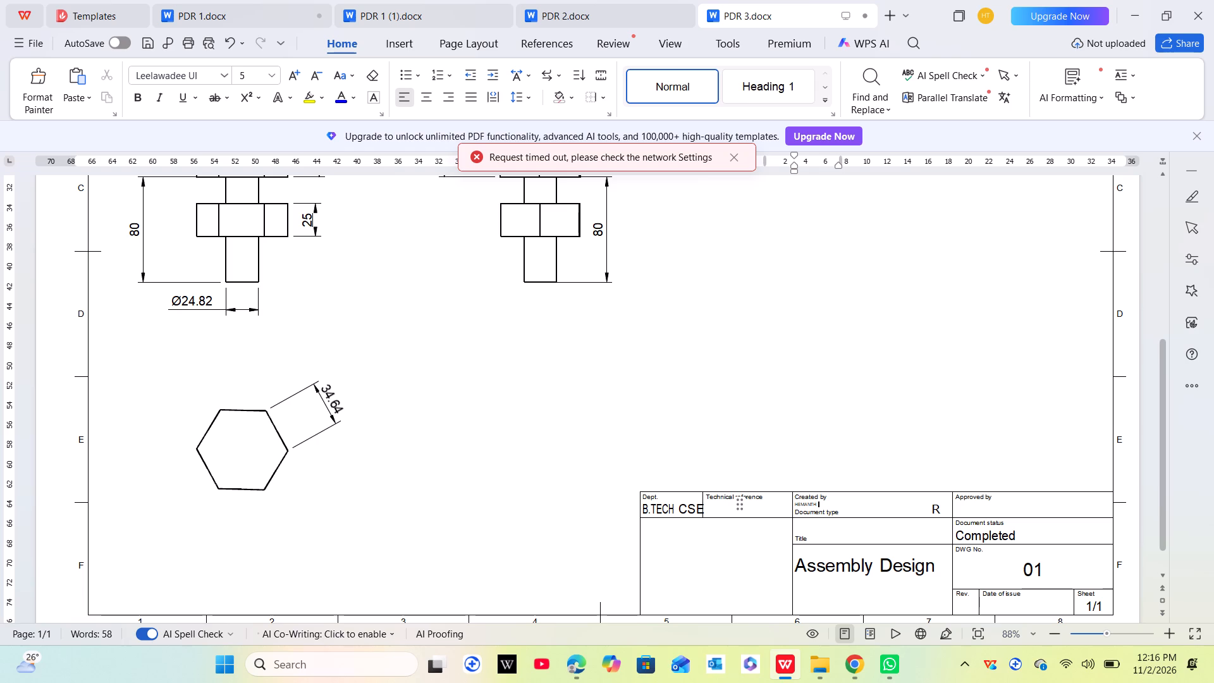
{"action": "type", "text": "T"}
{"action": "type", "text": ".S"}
Delete the leftover letter R at the end of the Created by cell.
{"action": "left_click", "coordinate": [943, 507]}
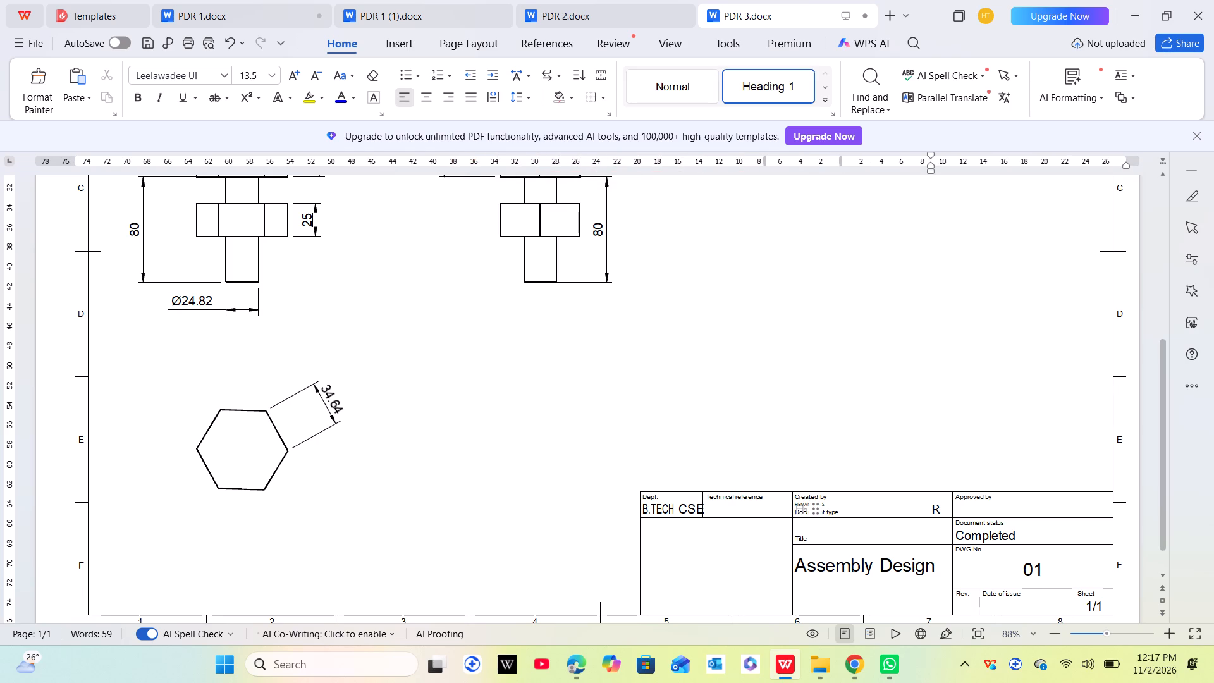
{"action": "key", "text": "BackSpace"}
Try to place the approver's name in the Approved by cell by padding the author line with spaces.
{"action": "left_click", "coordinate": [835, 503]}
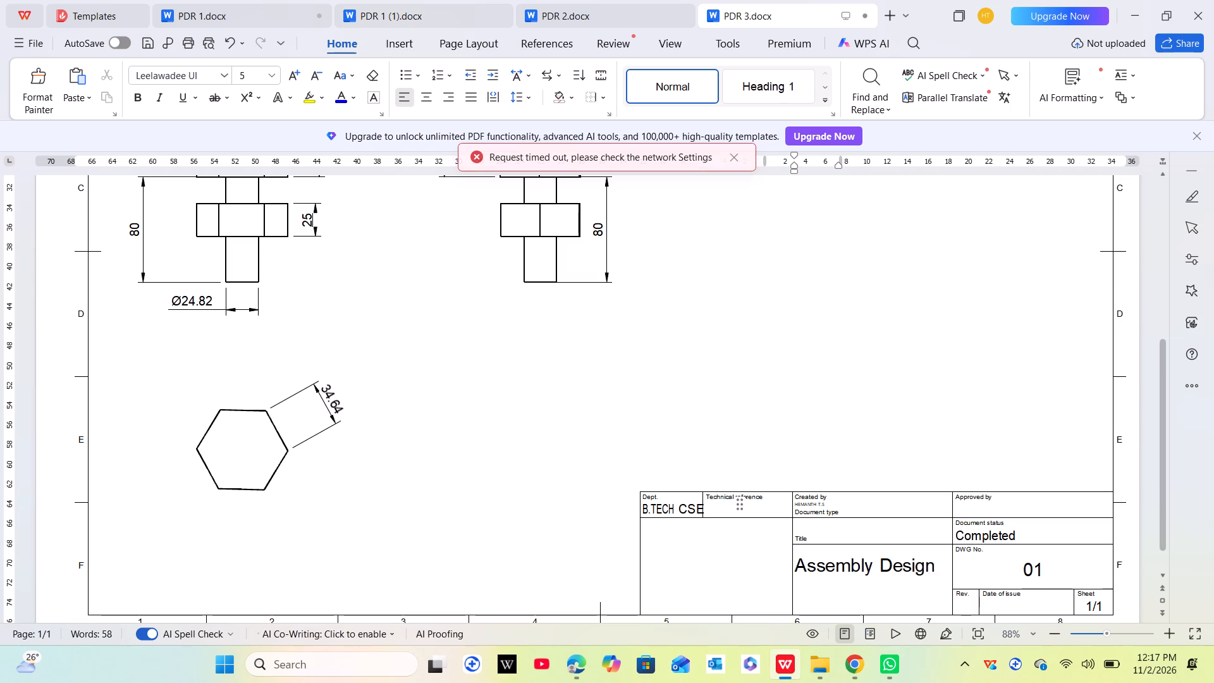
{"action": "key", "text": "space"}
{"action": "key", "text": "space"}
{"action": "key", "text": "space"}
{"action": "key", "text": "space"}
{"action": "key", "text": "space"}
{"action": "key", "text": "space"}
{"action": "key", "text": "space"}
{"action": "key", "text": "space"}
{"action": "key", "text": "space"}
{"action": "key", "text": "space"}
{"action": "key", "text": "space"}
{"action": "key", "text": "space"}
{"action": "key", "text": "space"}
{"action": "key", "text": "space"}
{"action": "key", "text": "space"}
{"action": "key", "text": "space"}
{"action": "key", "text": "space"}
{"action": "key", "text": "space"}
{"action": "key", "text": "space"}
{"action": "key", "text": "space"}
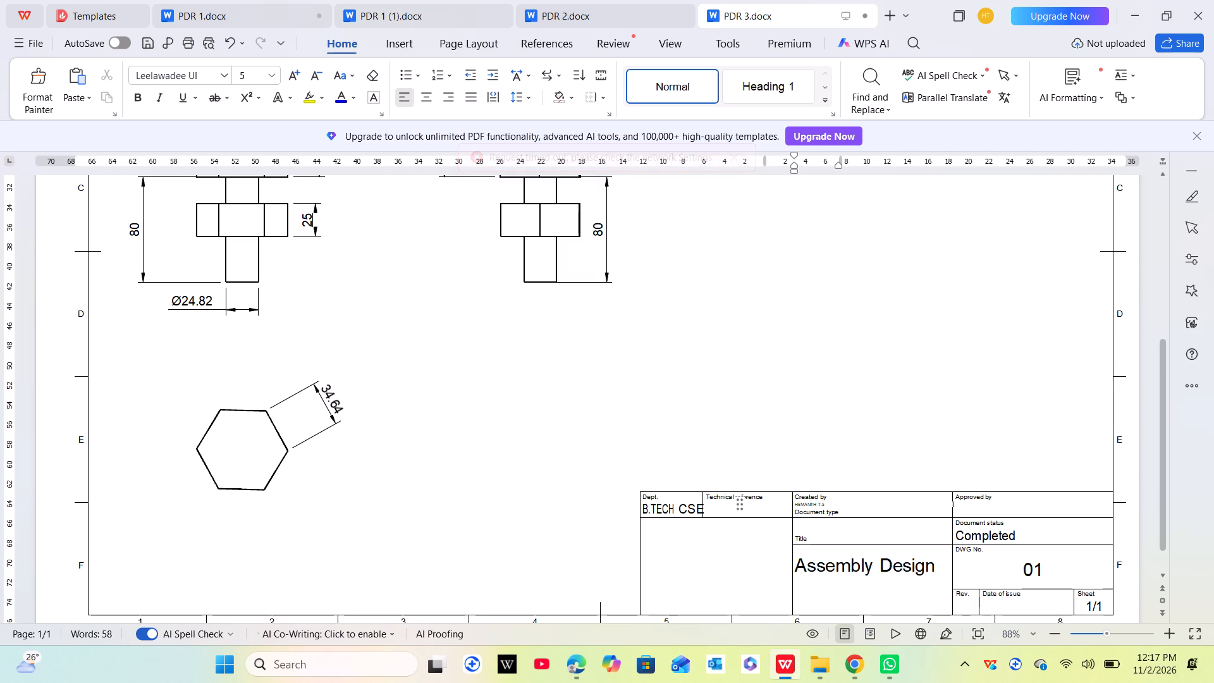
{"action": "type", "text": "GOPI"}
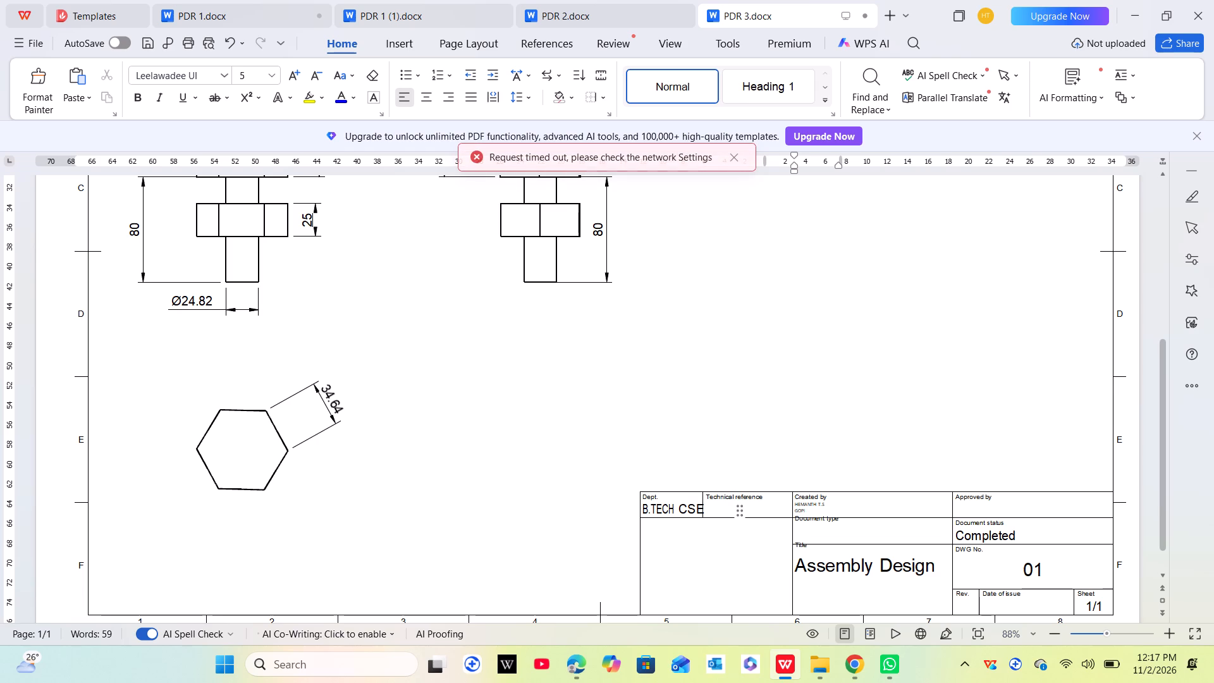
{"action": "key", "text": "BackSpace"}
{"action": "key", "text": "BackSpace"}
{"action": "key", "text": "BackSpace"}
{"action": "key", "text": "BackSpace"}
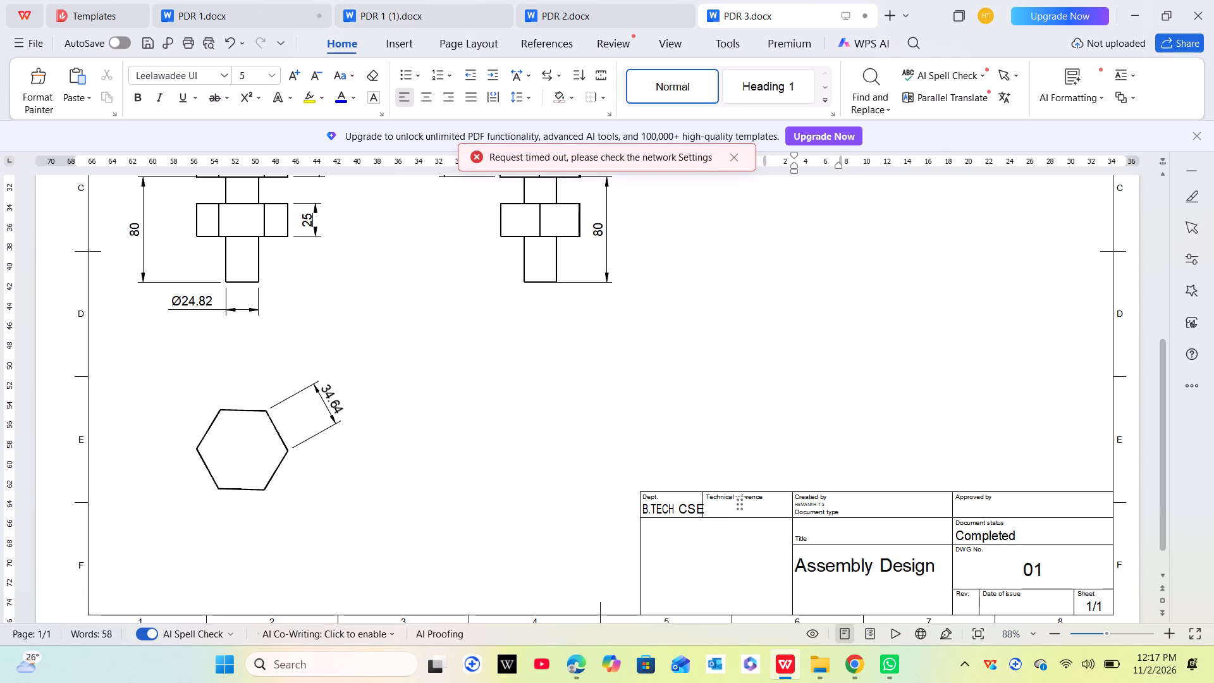
Shift the Document type label down into its own cell by padding the front of the label with spaces.
{"action": "left_click", "coordinate": [830, 500]}
{"action": "left_click", "coordinate": [828, 509]}
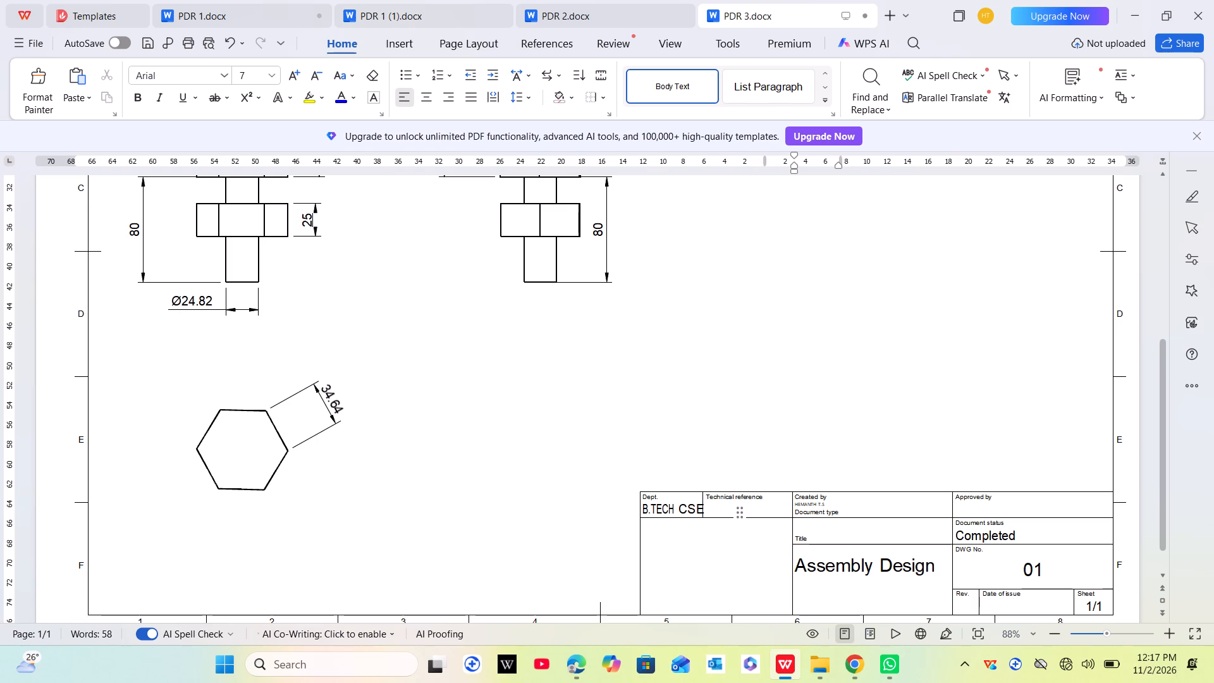
{"action": "left_click", "coordinate": [796, 512]}
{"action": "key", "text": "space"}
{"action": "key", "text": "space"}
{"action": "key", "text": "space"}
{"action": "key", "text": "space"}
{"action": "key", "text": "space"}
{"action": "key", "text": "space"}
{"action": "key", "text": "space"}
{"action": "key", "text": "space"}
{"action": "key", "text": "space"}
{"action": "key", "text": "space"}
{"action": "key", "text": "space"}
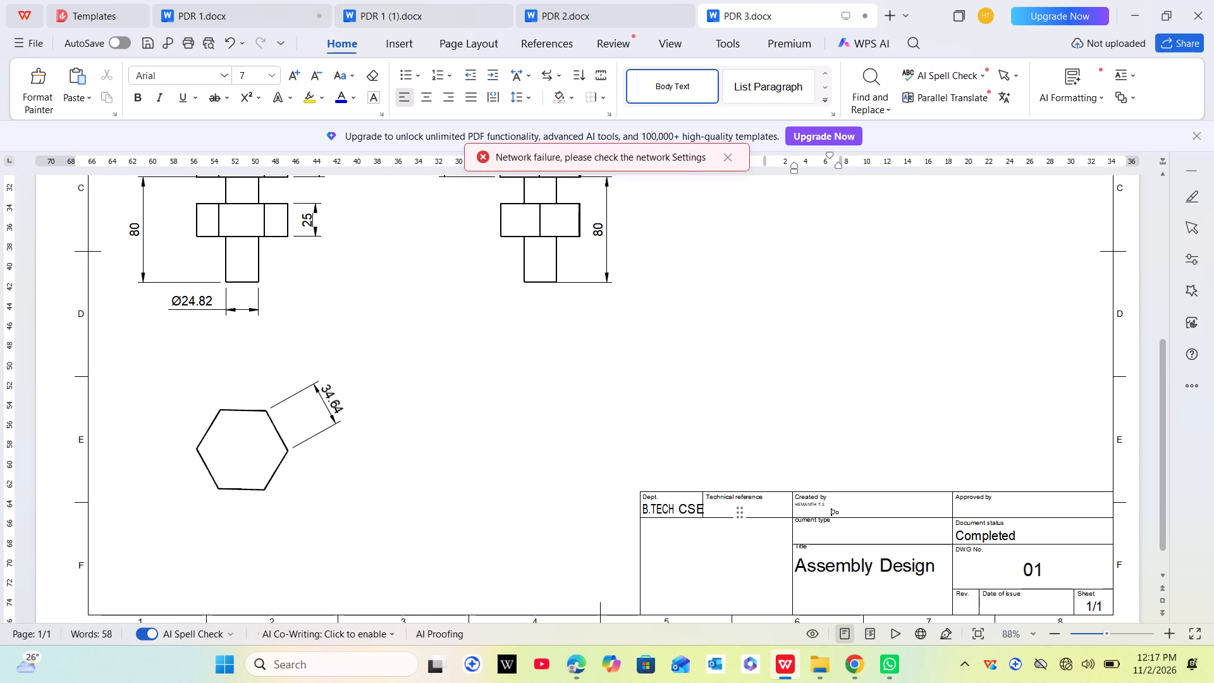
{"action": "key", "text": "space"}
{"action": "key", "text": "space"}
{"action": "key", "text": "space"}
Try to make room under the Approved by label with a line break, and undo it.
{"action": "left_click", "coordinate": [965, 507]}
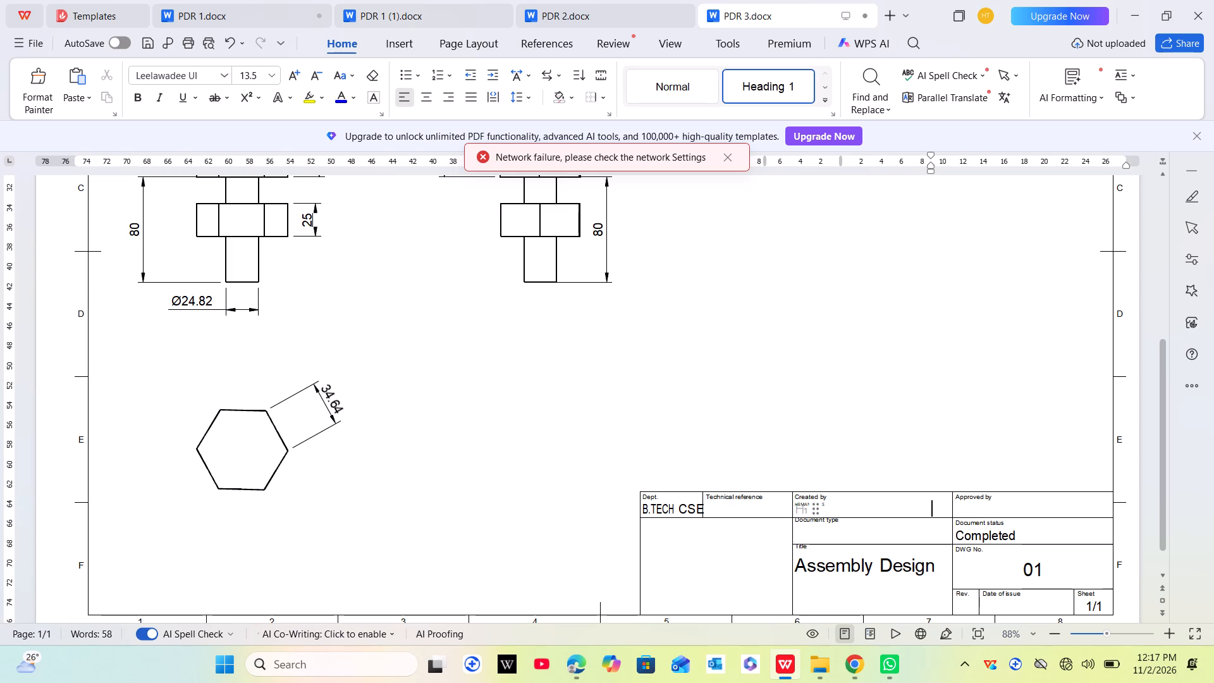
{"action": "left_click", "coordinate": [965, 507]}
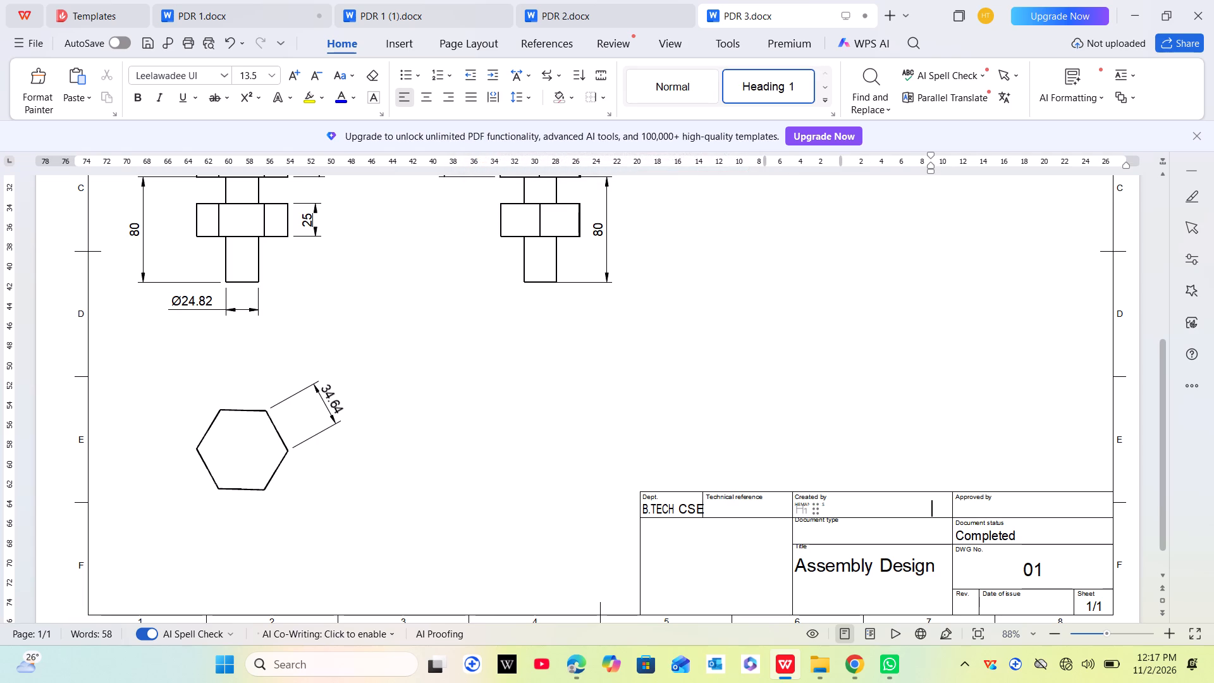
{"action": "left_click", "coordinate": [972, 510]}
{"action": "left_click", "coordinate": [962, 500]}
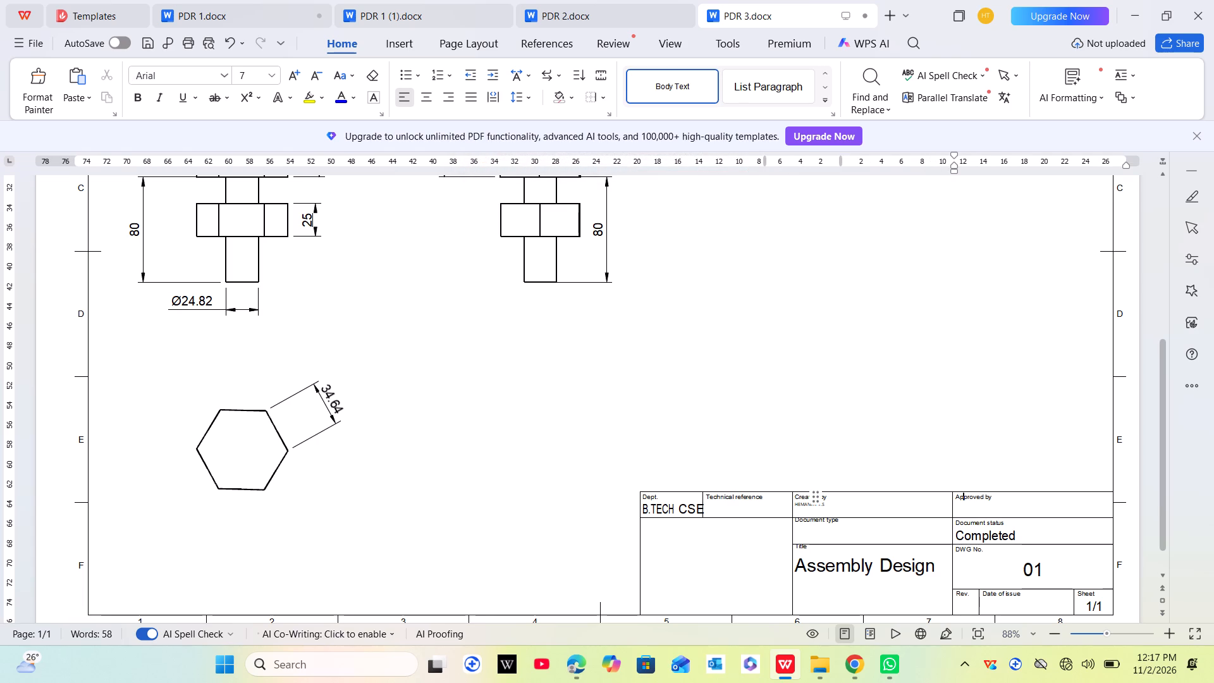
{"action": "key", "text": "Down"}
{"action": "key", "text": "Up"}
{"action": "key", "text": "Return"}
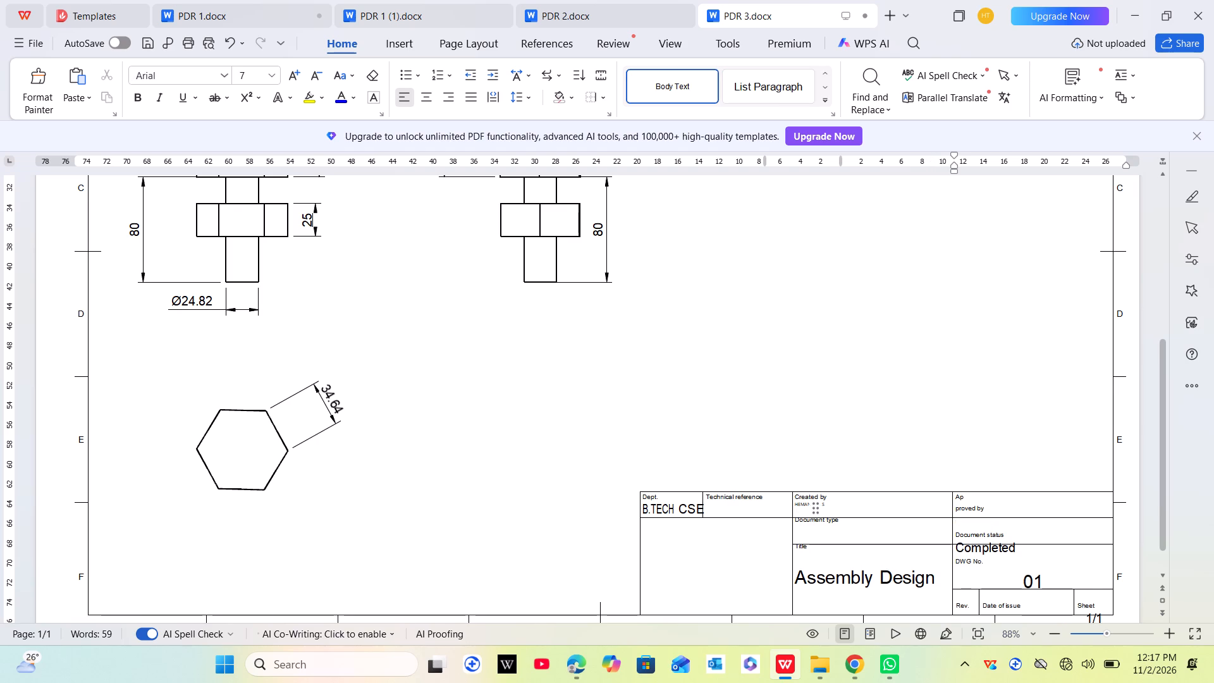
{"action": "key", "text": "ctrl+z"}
Set the font size to 5 at the end of the author line, just before the Approved by cell.
{"action": "left_click", "coordinate": [888, 510]}
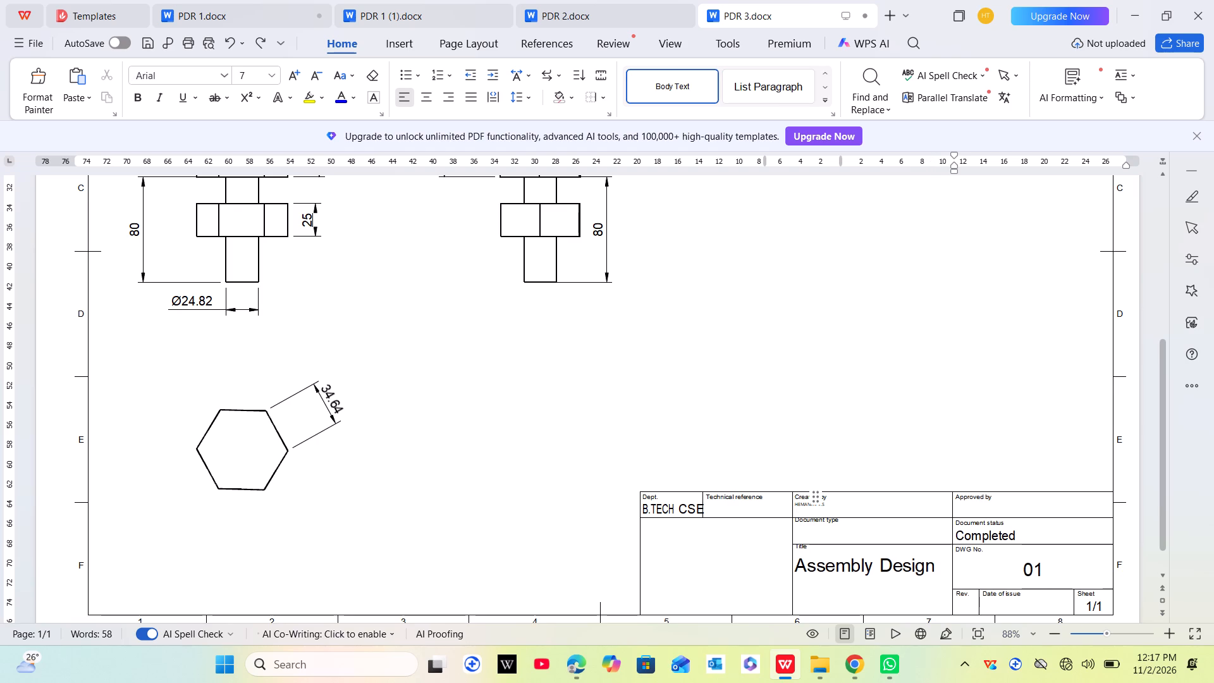
{"action": "left_click", "coordinate": [274, 77]}
{"action": "left_click", "coordinate": [257, 111]}
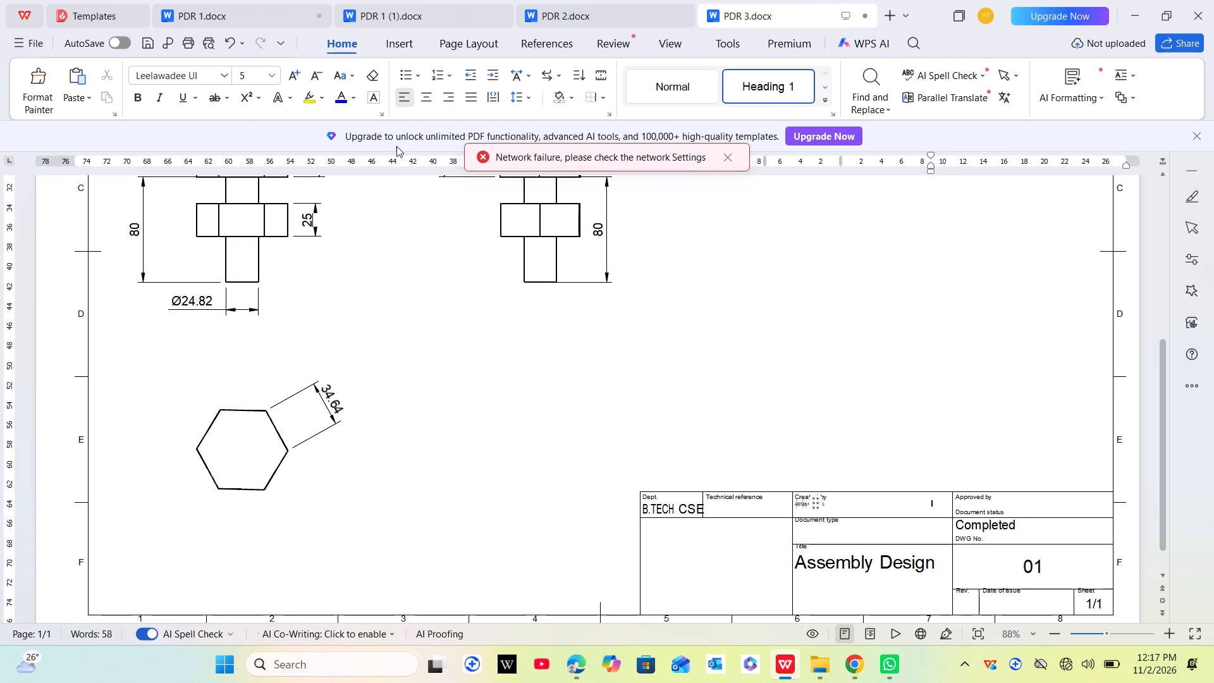
Shift the Document status label down into its own cell by padding the front of the label with spaces.
{"action": "key", "text": "Right"}
{"action": "key", "text": "Right"}
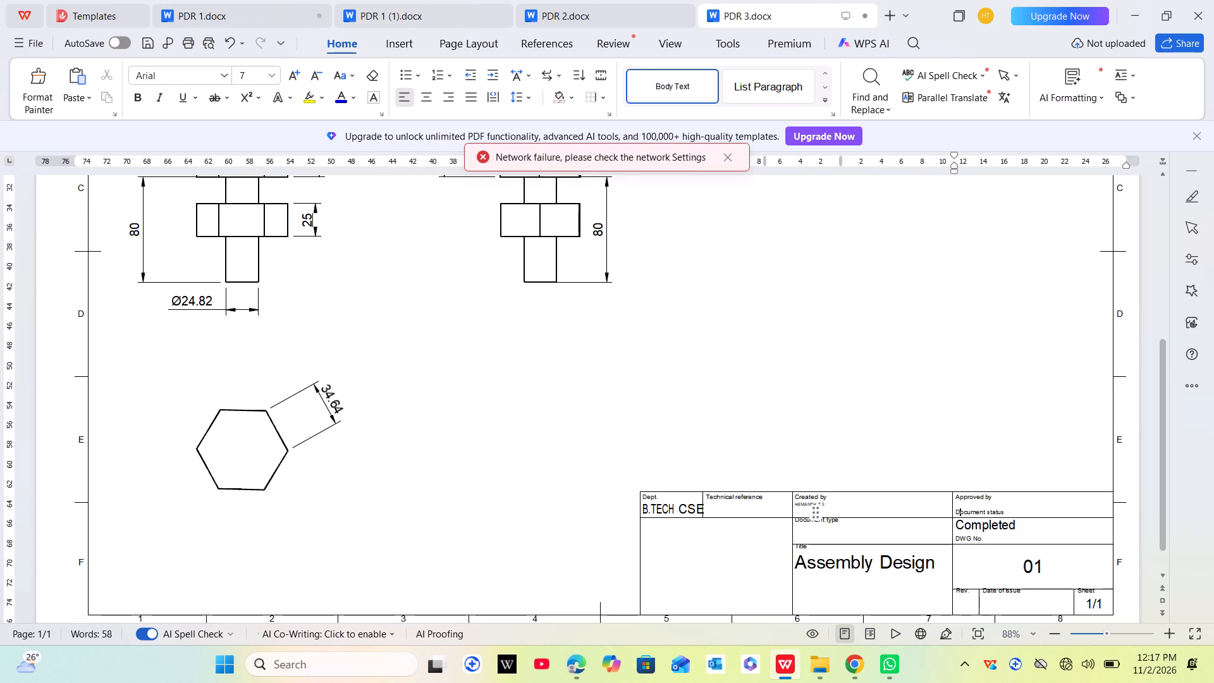
{"action": "key", "text": "Right"}
{"action": "key", "text": "Up"}
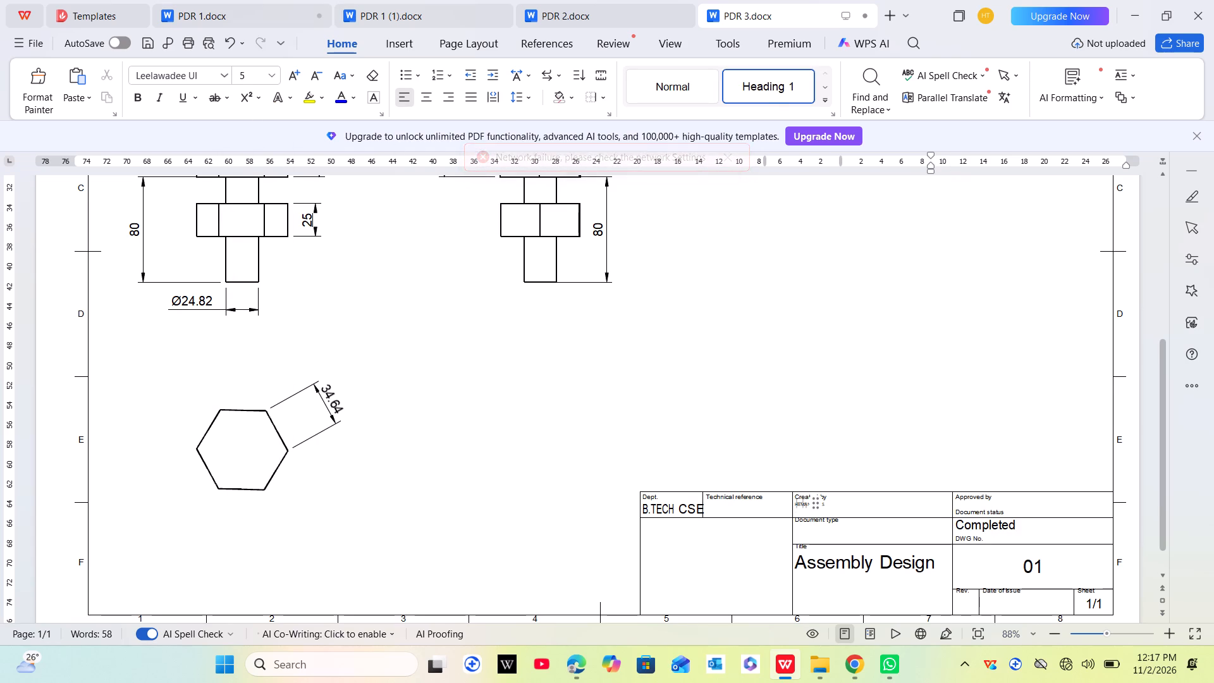
{"action": "key", "text": "Right"}
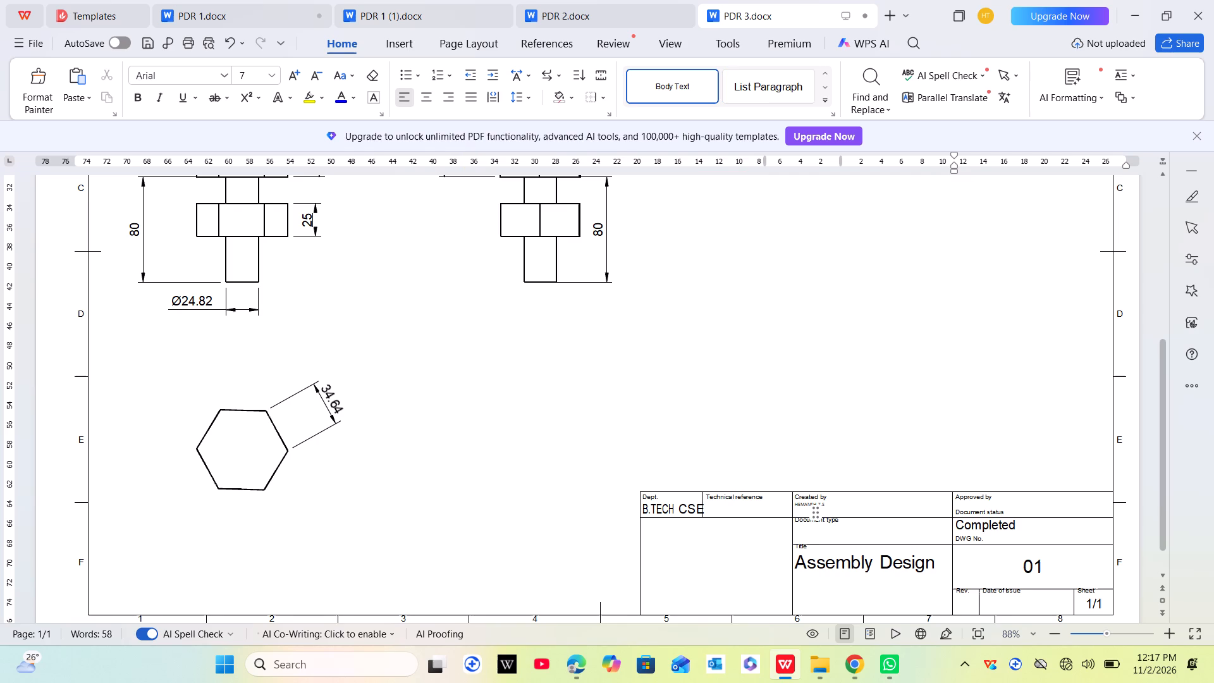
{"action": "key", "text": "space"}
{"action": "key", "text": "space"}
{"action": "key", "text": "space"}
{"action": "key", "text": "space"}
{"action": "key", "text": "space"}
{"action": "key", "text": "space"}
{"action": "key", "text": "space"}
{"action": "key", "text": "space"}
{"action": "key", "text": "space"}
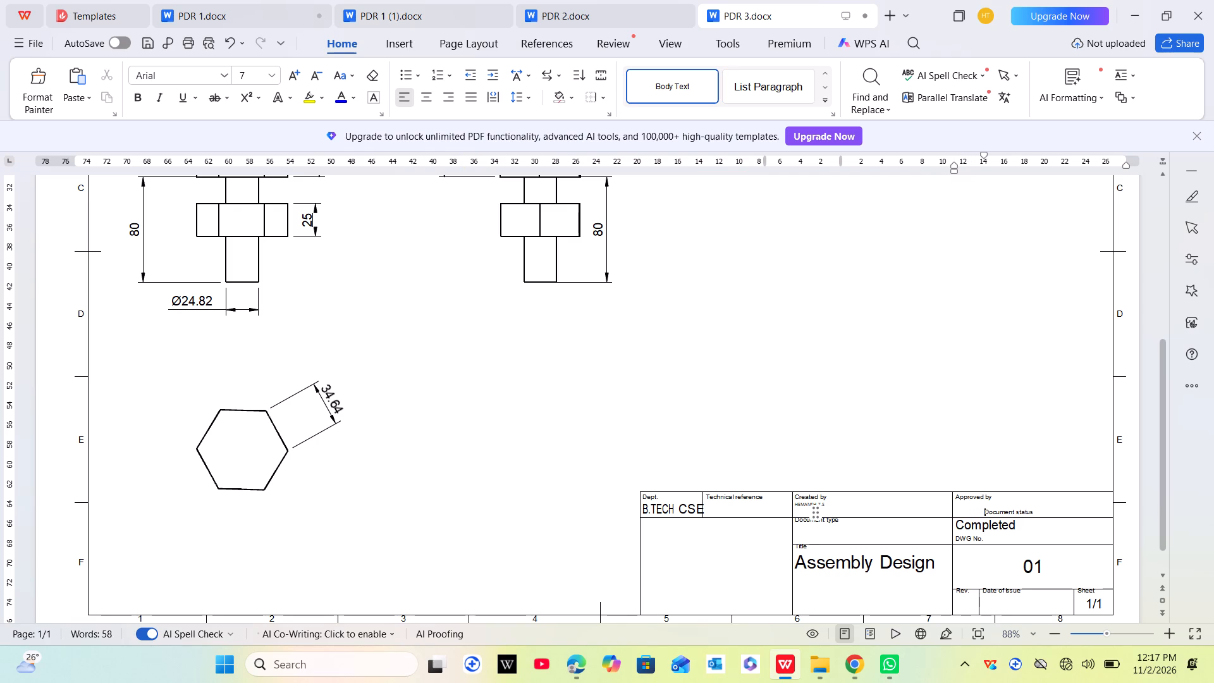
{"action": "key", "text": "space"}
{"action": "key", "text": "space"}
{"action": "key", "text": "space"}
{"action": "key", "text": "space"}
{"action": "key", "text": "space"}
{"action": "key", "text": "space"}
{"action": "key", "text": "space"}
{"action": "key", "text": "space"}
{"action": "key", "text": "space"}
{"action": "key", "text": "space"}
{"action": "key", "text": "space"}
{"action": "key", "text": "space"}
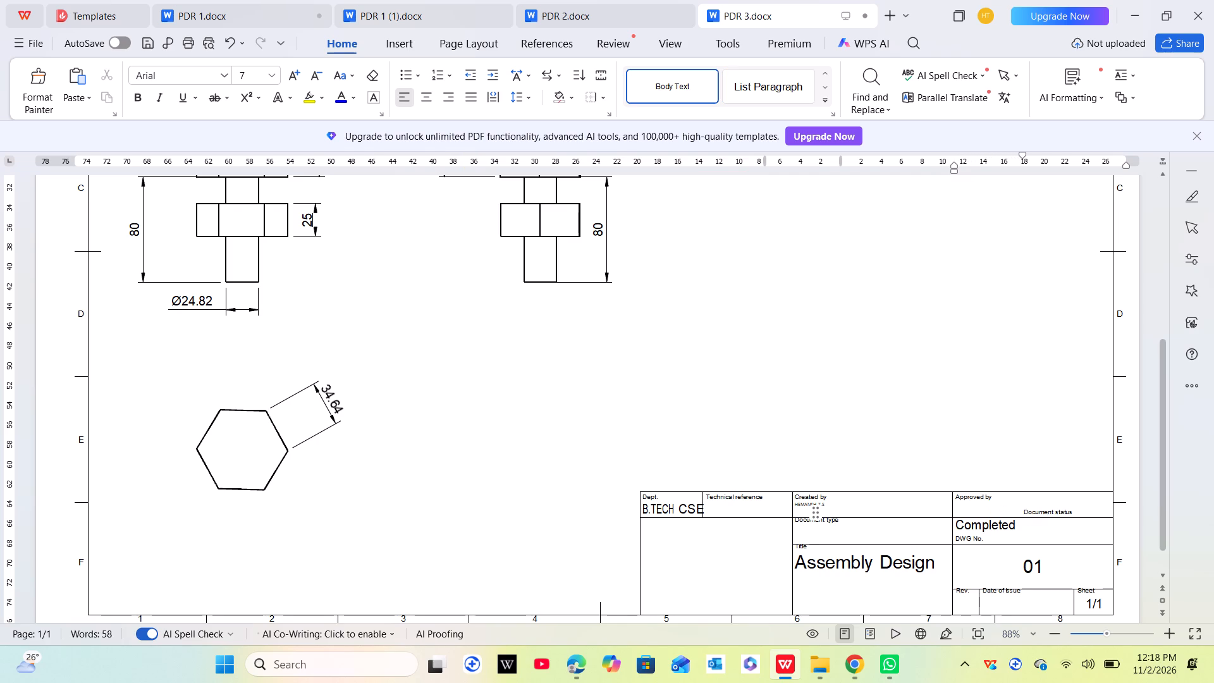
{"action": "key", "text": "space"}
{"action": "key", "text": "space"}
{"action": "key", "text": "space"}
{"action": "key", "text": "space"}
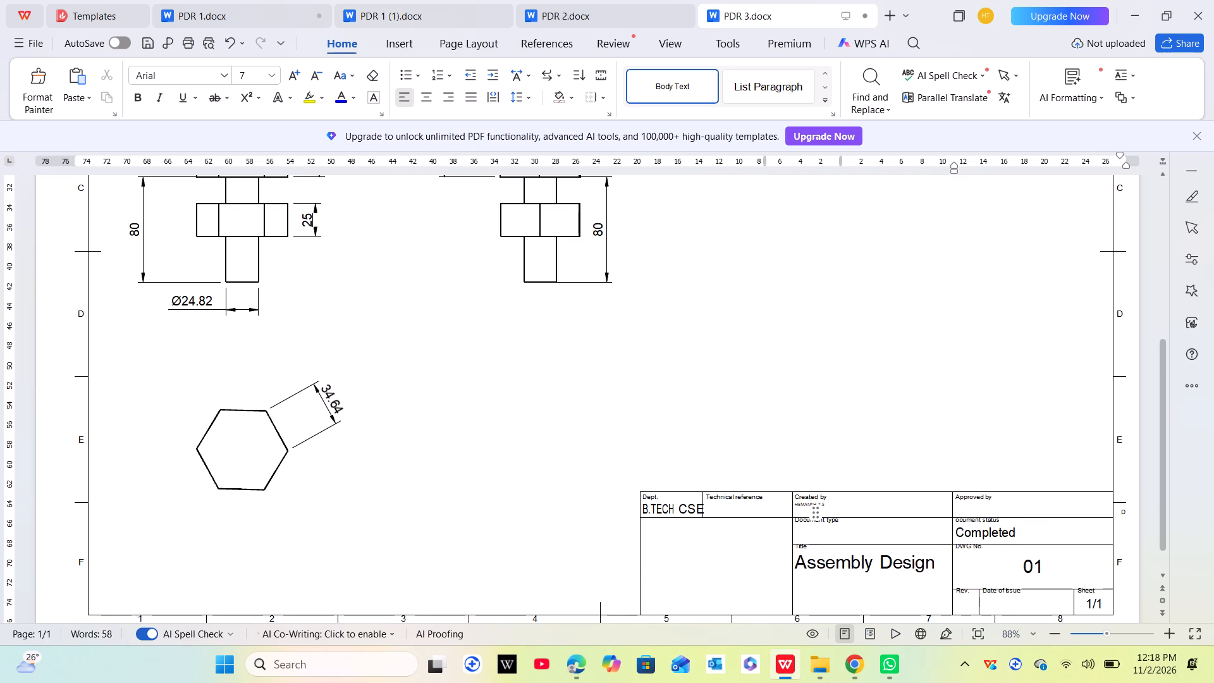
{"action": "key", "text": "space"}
Pad the author line with spaces up to the Approved by cell and enter the approver's name there.
{"action": "left_click", "coordinate": [996, 503]}
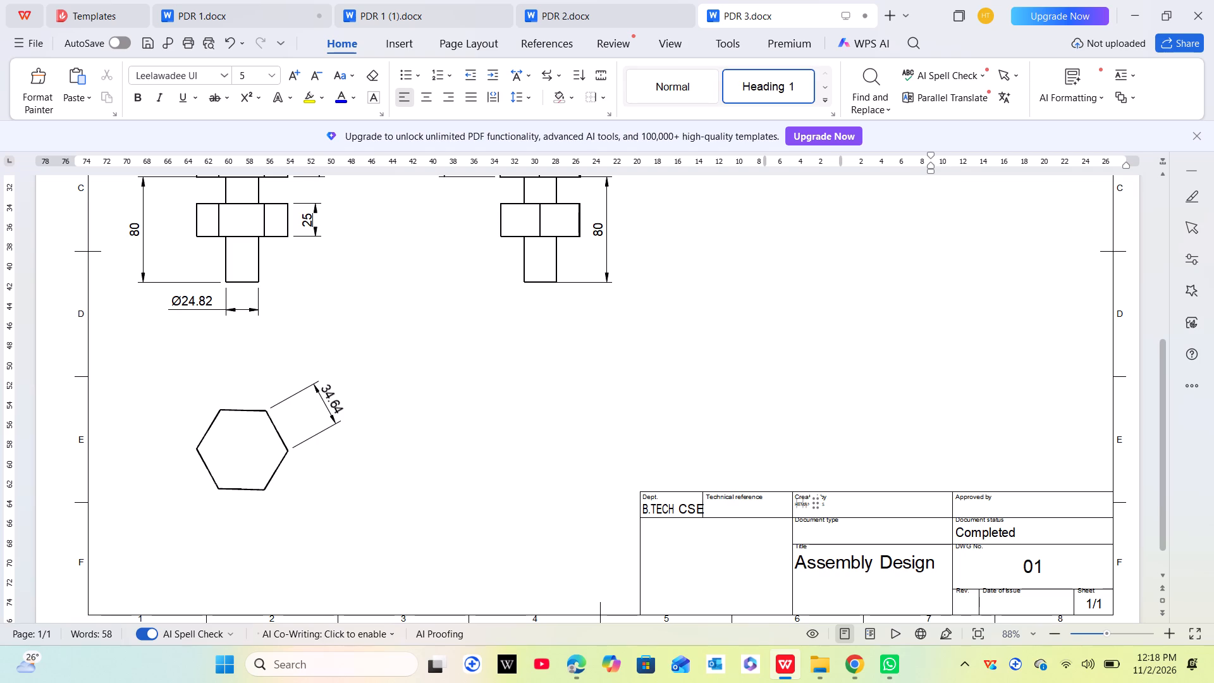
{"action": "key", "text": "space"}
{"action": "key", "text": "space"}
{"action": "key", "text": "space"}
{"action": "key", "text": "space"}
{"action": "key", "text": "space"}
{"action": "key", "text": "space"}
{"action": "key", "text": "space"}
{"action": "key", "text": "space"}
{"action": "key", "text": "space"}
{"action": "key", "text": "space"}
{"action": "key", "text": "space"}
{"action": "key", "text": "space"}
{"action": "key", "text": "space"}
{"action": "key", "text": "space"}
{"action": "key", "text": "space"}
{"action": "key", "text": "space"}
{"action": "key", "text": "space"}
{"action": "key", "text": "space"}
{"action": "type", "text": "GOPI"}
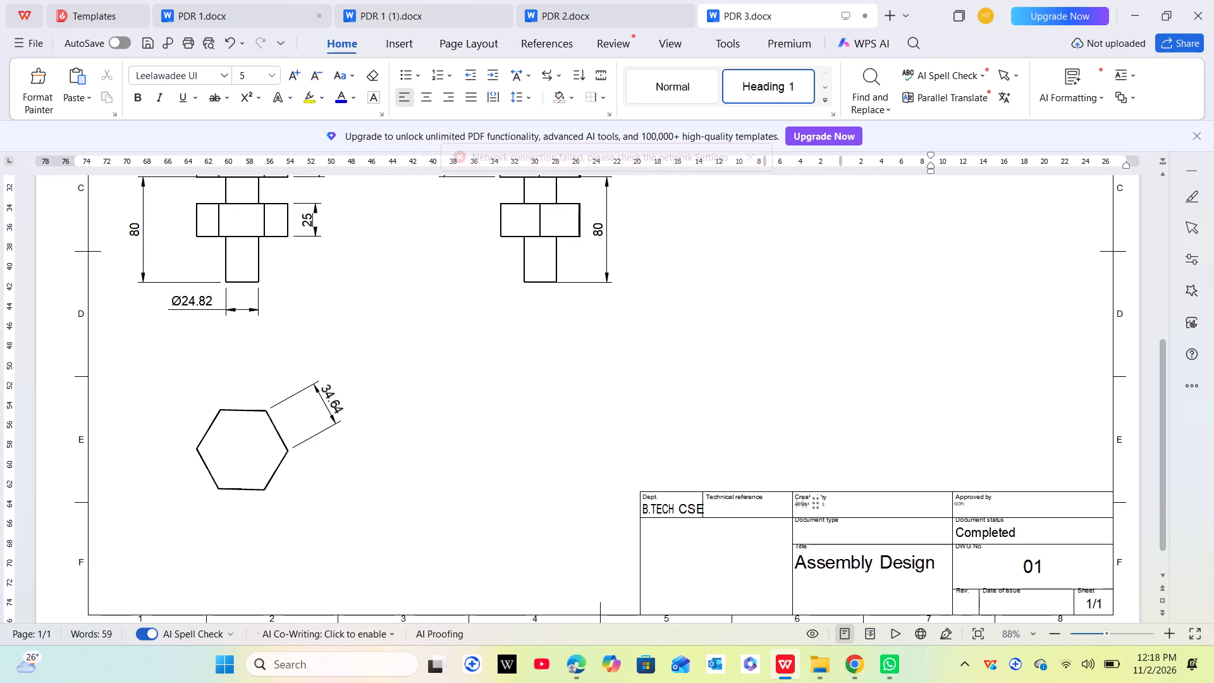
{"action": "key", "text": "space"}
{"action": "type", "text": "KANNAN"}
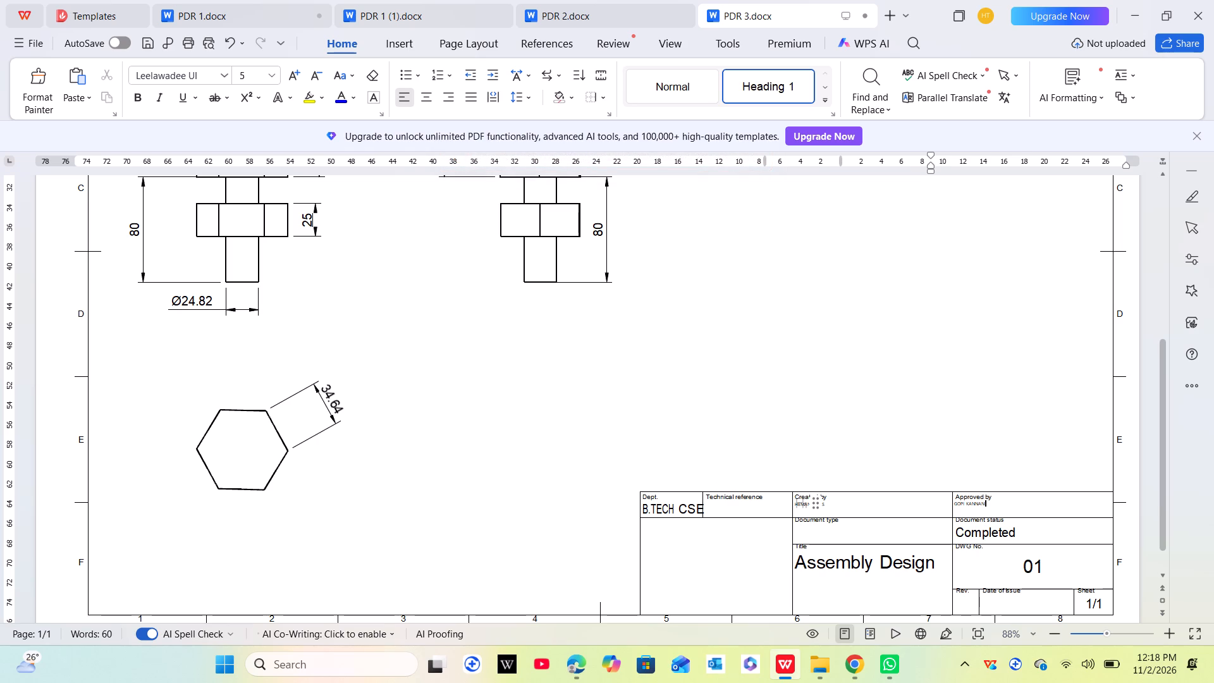
Change the drawing number in the DWG No. cell to 03.
{"action": "left_click", "coordinate": [1048, 569]}
{"action": "key", "text": "BackSpace"}
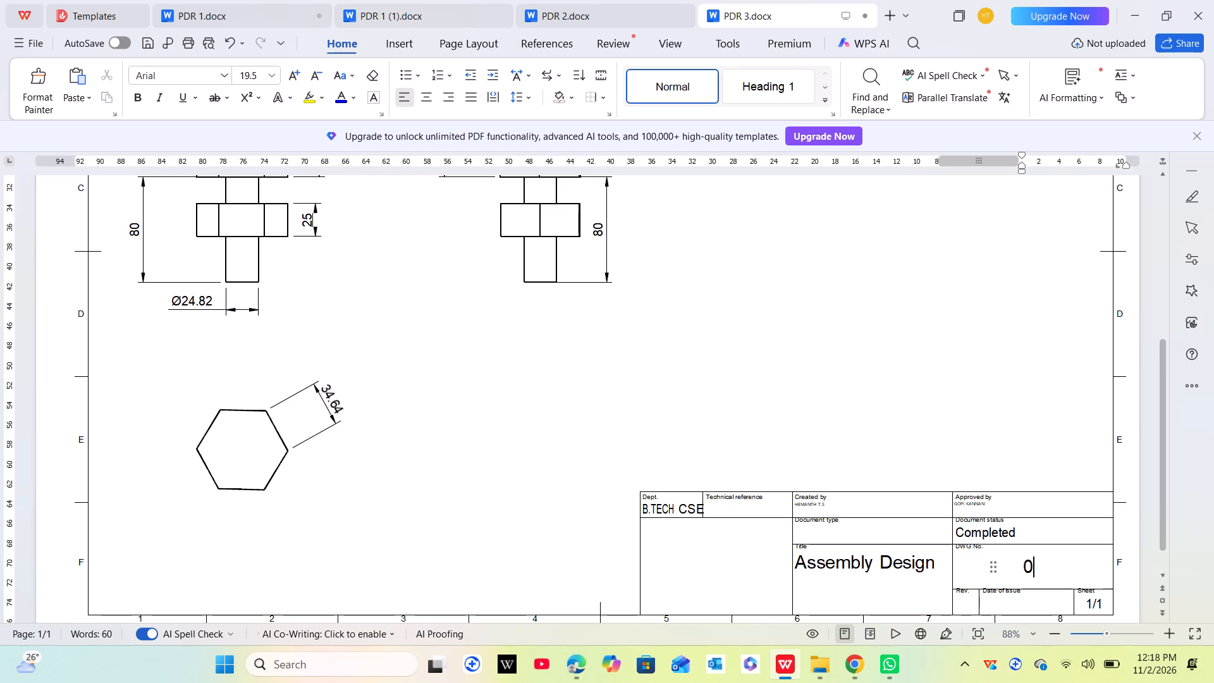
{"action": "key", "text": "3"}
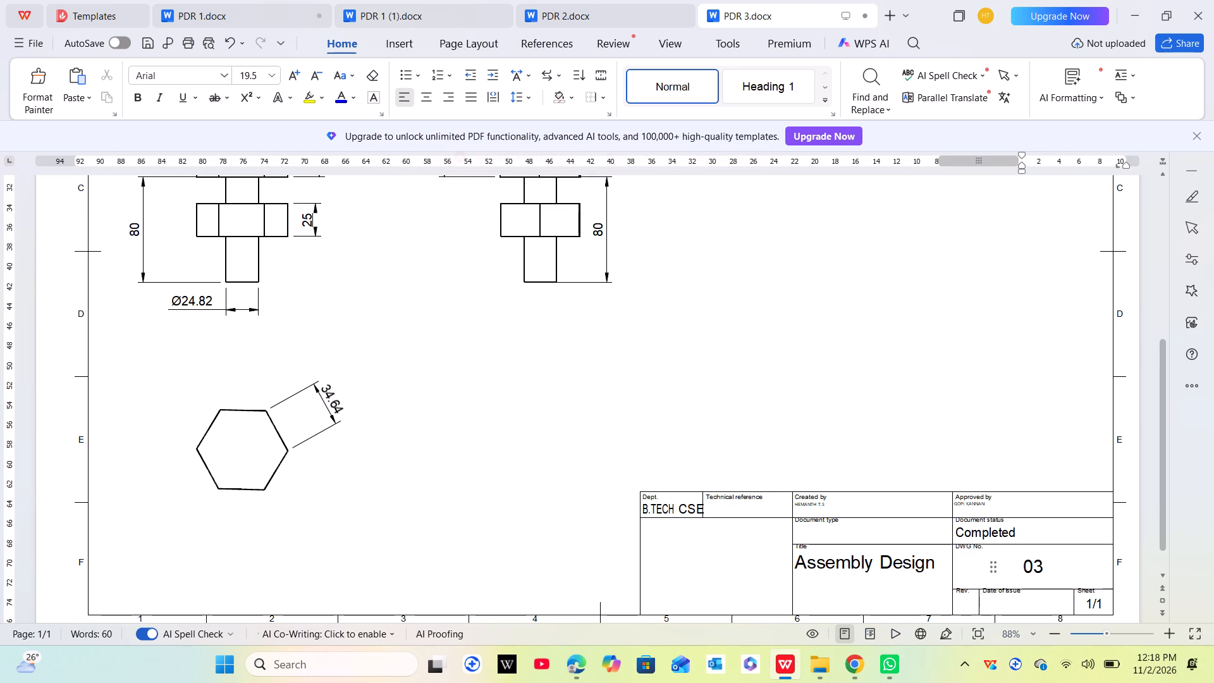
Clear the existing entry from the title block's Sheet cell.
{"action": "left_click", "coordinate": [1103, 605]}
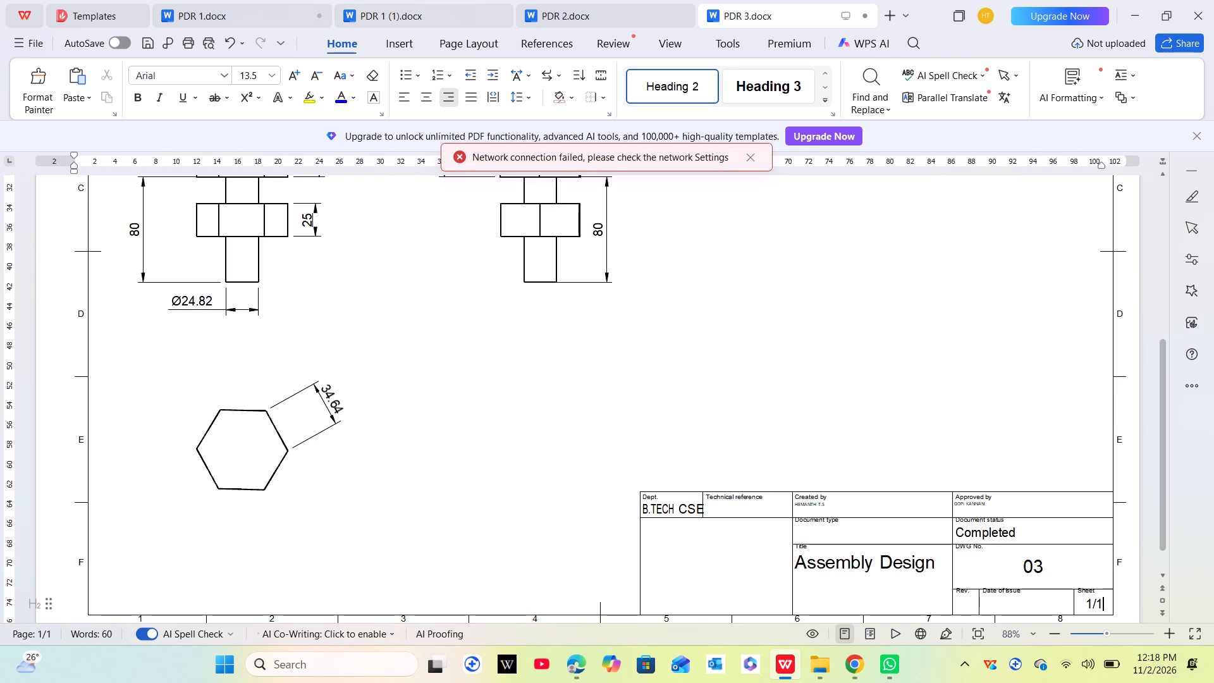
{"action": "key", "text": "BackSpace"}
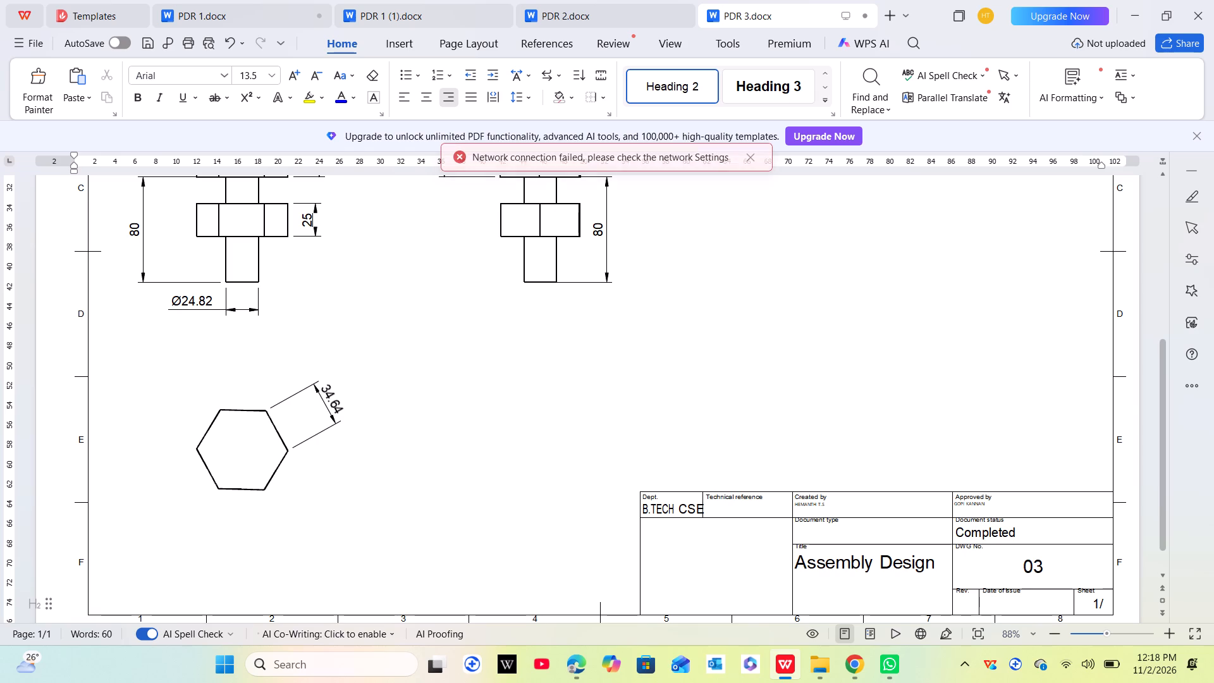
{"action": "key", "text": "BackSpace"}
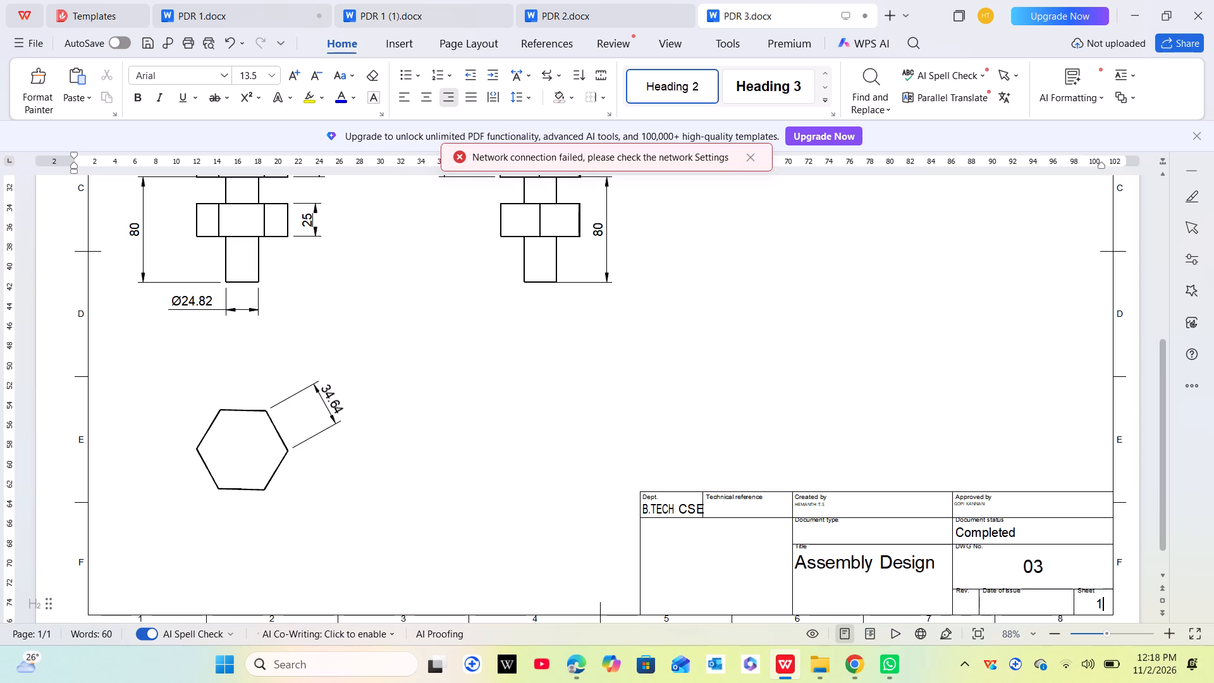
{"action": "key", "text": "BackSpace"}
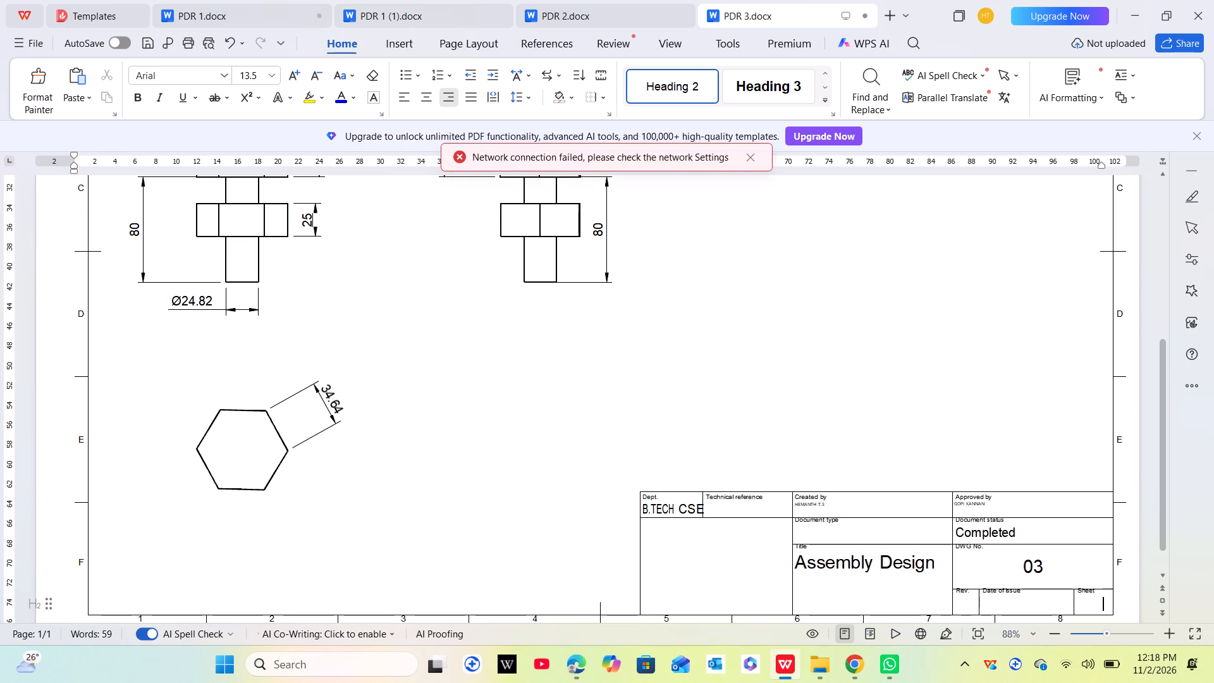
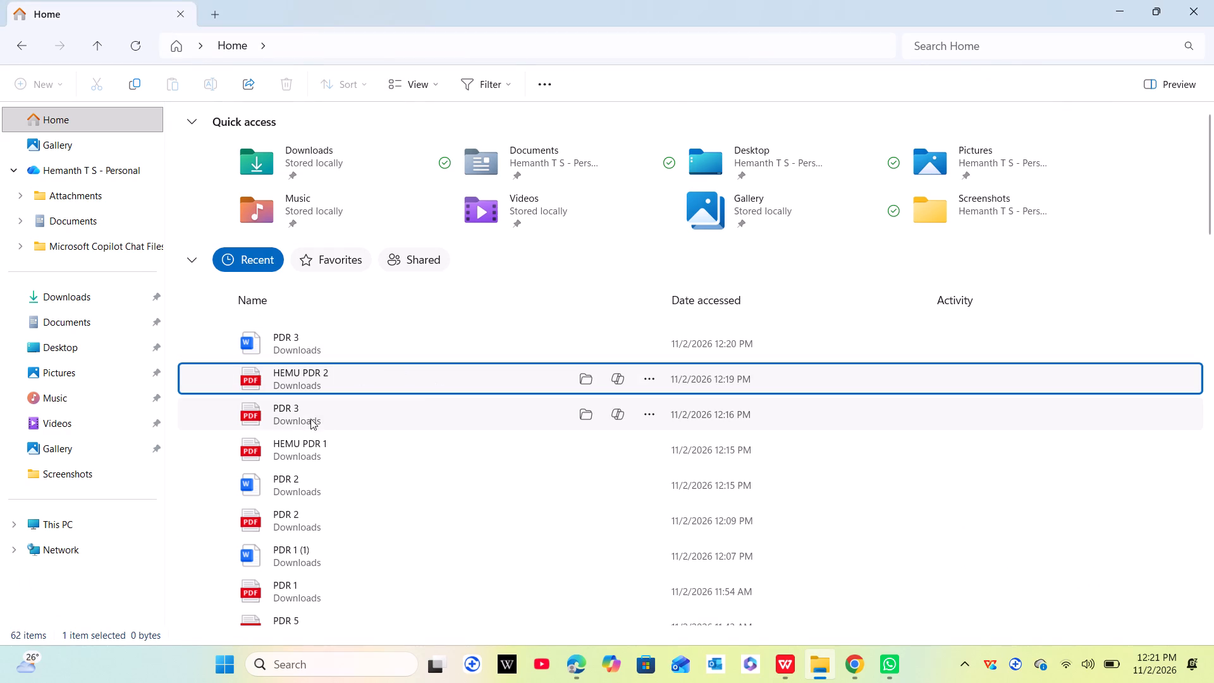
{"action": "left_click", "coordinate": [652, 378]}
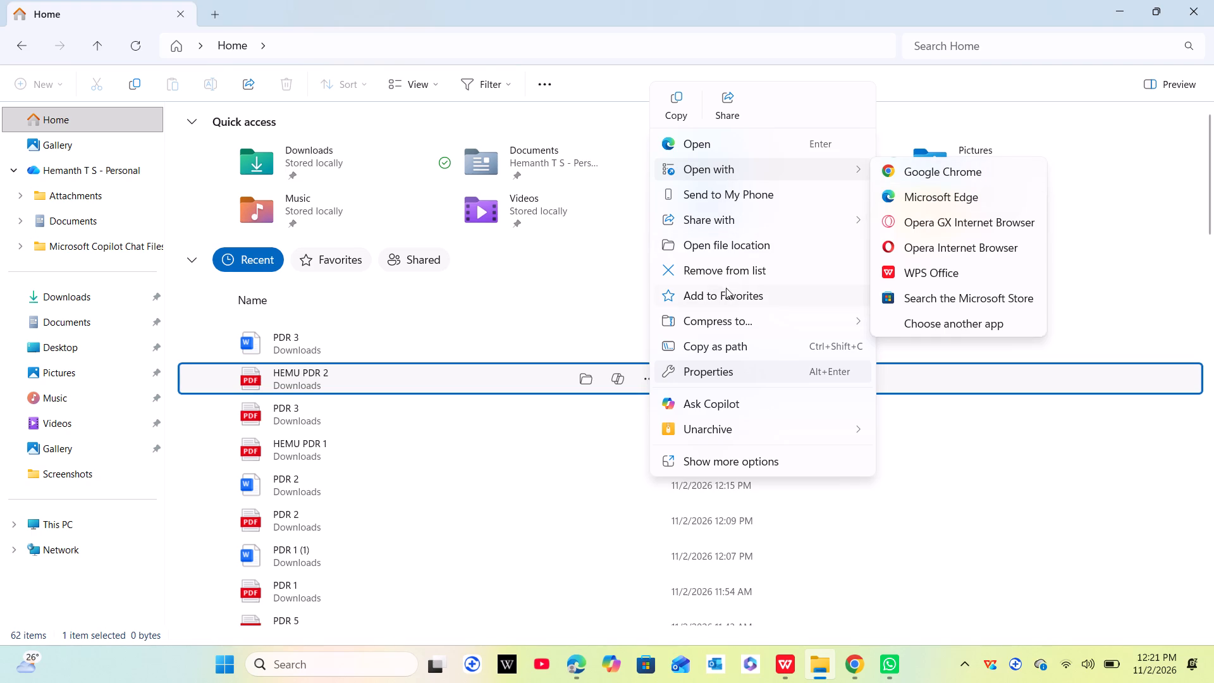
{"action": "left_click", "coordinate": [725, 271]}
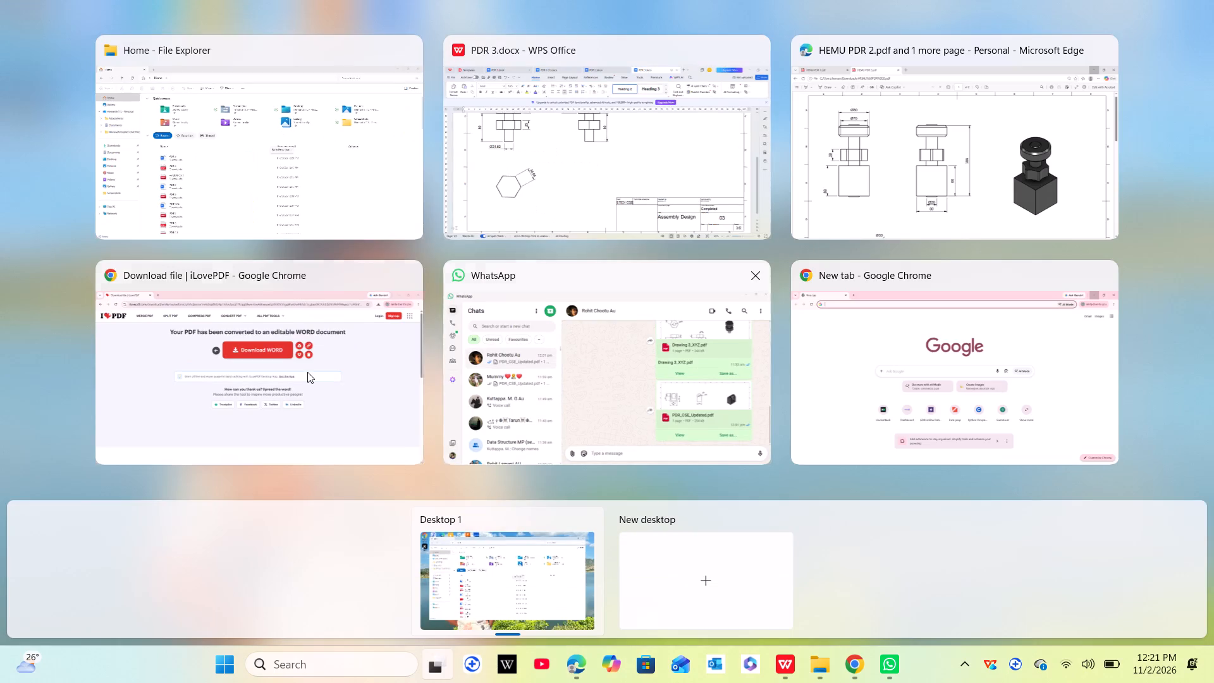
{"action": "left_click", "coordinate": [307, 372]}
{"action": "left_click", "coordinate": [8, 40]}
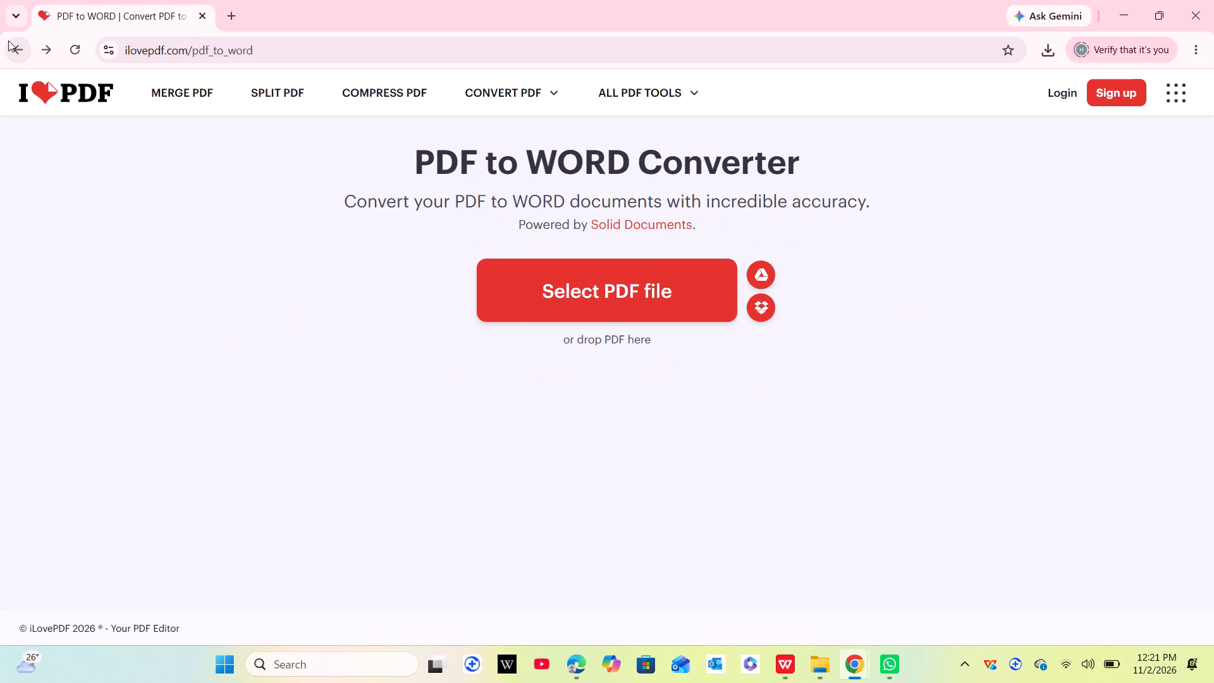
{"action": "left_click", "coordinate": [511, 294]}
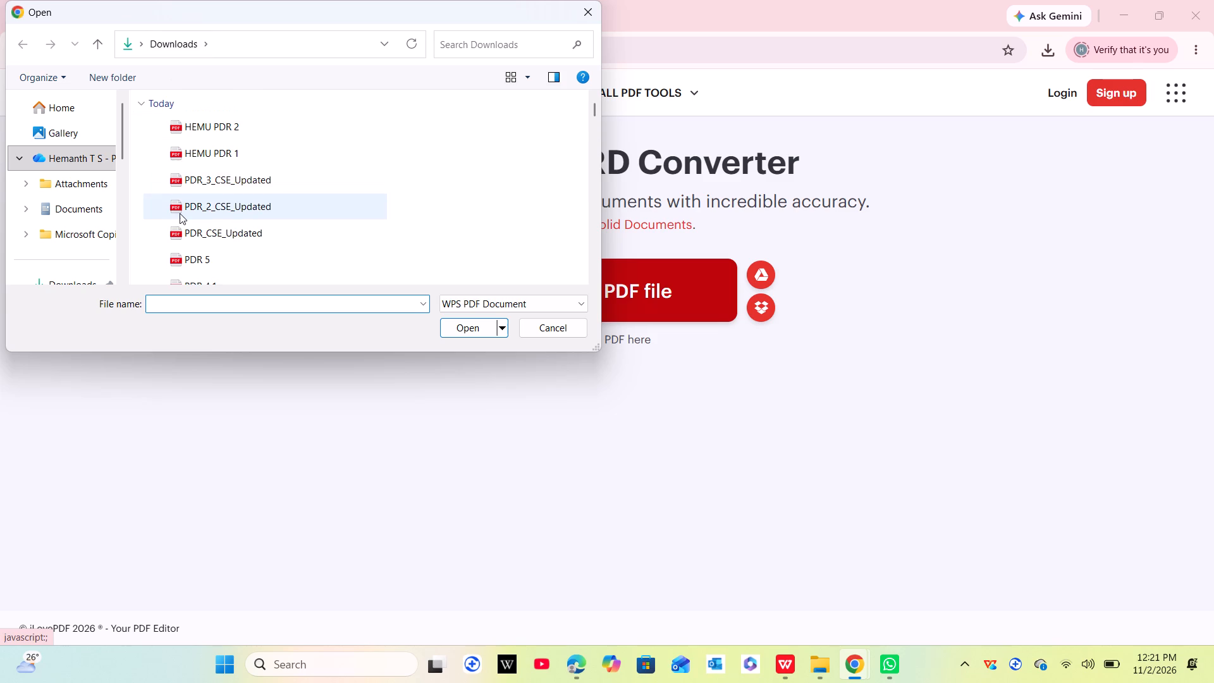
{"action": "scroll", "coordinate": [180, 213], "scroll_direction": "down", "scroll_amount": 1}
{"action": "left_click", "coordinate": [208, 181]}
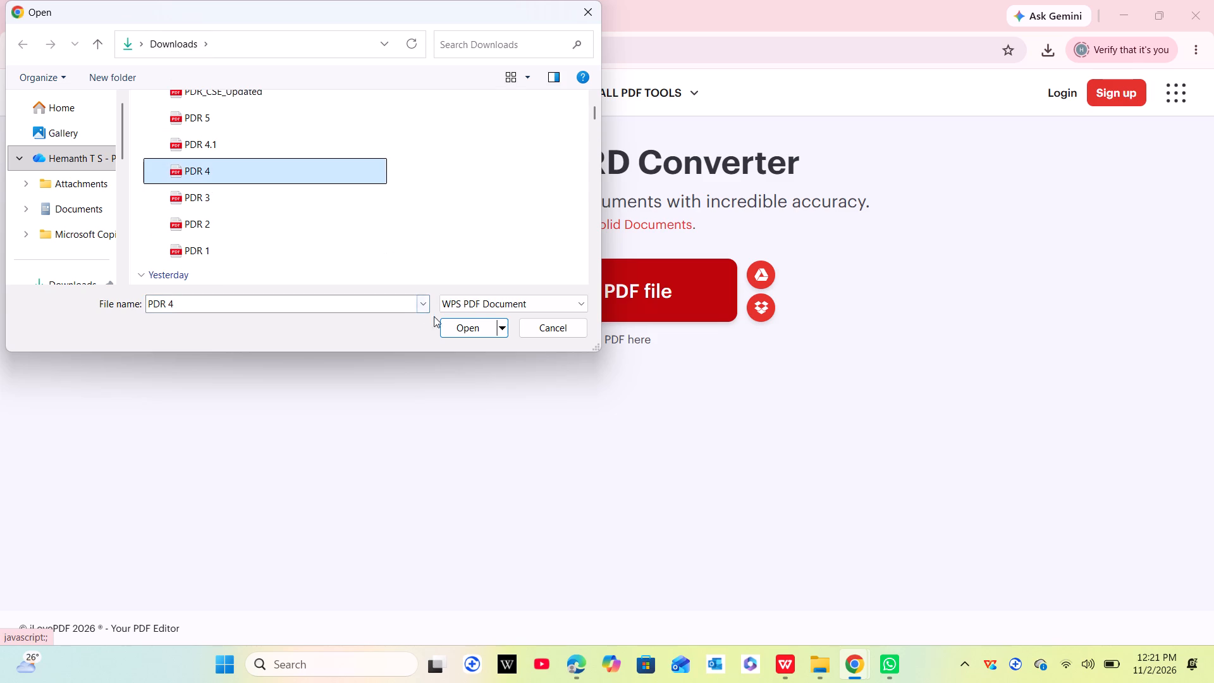
{"action": "left_click", "coordinate": [468, 333]}
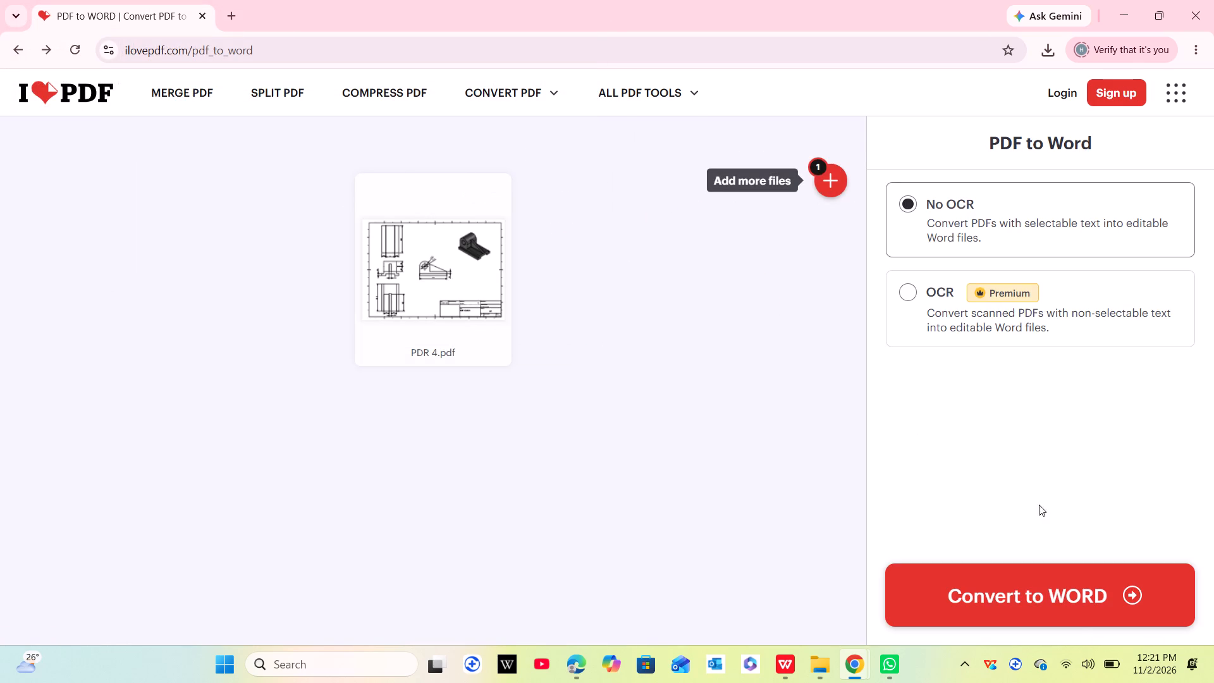
{"action": "left_click", "coordinate": [1036, 583]}
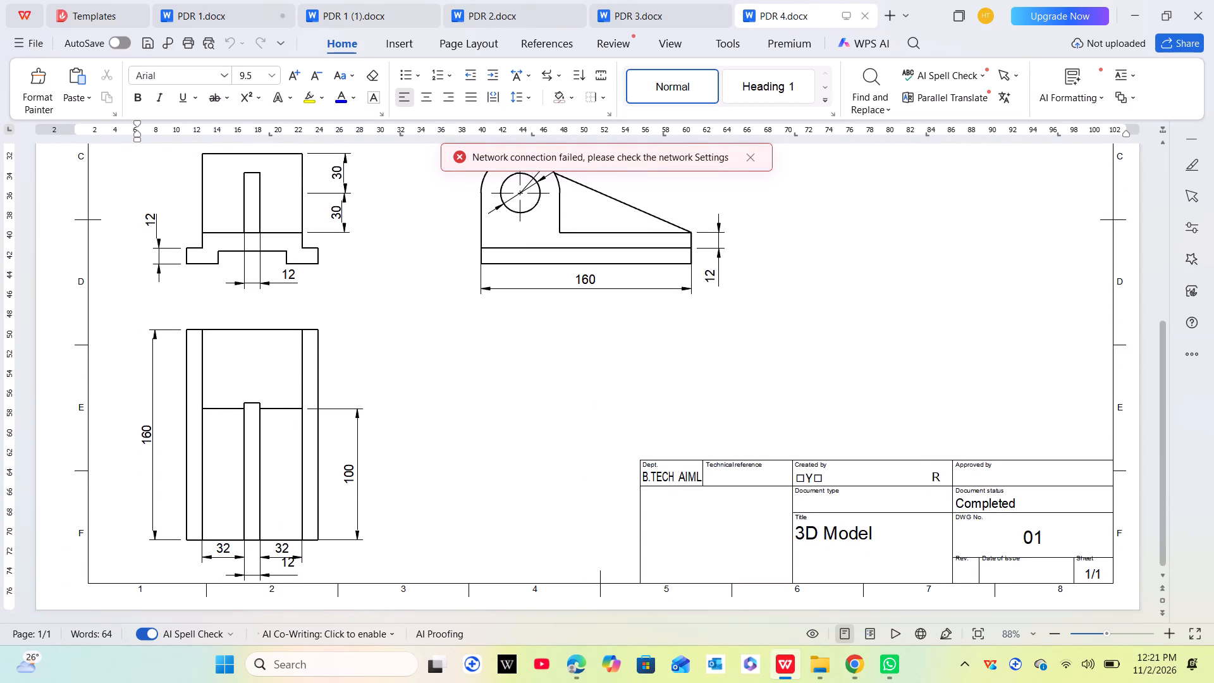
Set the DWG No. in the title block to 04.
{"action": "left_click", "coordinate": [1052, 531]}
{"action": "key", "text": "BackSpace"}
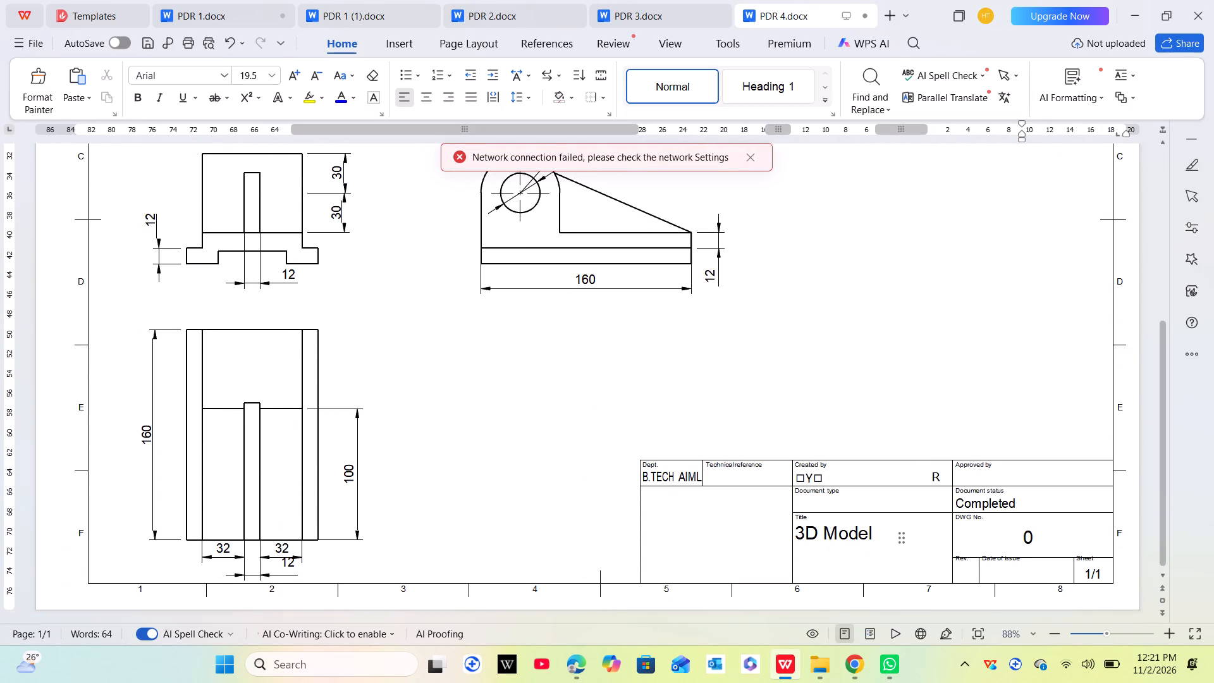
{"action": "key", "text": "4"}
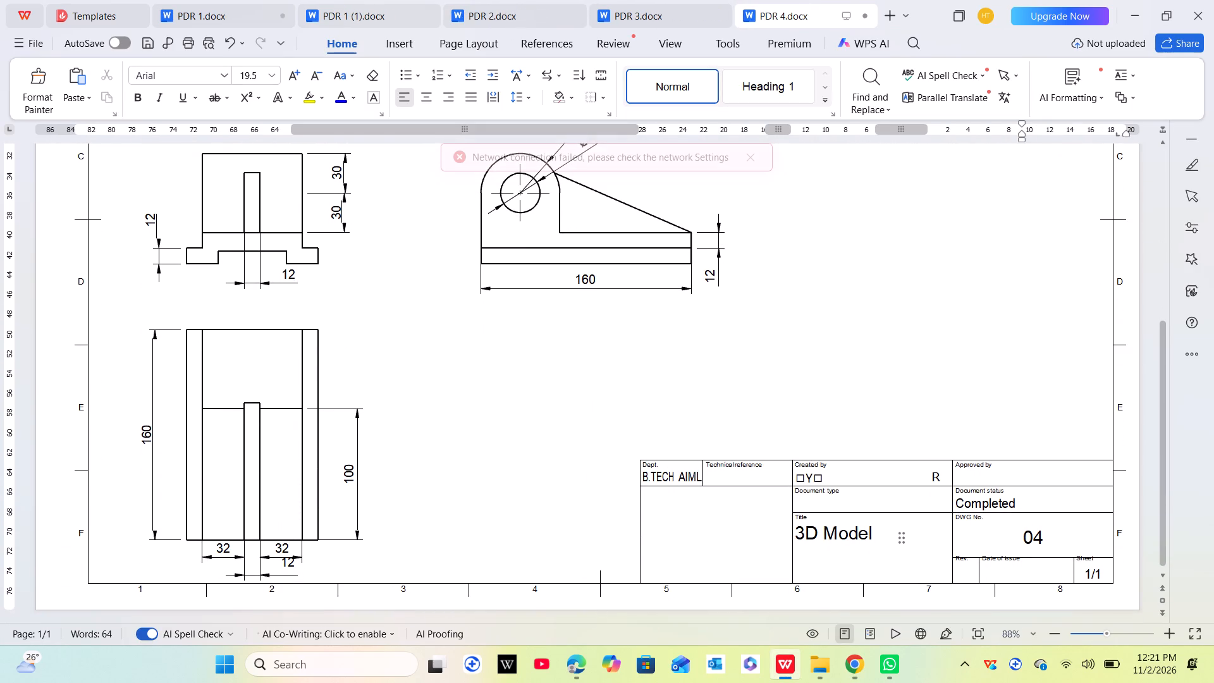
Set the Sheet field in the title block to 4/5.
{"action": "left_click", "coordinate": [1105, 576]}
{"action": "key", "text": "BackSpace"}
{"action": "key", "text": "BackSpace"}
{"action": "key", "text": "BackSpace"}
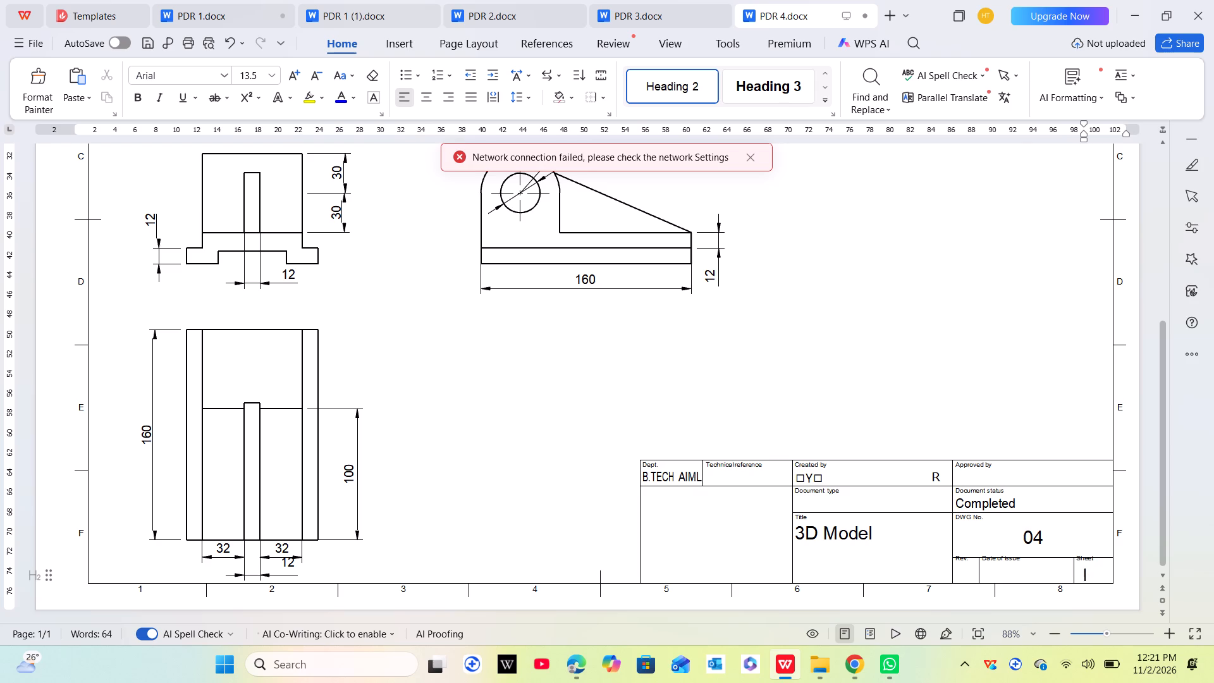
{"action": "key", "text": "5"}
{"action": "key", "text": "Left"}
{"action": "key", "text": "slash"}
{"action": "key", "text": "4"}
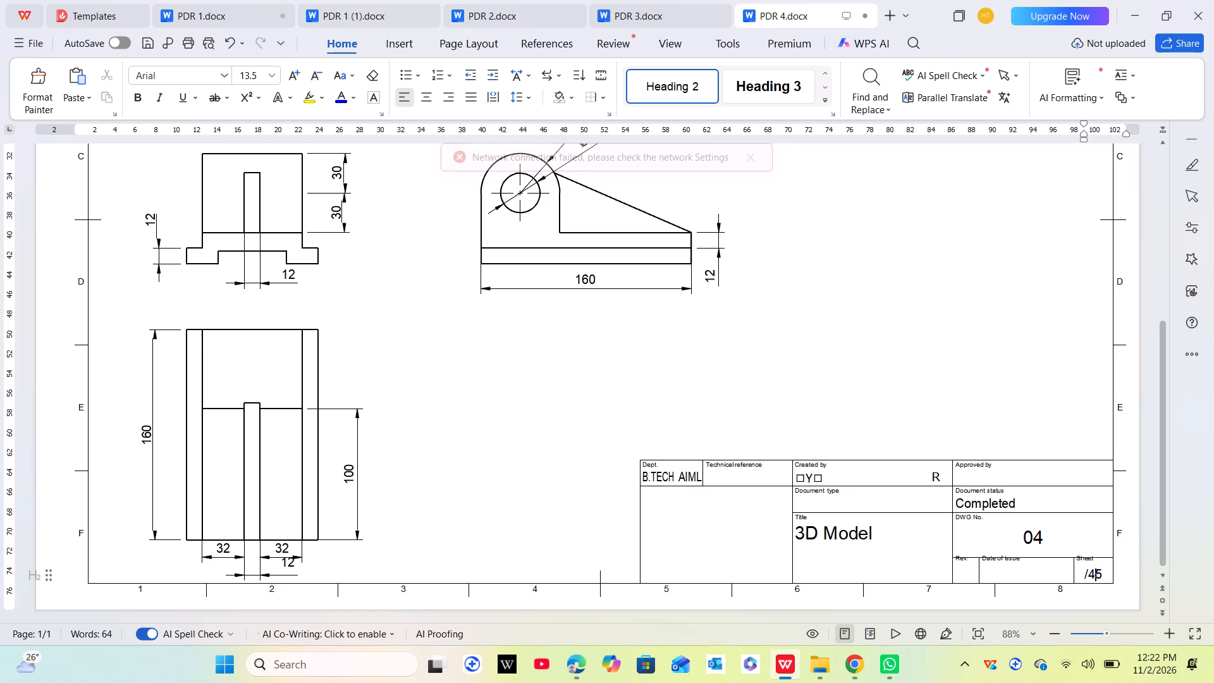
{"action": "key", "text": "slash"}
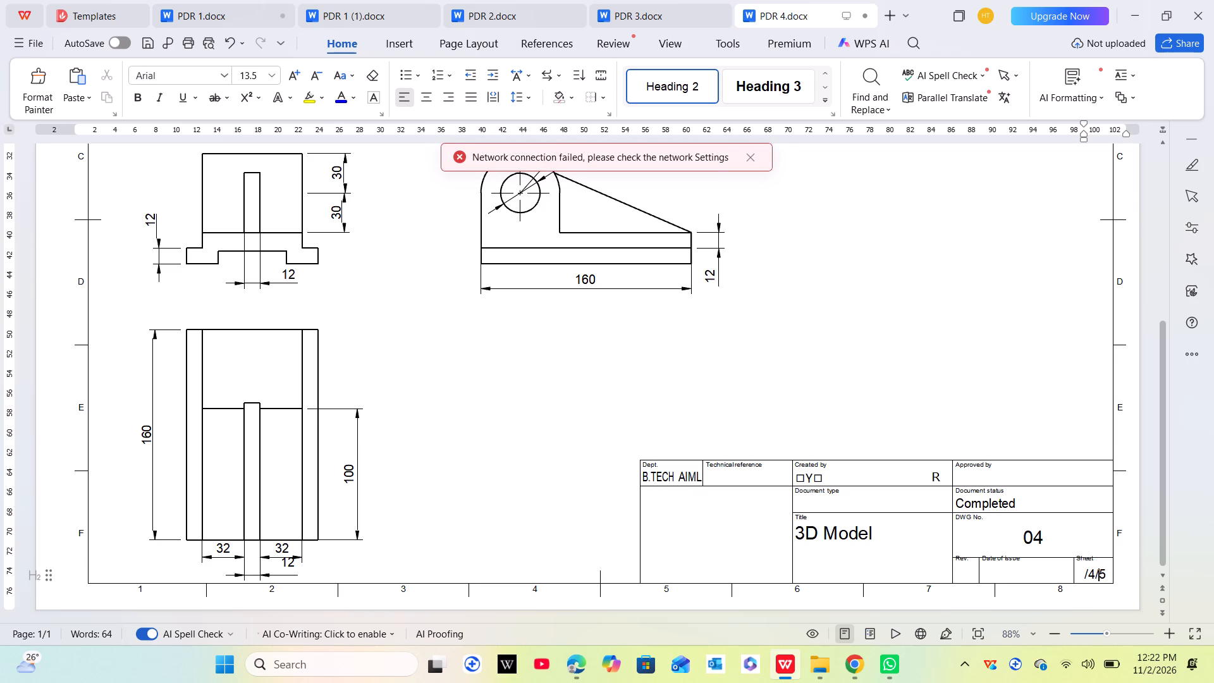
{"action": "left_click", "coordinate": [1086, 572]}
{"action": "key", "text": "BackSpace"}
Change the Dept. entry in the title block to B.TECH CSE.
{"action": "left_click", "coordinate": [697, 474]}
{"action": "key", "text": "BackSpace"}
{"action": "key", "text": "BackSpace"}
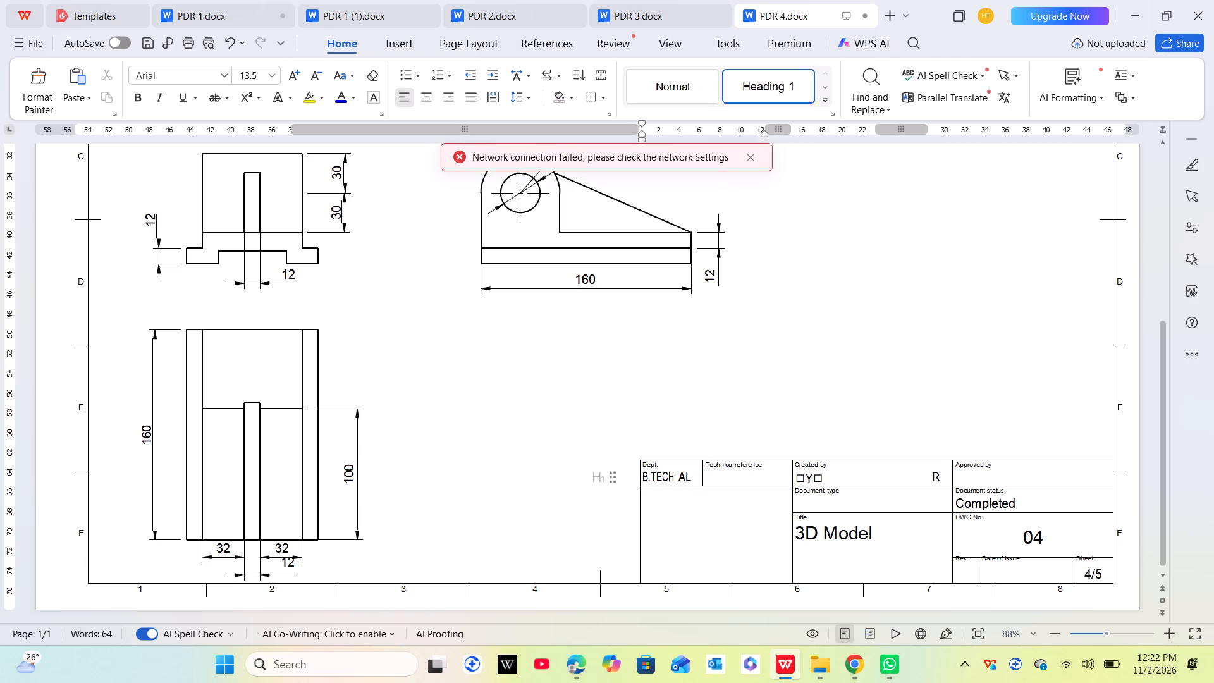
{"action": "key", "text": "BackSpace"}
{"action": "key", "text": "Right"}
{"action": "key", "text": "BackSpace"}
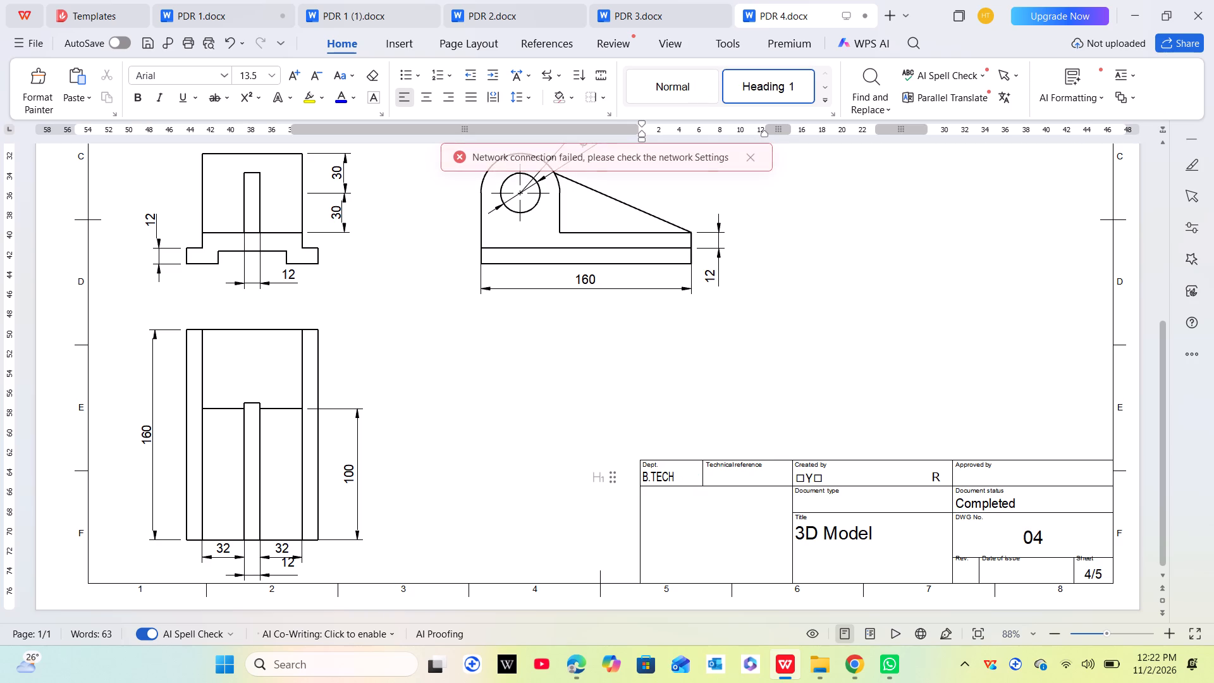
{"action": "type", "text": "CSE"}
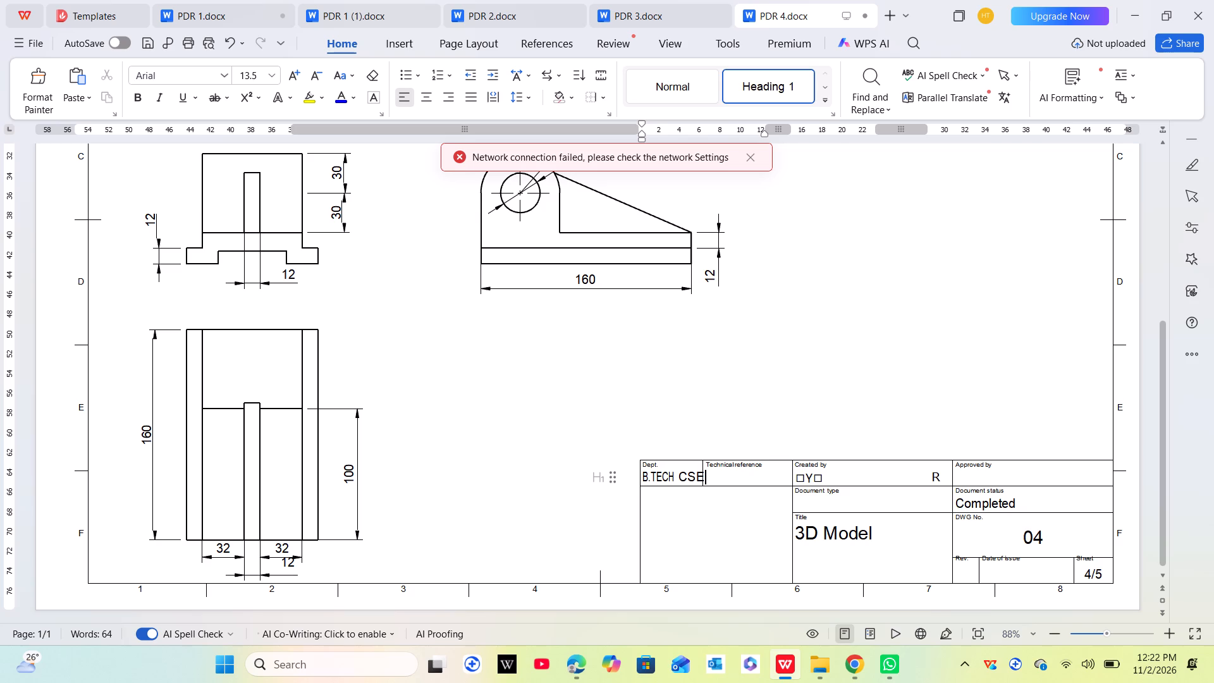
Replace the garbled Created by entry with the creator's name and initials at font size 5.
{"action": "left_click", "coordinate": [855, 474]}
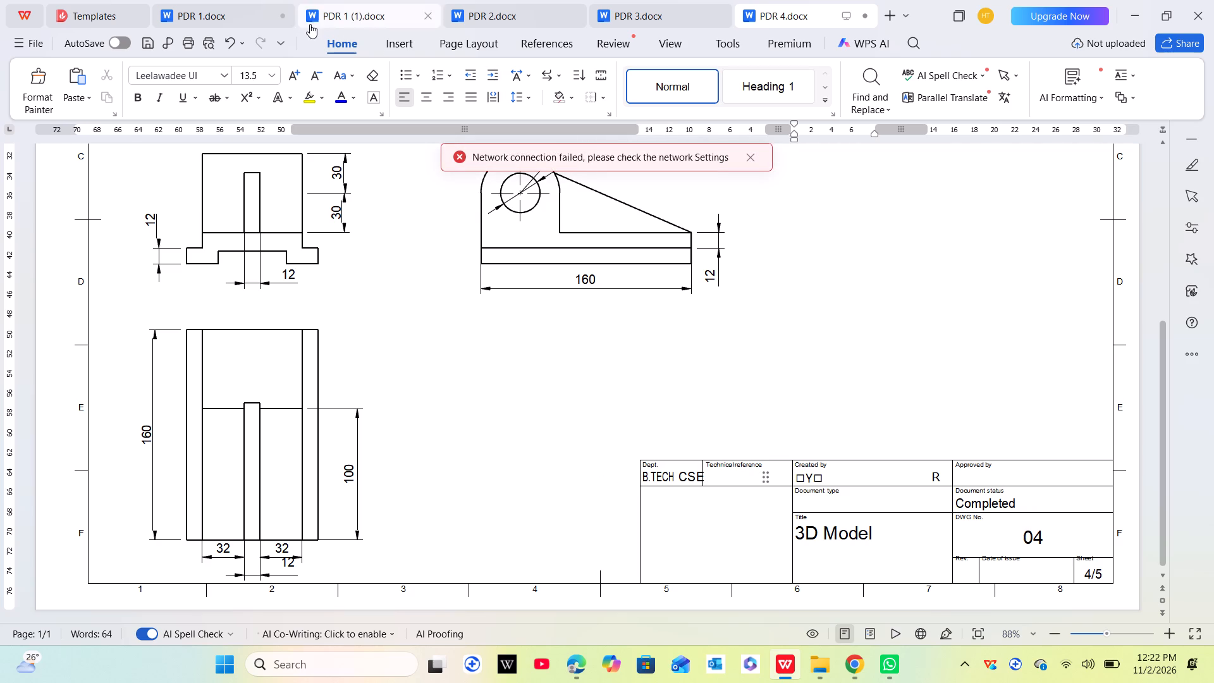
{"action": "left_click", "coordinate": [275, 73]}
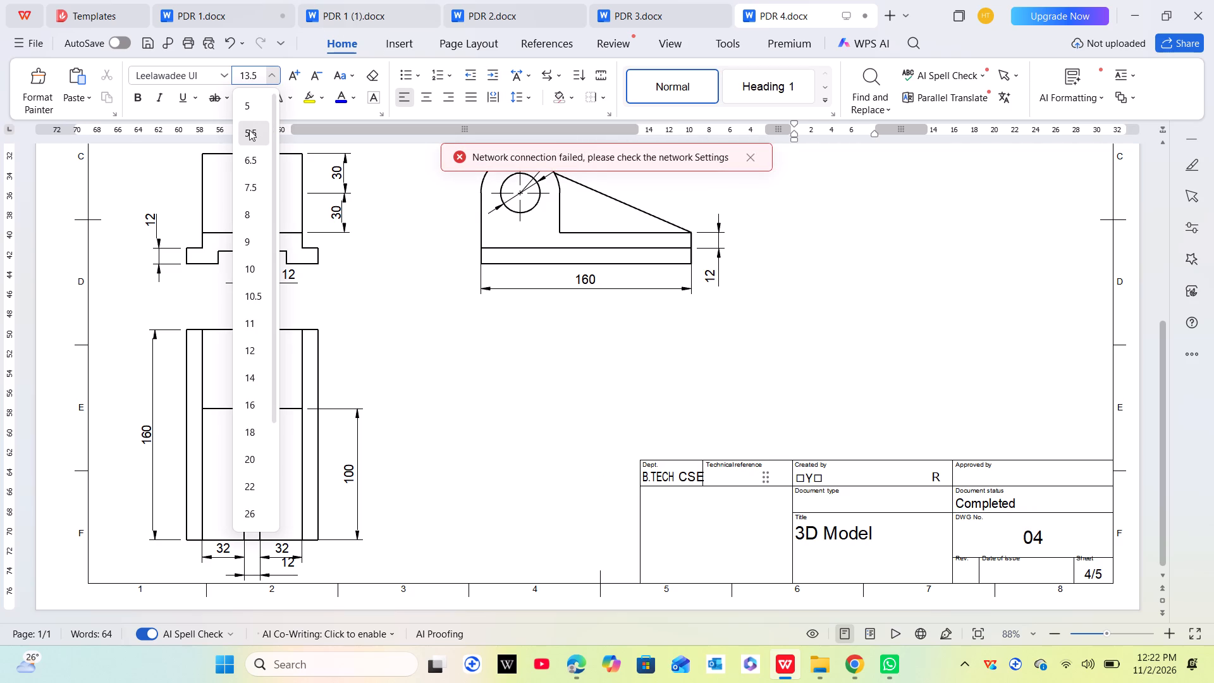
{"action": "left_click", "coordinate": [248, 110]}
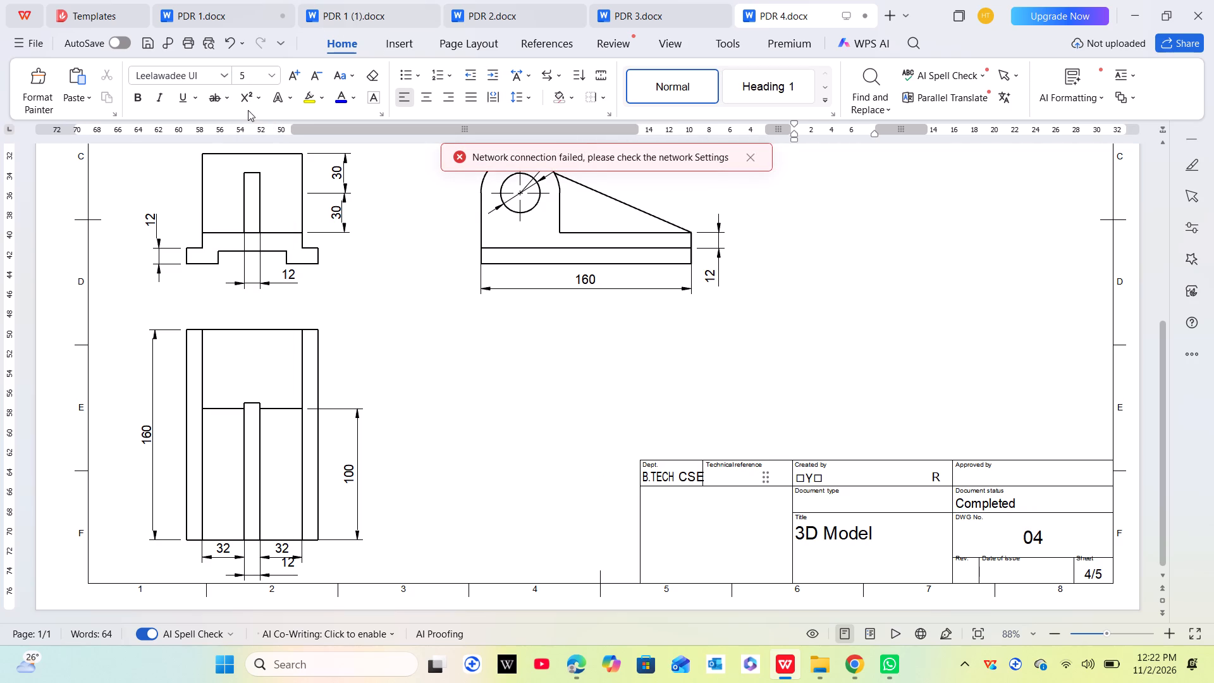
{"action": "key", "text": "BackSpace"}
{"action": "key", "text": "BackSpace"}
{"action": "key", "text": "BackSpace"}
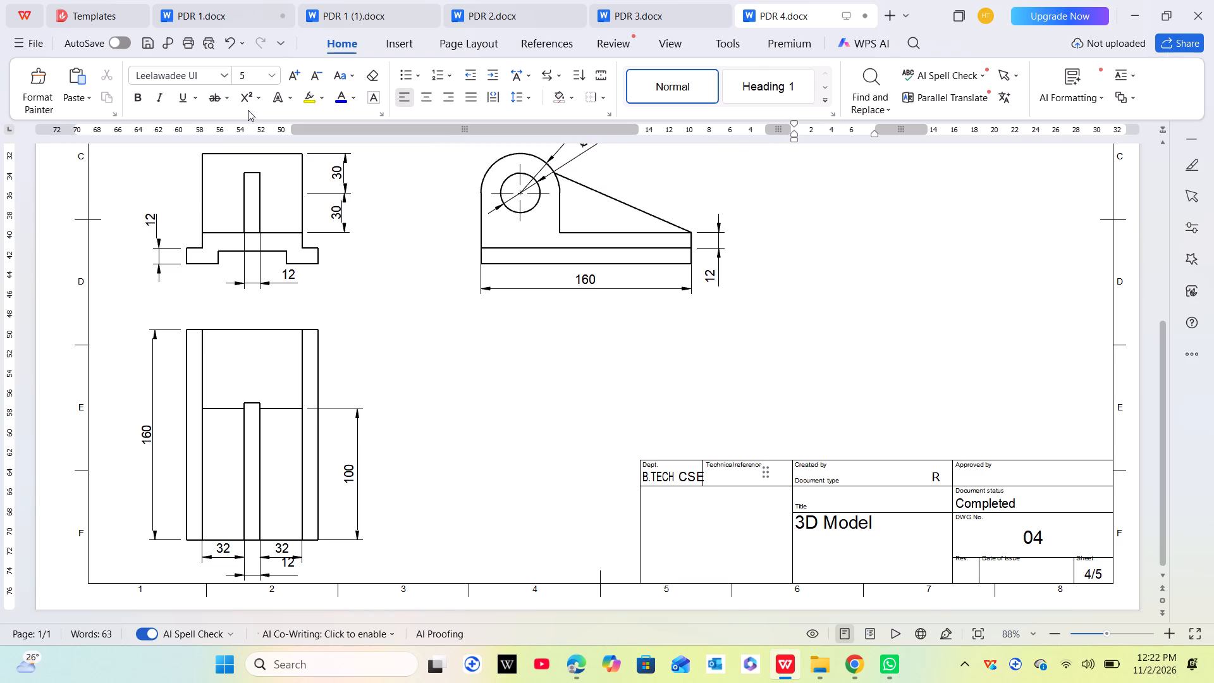
{"action": "key", "text": "h"}
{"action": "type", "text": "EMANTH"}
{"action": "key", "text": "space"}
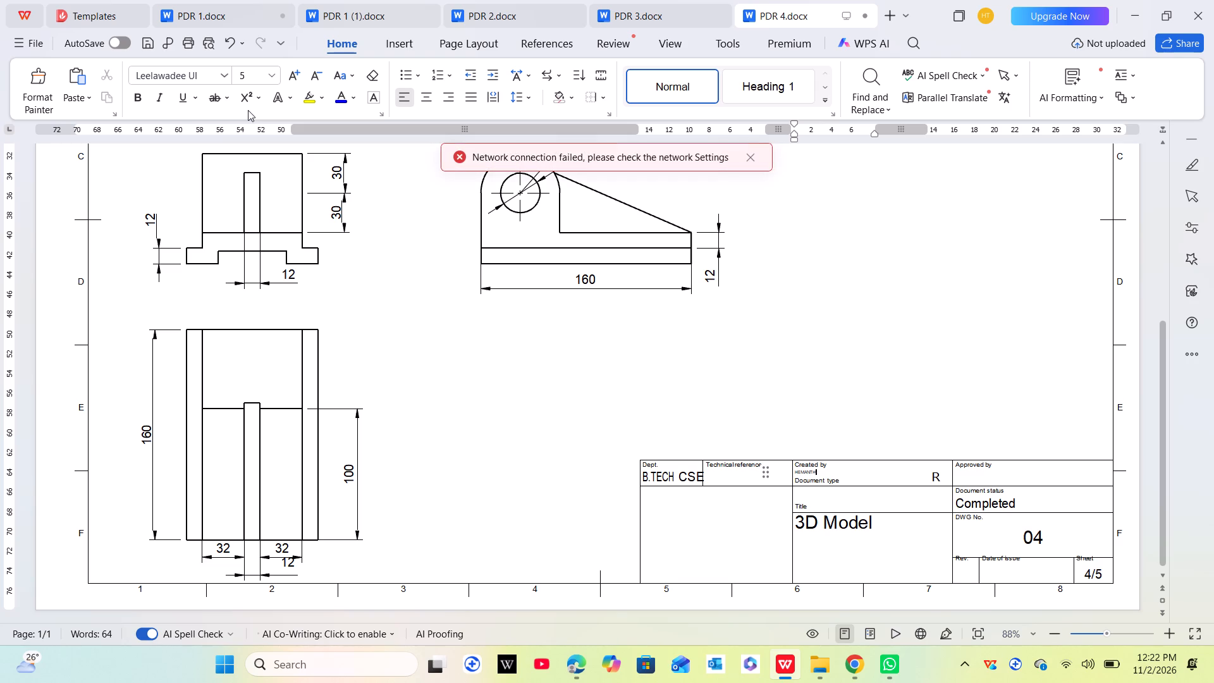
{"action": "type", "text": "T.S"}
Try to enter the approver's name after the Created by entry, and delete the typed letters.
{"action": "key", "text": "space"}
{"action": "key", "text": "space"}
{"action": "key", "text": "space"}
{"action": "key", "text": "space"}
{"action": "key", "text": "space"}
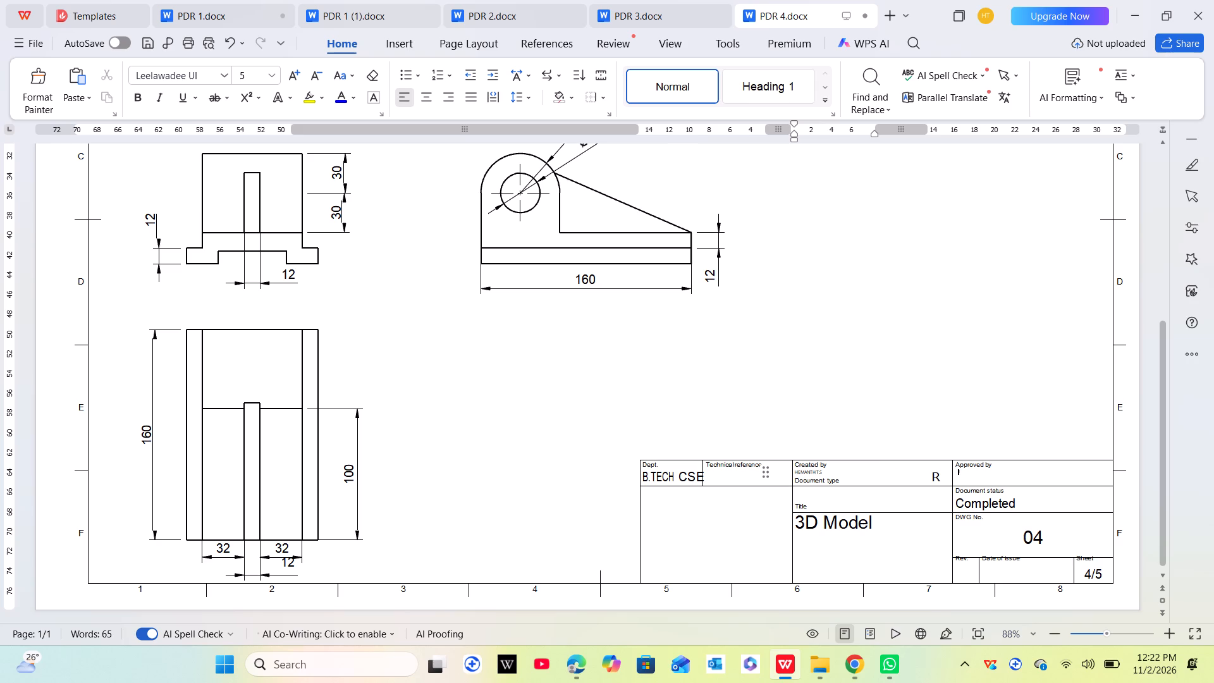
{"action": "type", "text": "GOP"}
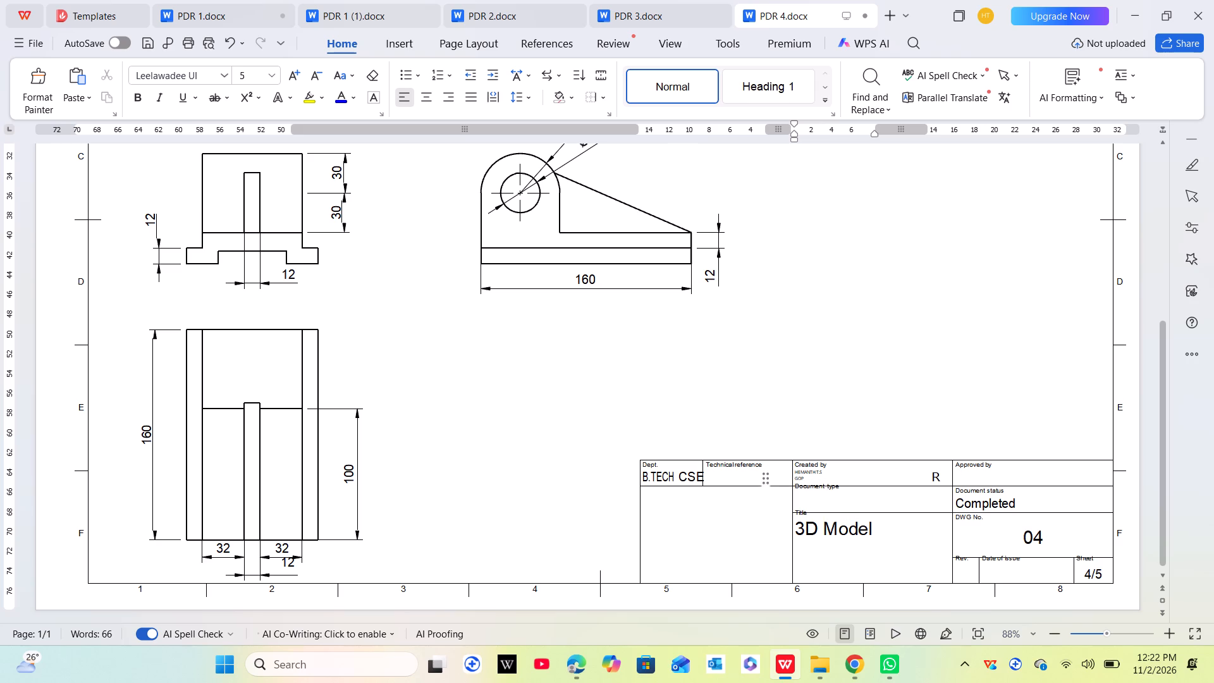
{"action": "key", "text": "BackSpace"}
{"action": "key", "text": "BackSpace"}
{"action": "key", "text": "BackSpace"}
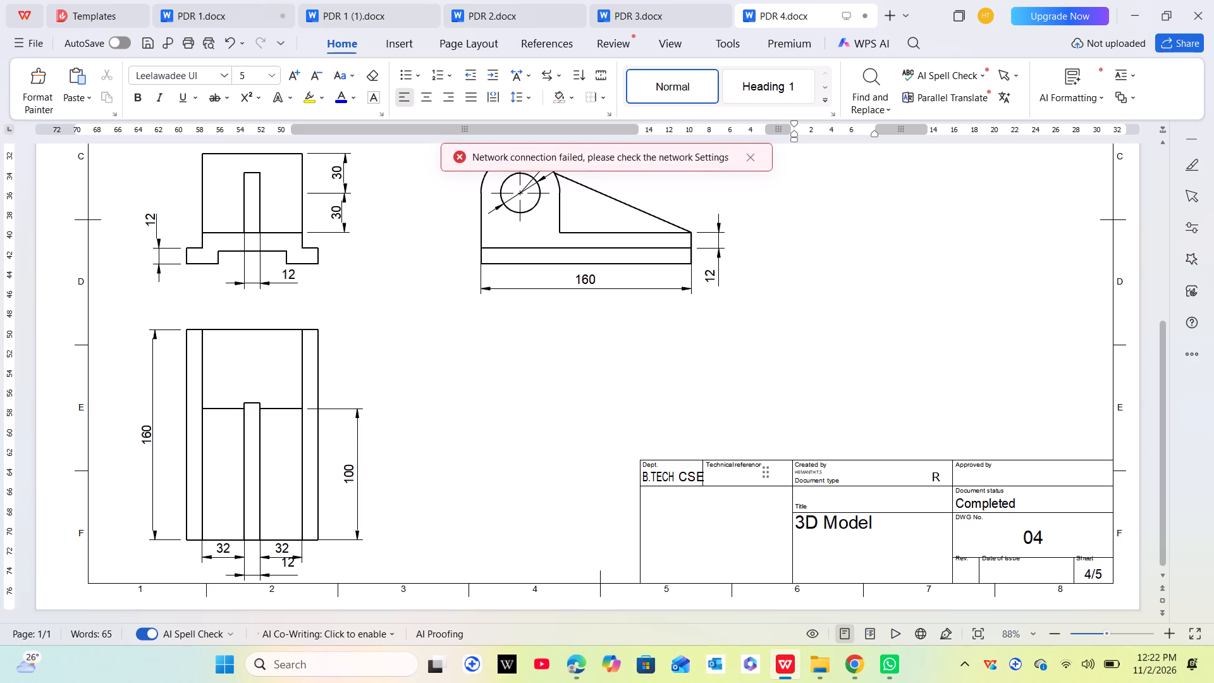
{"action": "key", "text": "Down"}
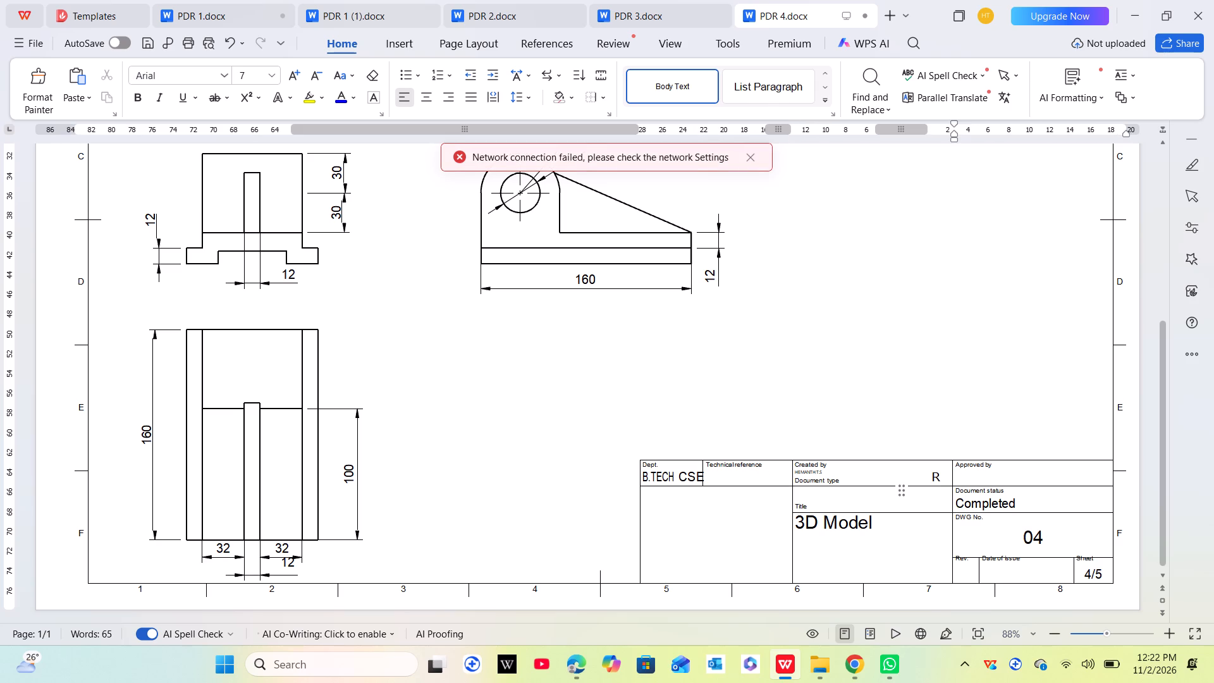
Add spacing before the Document type label to push it below the Created by entry, and undo the excess spaces.
{"action": "left_click", "coordinate": [794, 481]}
{"action": "left_click", "coordinate": [800, 481]}
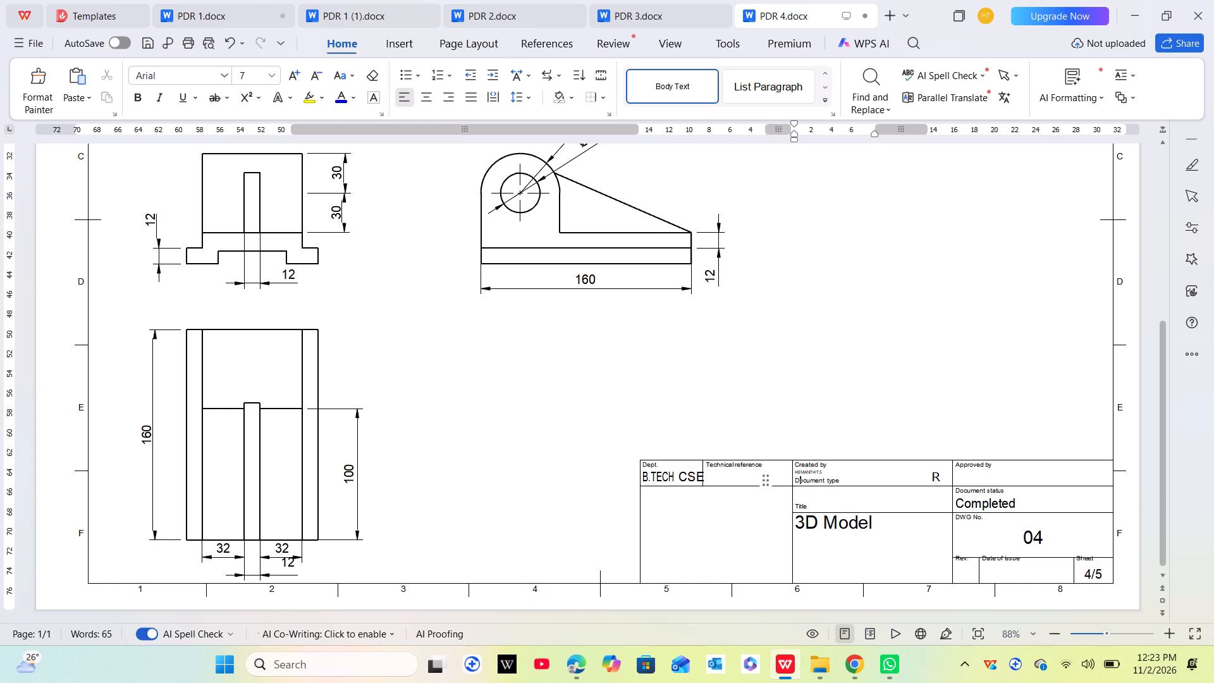
{"action": "key", "text": "Left"}
{"action": "key", "text": "Left"}
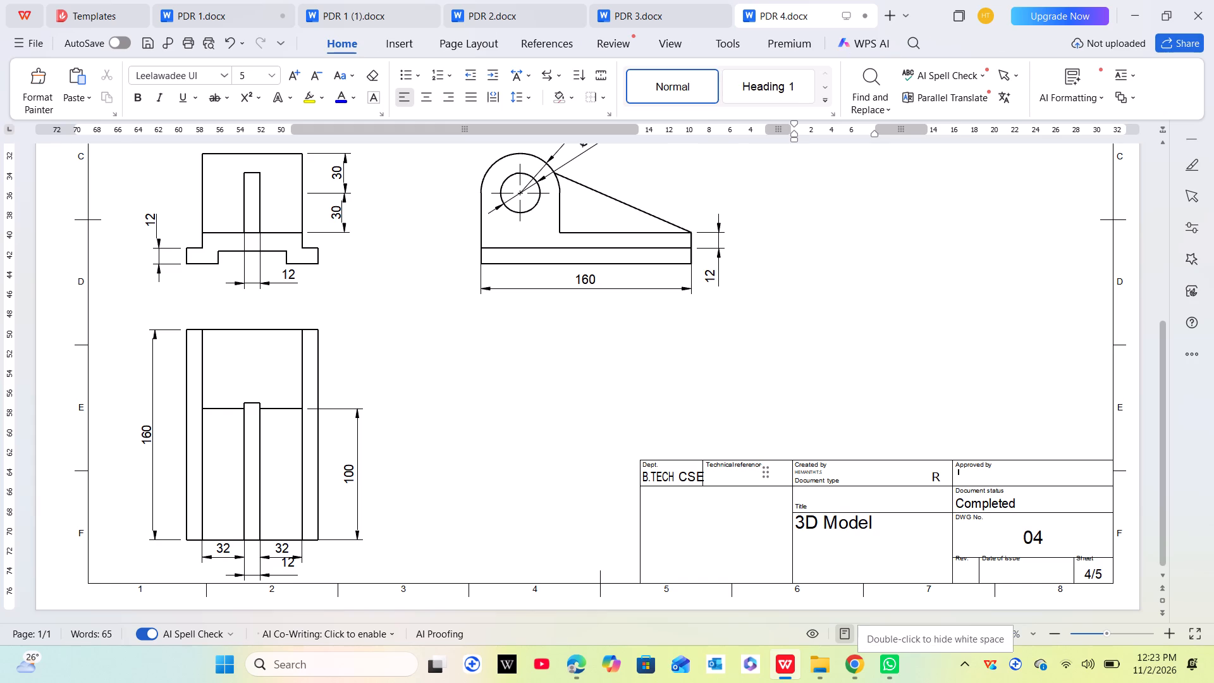
{"action": "key", "text": "Right"}
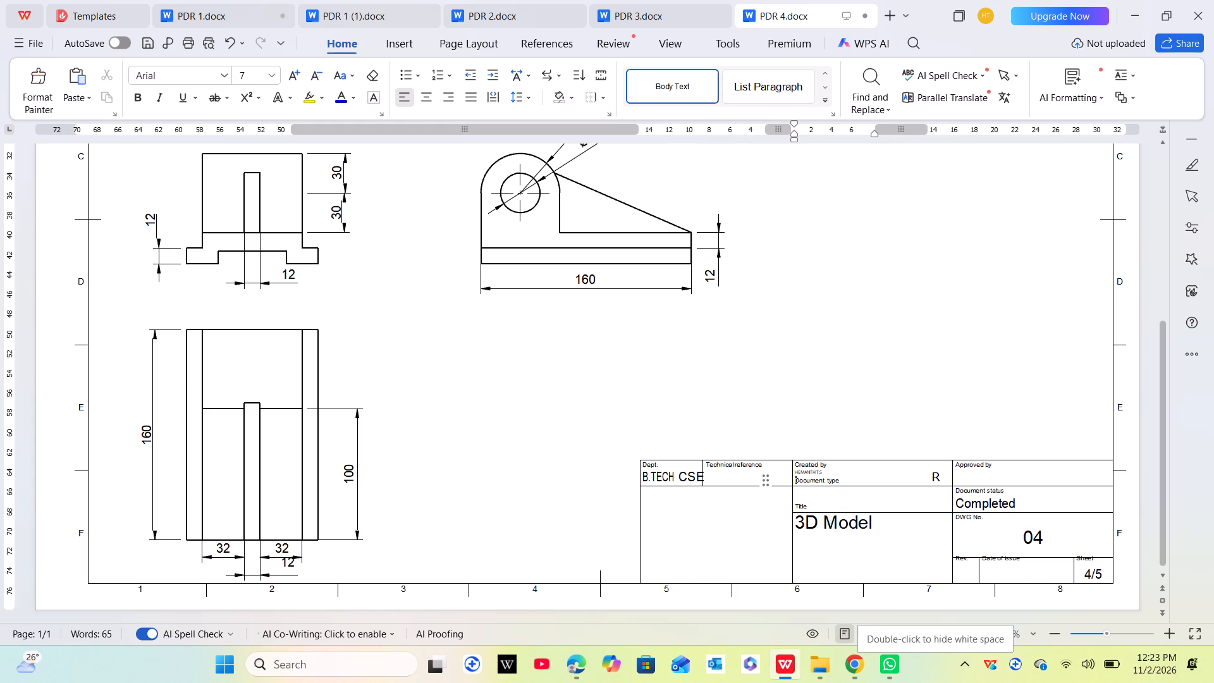
{"action": "key", "text": "space"}
{"action": "key", "text": "space"}
{"action": "key", "text": "space"}
{"action": "key", "text": "space"}
{"action": "key", "text": "space"}
{"action": "key", "text": "space"}
{"action": "key", "text": "space"}
{"action": "key", "text": "space"}
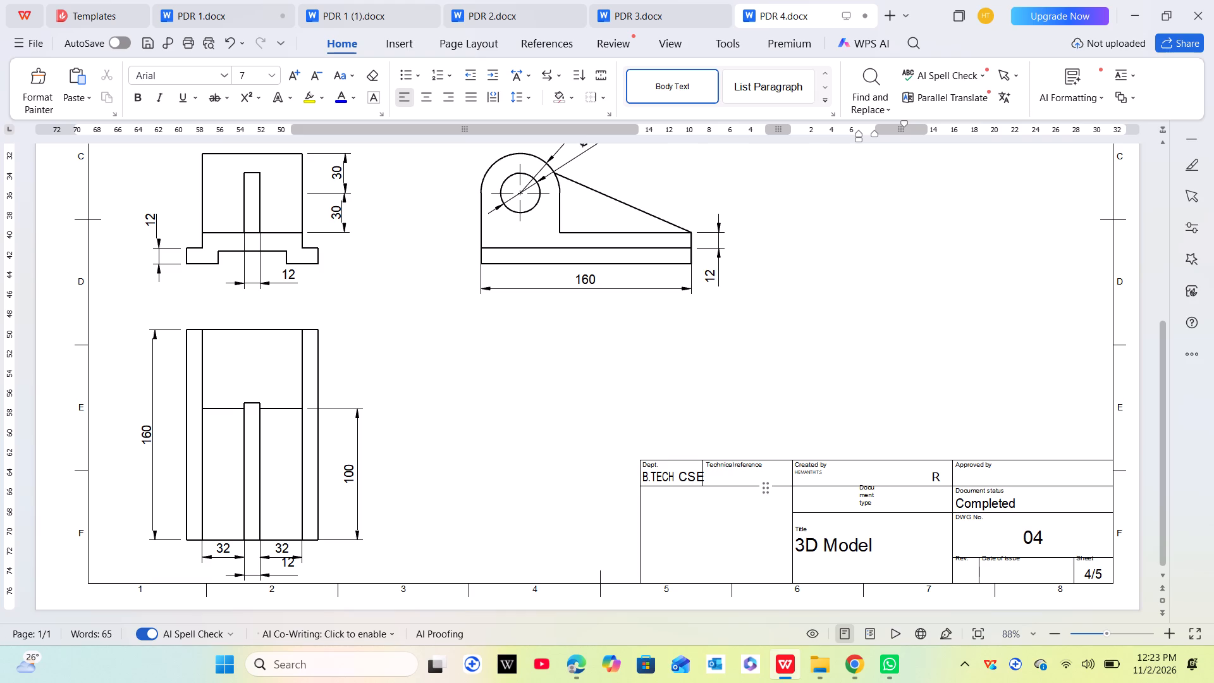
{"action": "key", "text": "ctrl+z"}
{"action": "key", "text": "ctrl+z"}
{"action": "key", "text": "ctrl+z"}
{"action": "key", "text": "ctrl+z"}
{"action": "key", "text": "ctrl+z"}
{"action": "key", "text": "ctrl+z"}
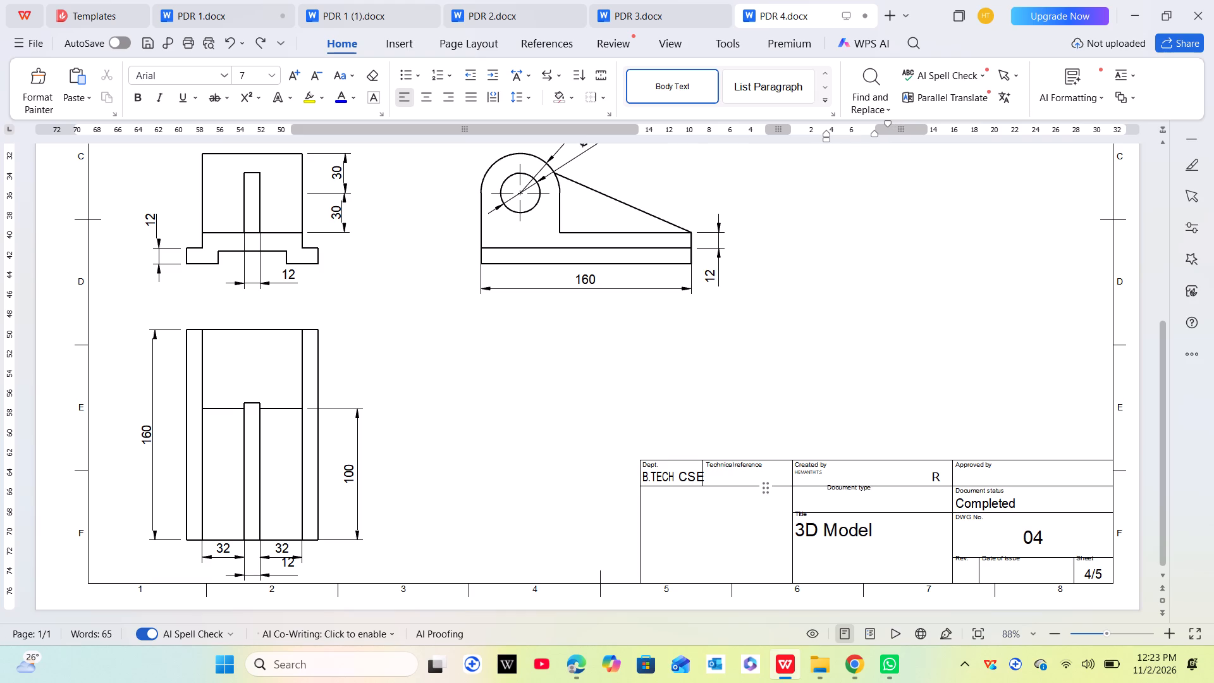
{"action": "key", "text": "ctrl+z"}
{"action": "key", "text": "ctrl+z"}
{"action": "key", "text": "ctrl+z"}
{"action": "key", "text": "ctrl+z"}
Indent the Title label by two spaces and add a line break at both the Title and Document type labels.
{"action": "left_click", "coordinate": [797, 513]}
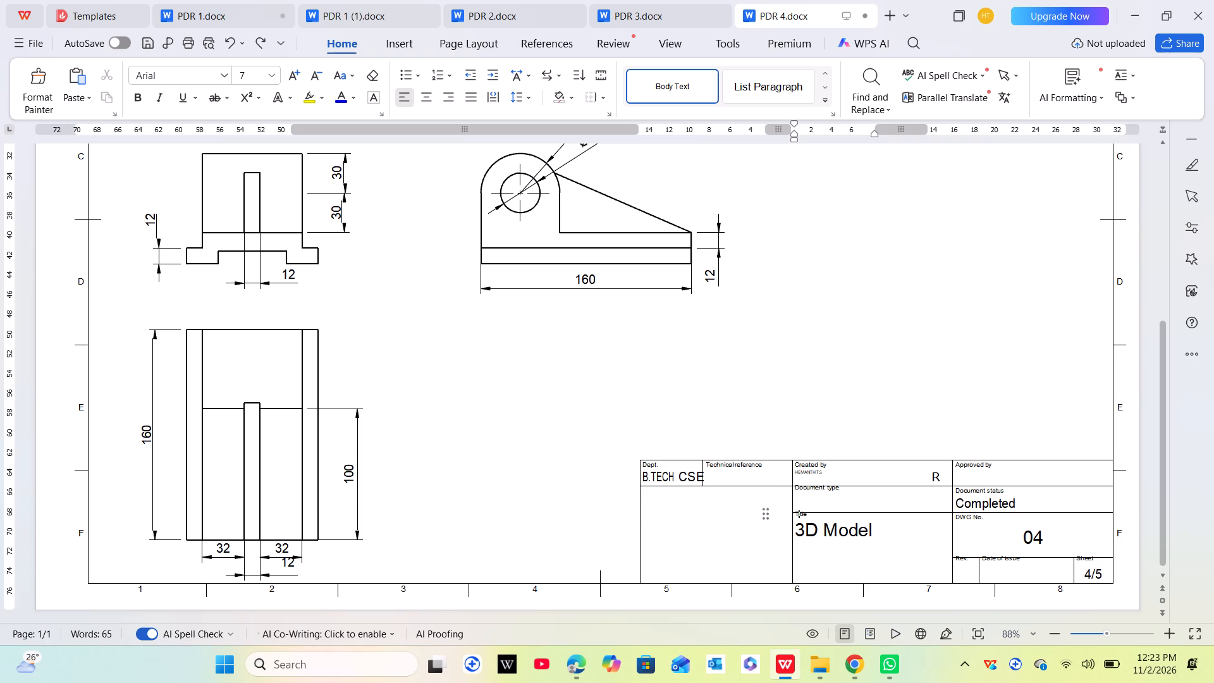
{"action": "key", "text": "Left"}
{"action": "key", "text": "space"}
{"action": "key", "text": "space"}
{"action": "key", "text": "Return"}
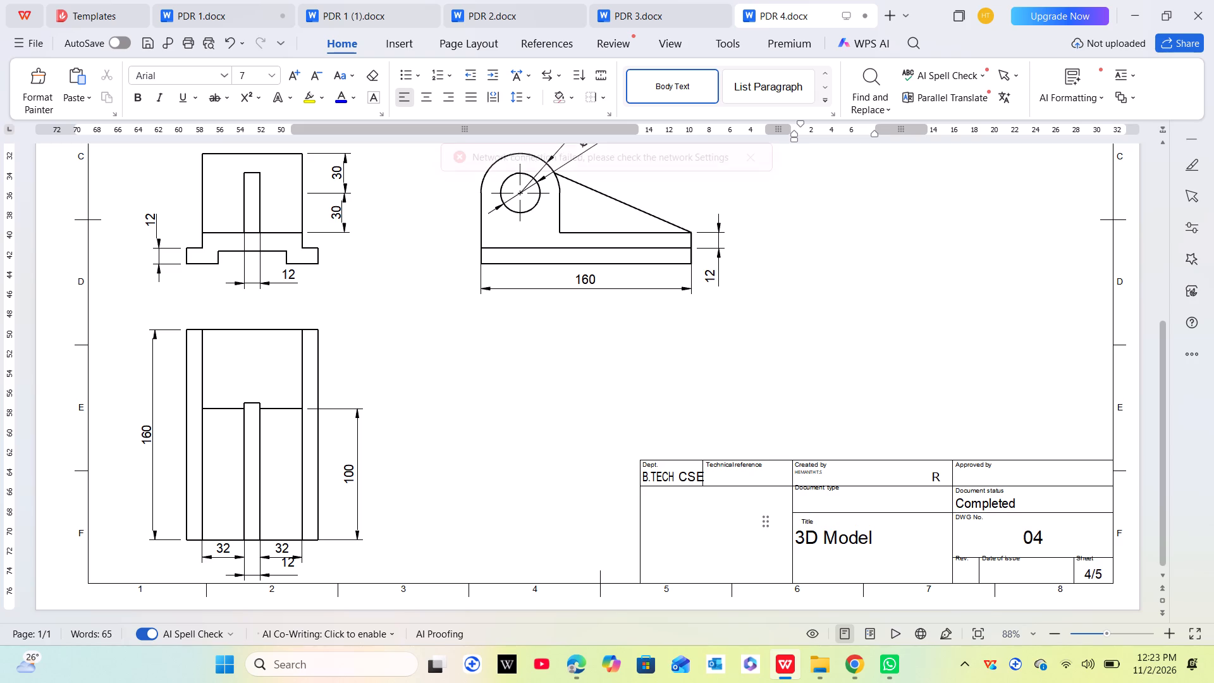
{"action": "left_click", "coordinate": [795, 487]}
{"action": "key", "text": "Return"}
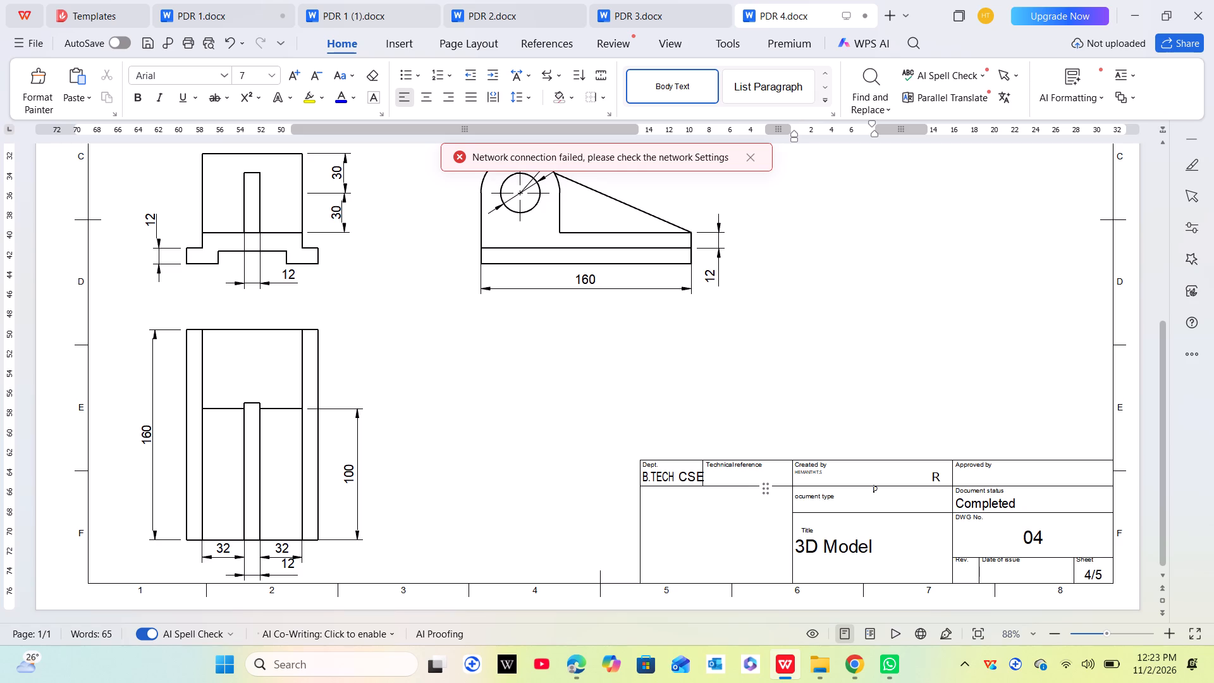
Add a space before the Document type label and delete the stray letter R from the Created by cell.
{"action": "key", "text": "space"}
{"action": "left_click", "coordinate": [938, 476]}
{"action": "key", "text": "BackSpace"}
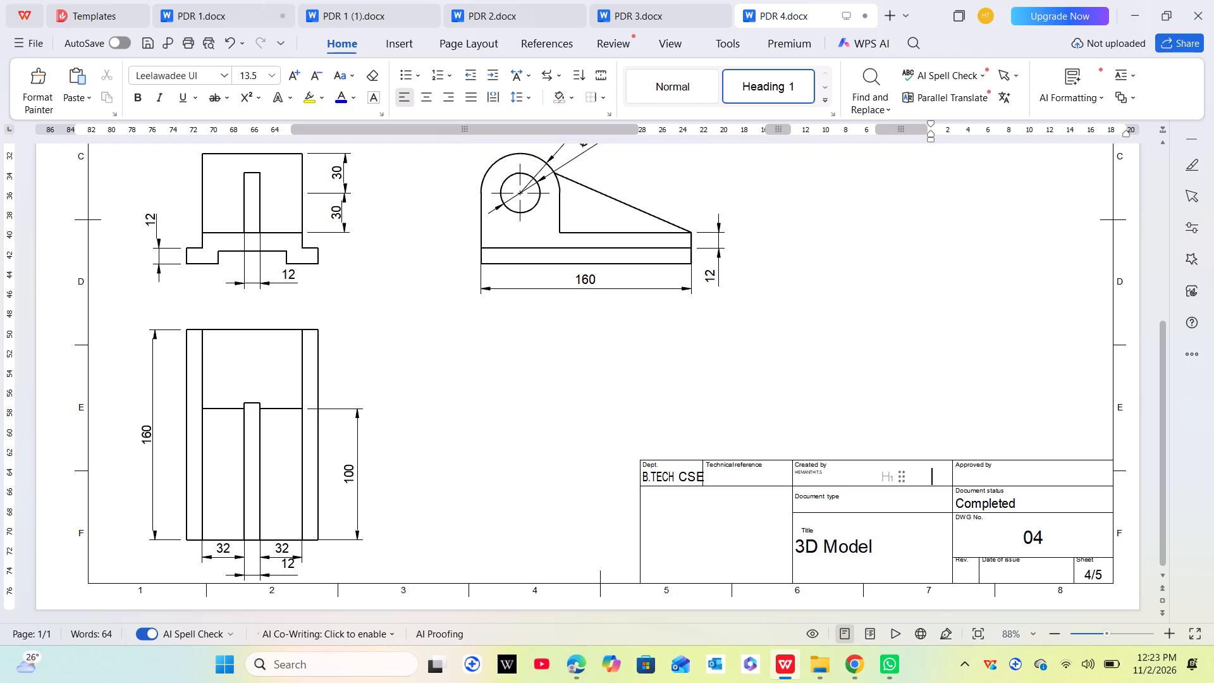
Enter the approver's name on the line below the Approved by label at font size 5.
{"action": "left_click", "coordinate": [972, 475]}
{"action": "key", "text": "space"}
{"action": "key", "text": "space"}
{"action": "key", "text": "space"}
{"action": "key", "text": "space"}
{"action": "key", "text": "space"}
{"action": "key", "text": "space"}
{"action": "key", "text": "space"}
{"action": "left_click", "coordinate": [267, 71]}
{"action": "left_click_drag", "start_coordinate": [254, 119], "coordinate": [254, 113]}
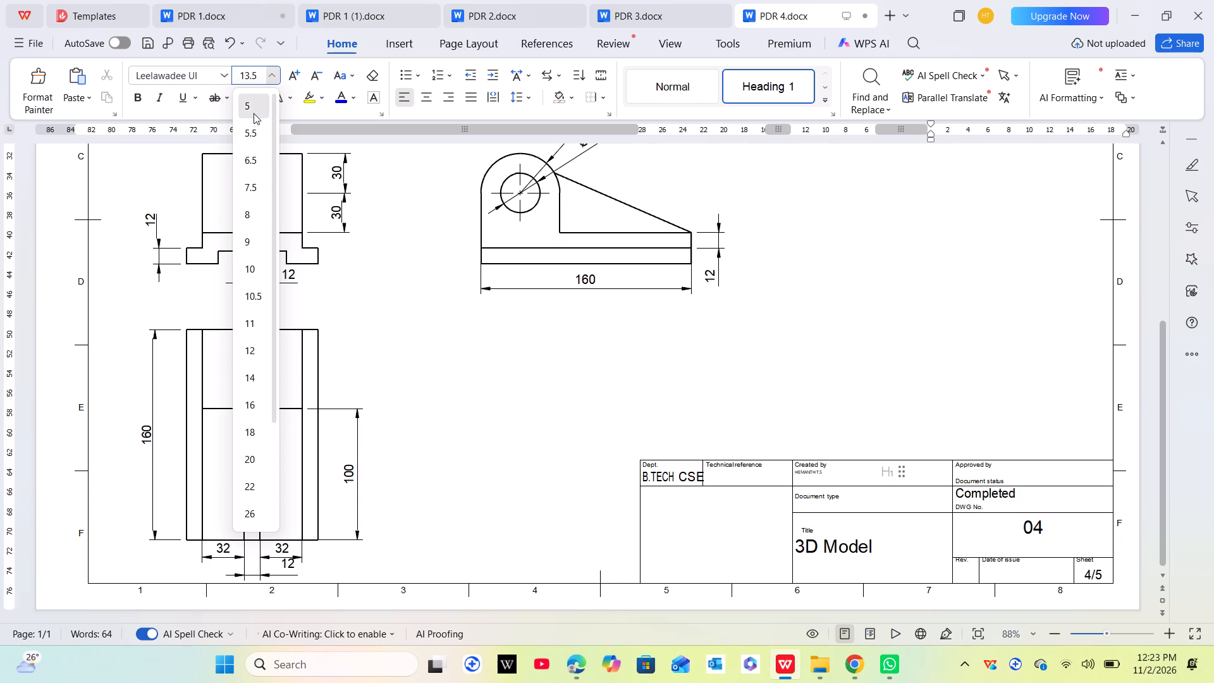
{"action": "left_click_drag", "start_coordinate": [254, 113], "coordinate": [254, 112]}
{"action": "left_click", "coordinate": [254, 112]}
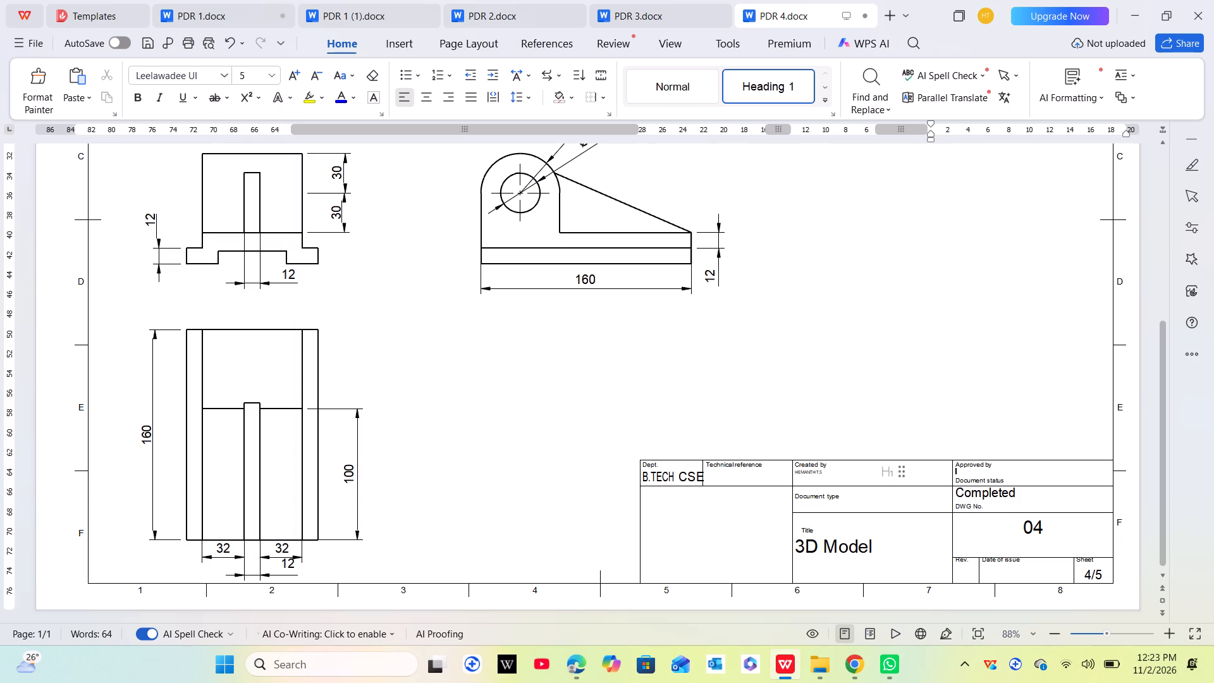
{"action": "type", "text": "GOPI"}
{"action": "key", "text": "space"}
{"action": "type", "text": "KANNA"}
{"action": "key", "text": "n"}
Add spaces before the Document status label to push it down from the approver's name, and undo the excess spacing.
{"action": "left_click", "coordinate": [953, 477]}
{"action": "left_click", "coordinate": [961, 481]}
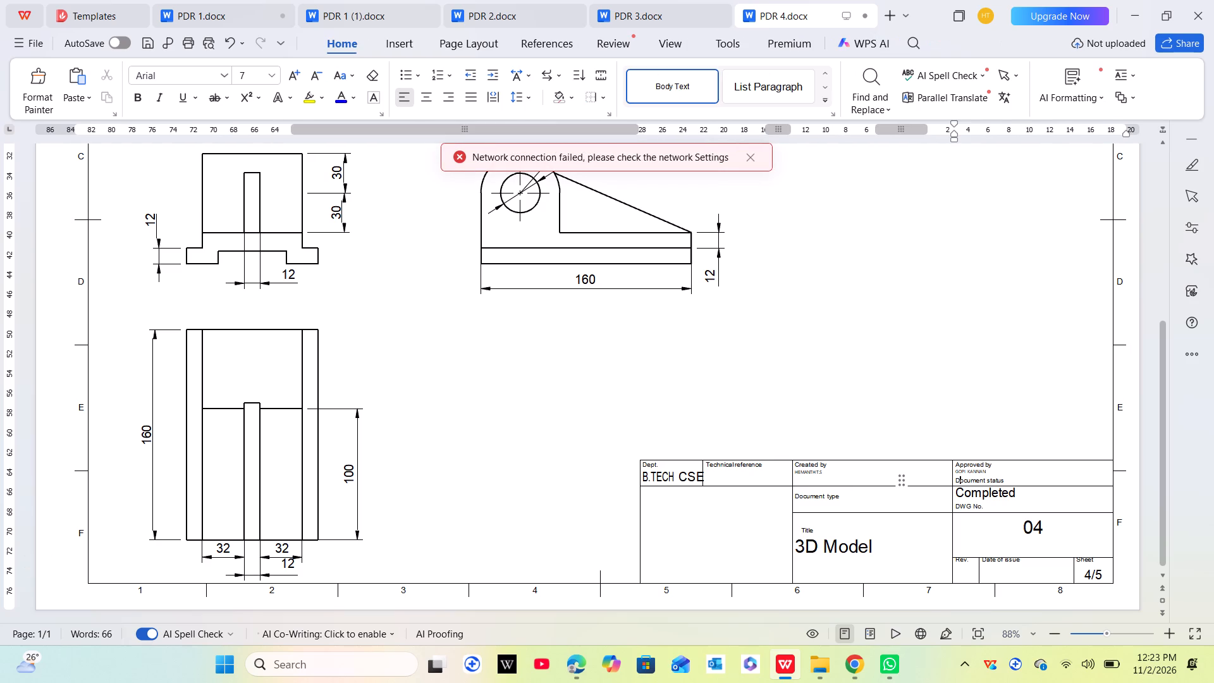
{"action": "key", "text": "Left"}
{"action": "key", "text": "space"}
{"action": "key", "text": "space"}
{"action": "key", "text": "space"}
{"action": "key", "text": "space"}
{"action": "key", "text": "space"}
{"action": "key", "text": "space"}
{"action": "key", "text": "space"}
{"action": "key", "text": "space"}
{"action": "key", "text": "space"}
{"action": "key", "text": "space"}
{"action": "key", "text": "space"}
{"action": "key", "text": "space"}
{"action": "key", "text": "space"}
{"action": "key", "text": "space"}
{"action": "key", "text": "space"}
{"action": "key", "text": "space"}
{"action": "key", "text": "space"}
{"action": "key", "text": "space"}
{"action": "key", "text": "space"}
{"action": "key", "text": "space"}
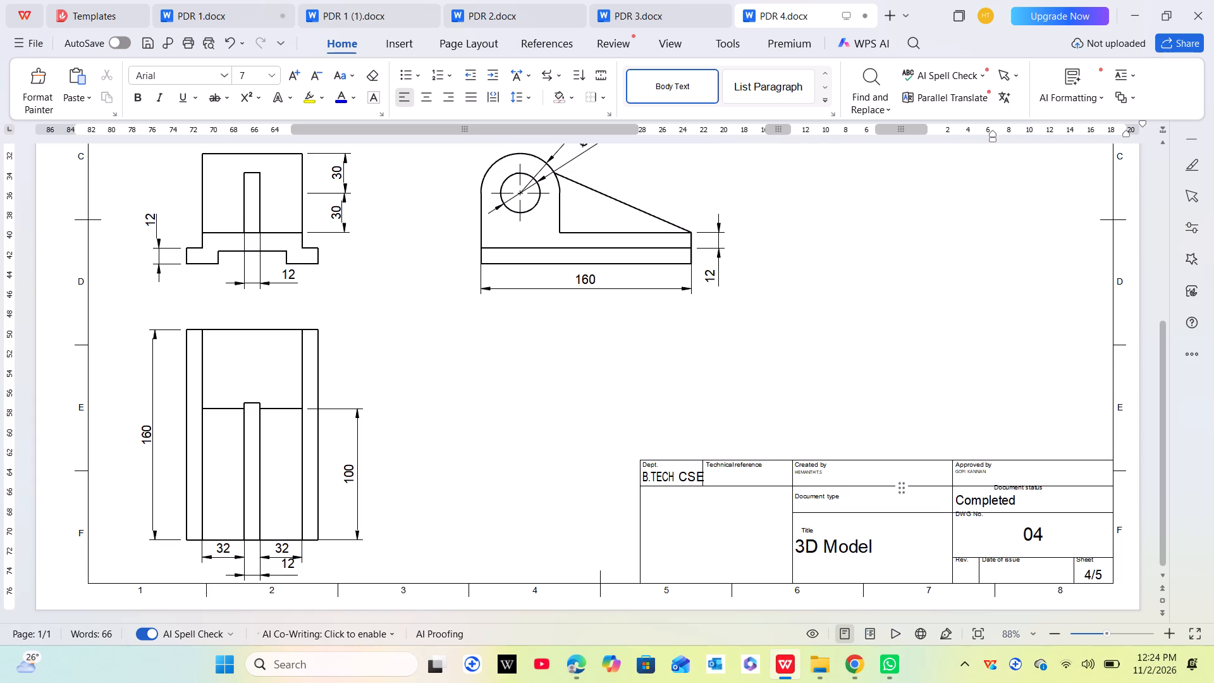
{"action": "key", "text": "ctrl+z"}
{"action": "key", "text": "ctrl+z"}
{"action": "key", "text": "ctrl+z"}
{"action": "key", "text": "ctrl+z"}
{"action": "key", "text": "ctrl+z"}
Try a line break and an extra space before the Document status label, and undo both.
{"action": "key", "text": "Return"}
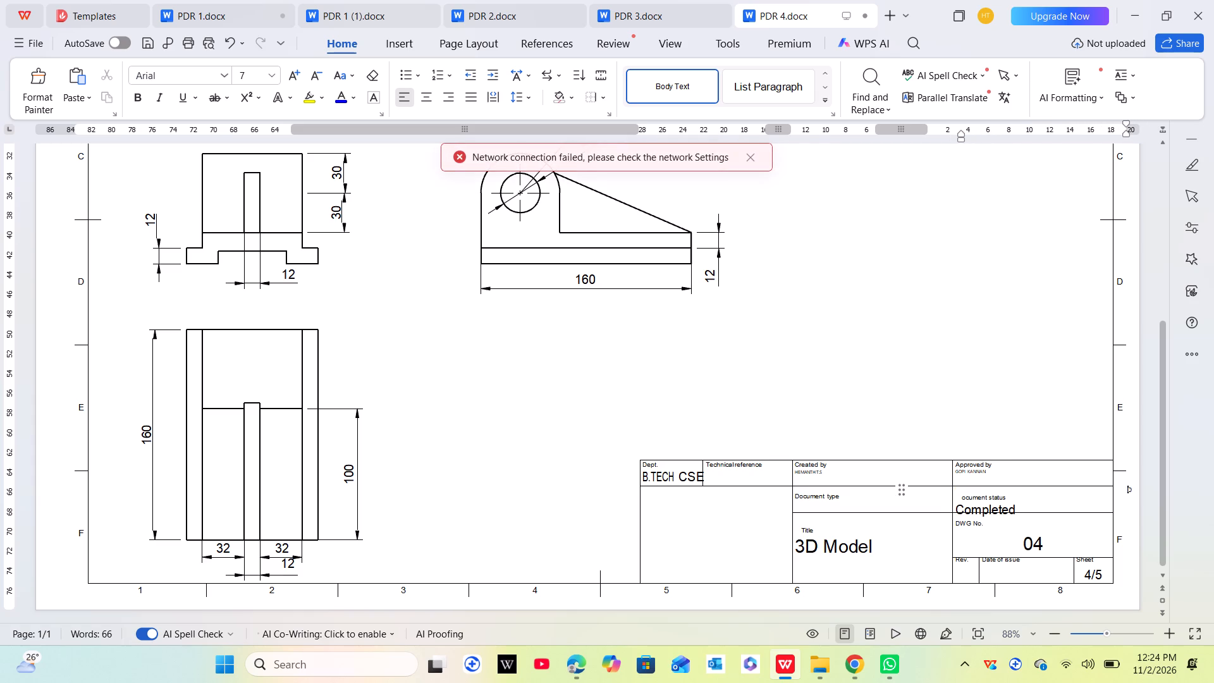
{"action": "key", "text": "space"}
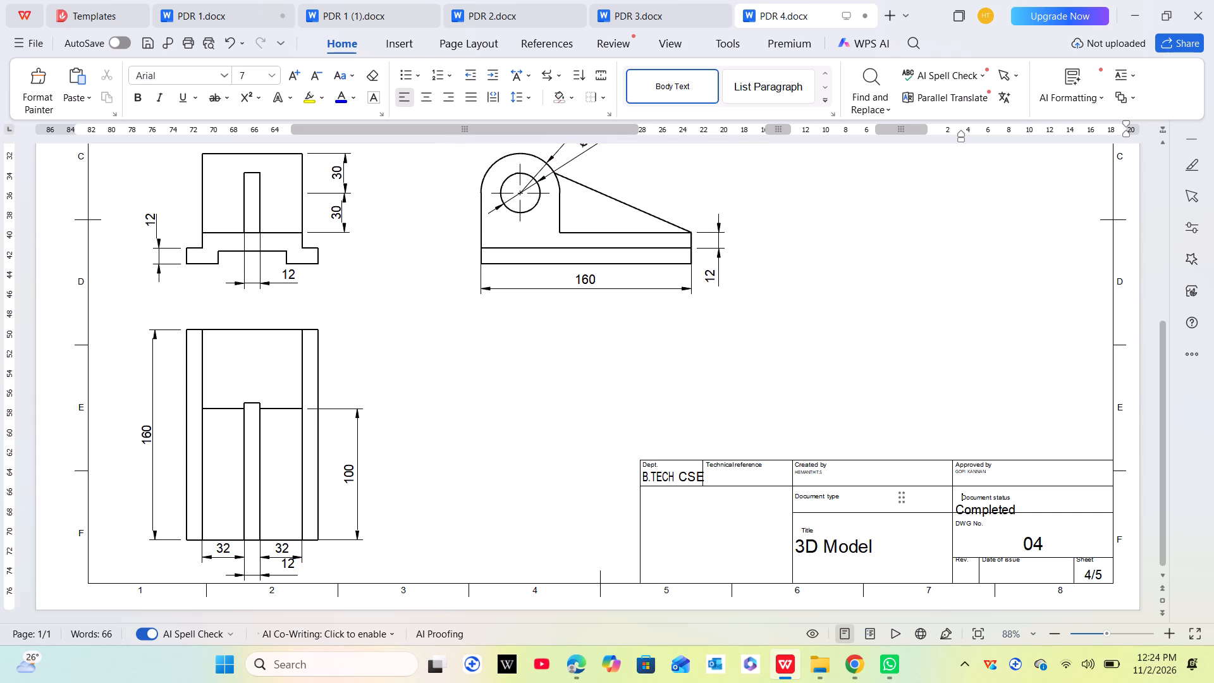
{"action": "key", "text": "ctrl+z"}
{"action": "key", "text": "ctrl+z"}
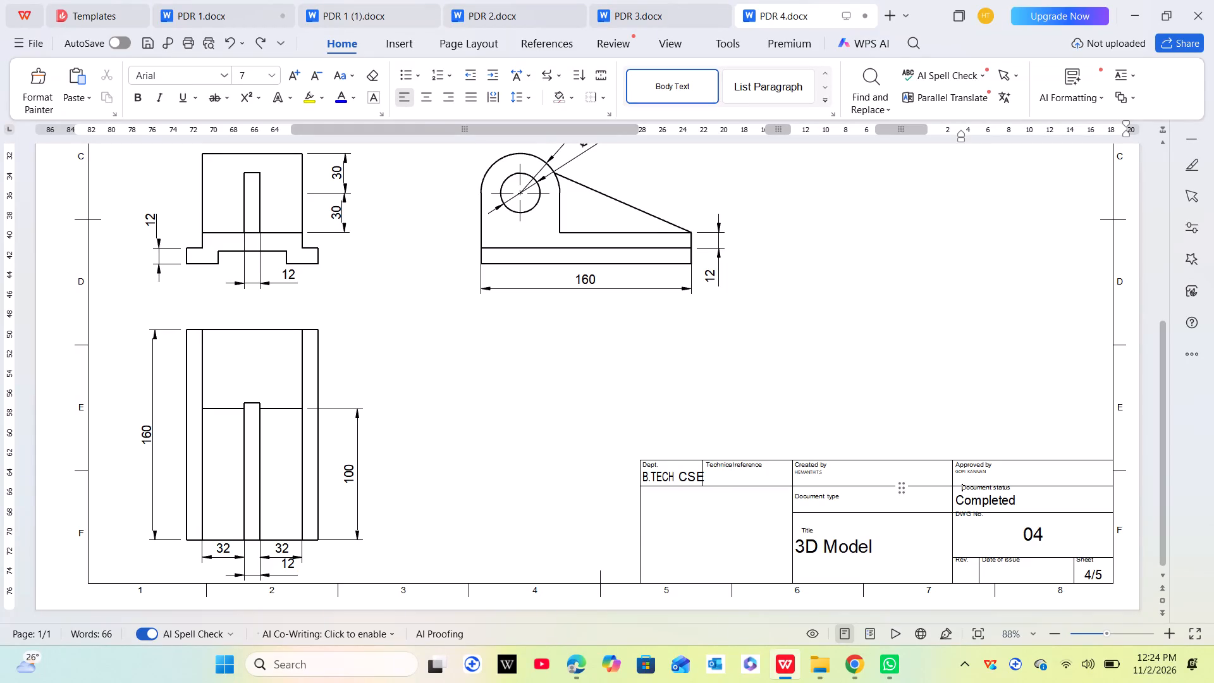
Insert a line break before the DWG No. label to move it down within its cell.
{"action": "left_click", "coordinate": [957, 514]}
{"action": "key", "text": "Return"}
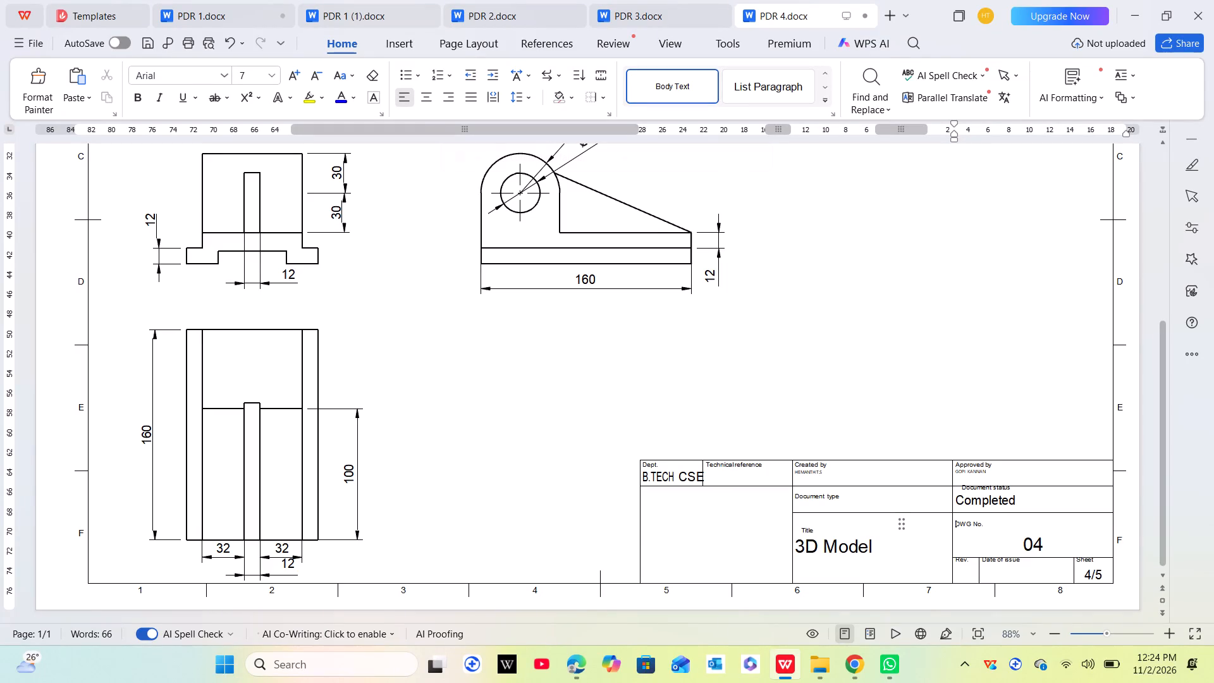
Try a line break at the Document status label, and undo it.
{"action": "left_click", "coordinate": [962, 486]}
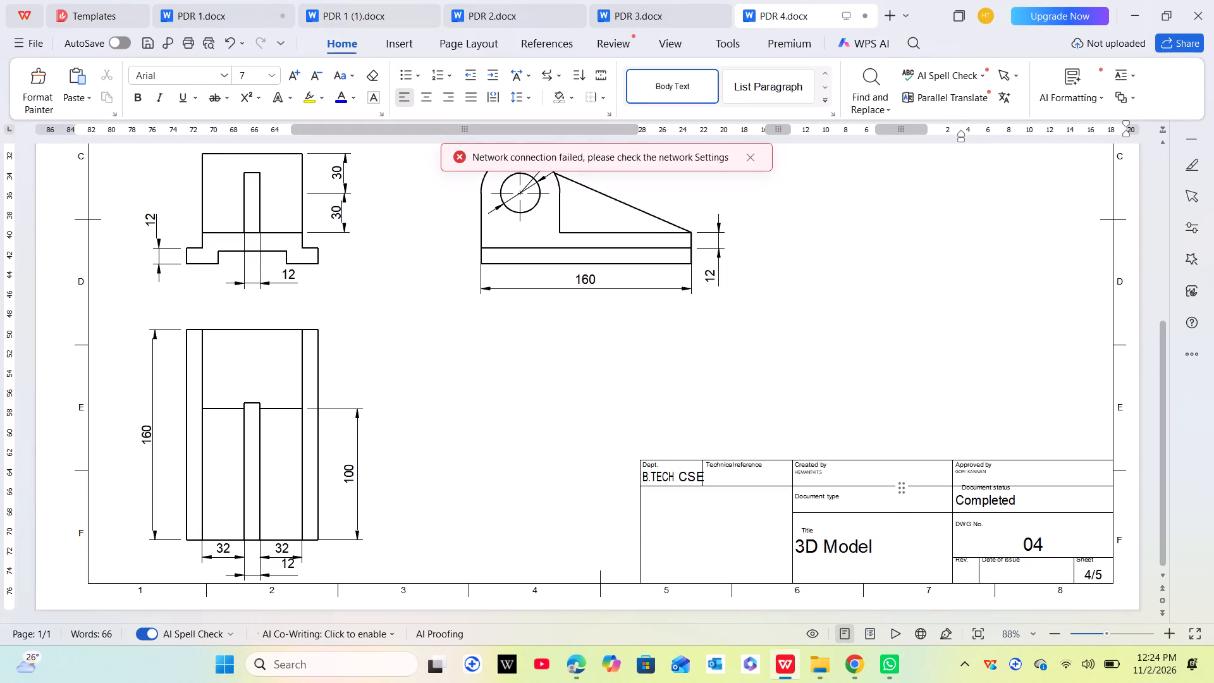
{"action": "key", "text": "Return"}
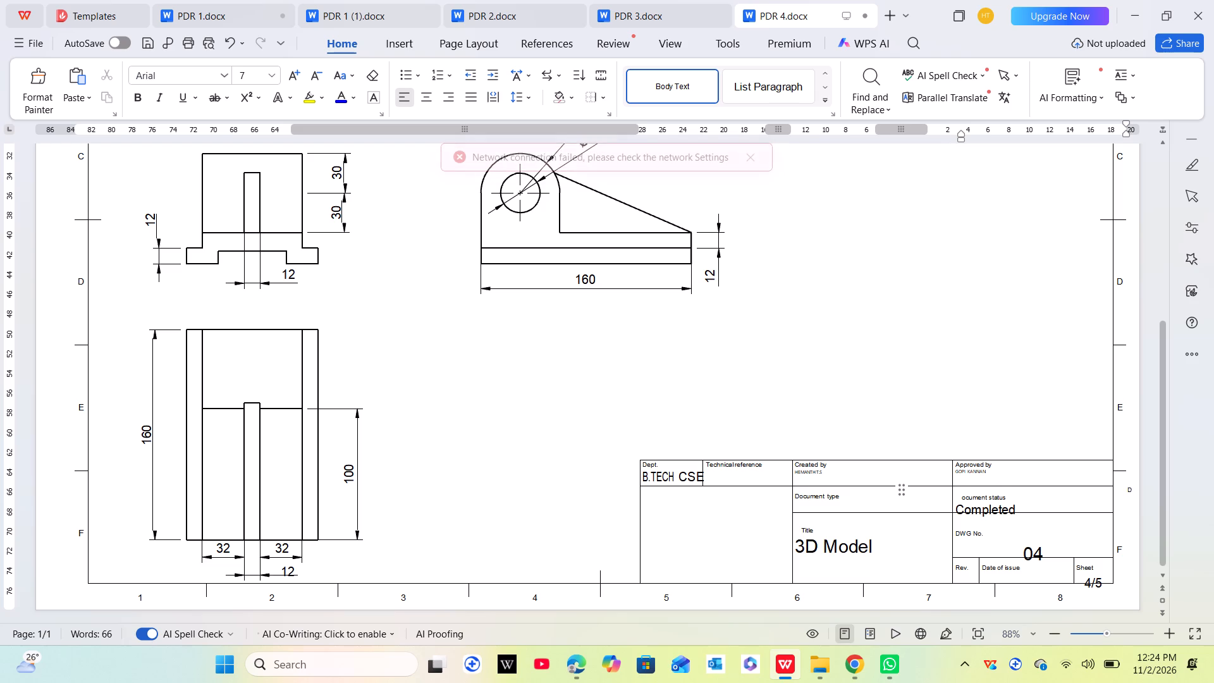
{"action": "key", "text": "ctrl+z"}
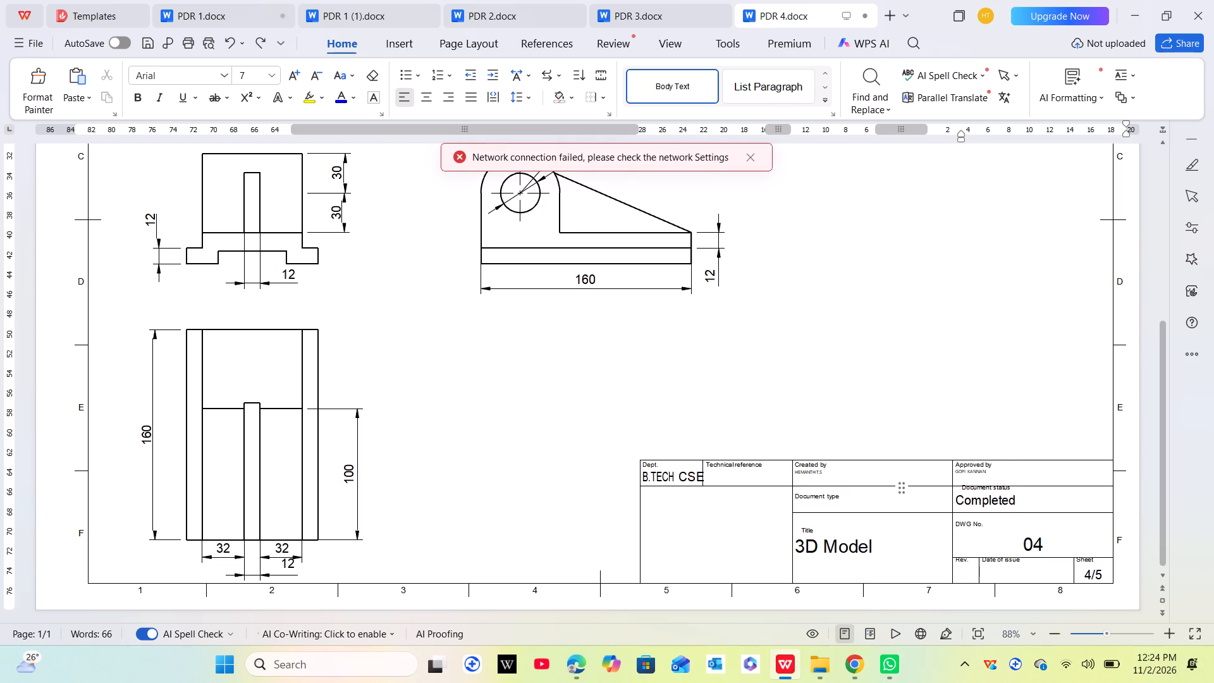
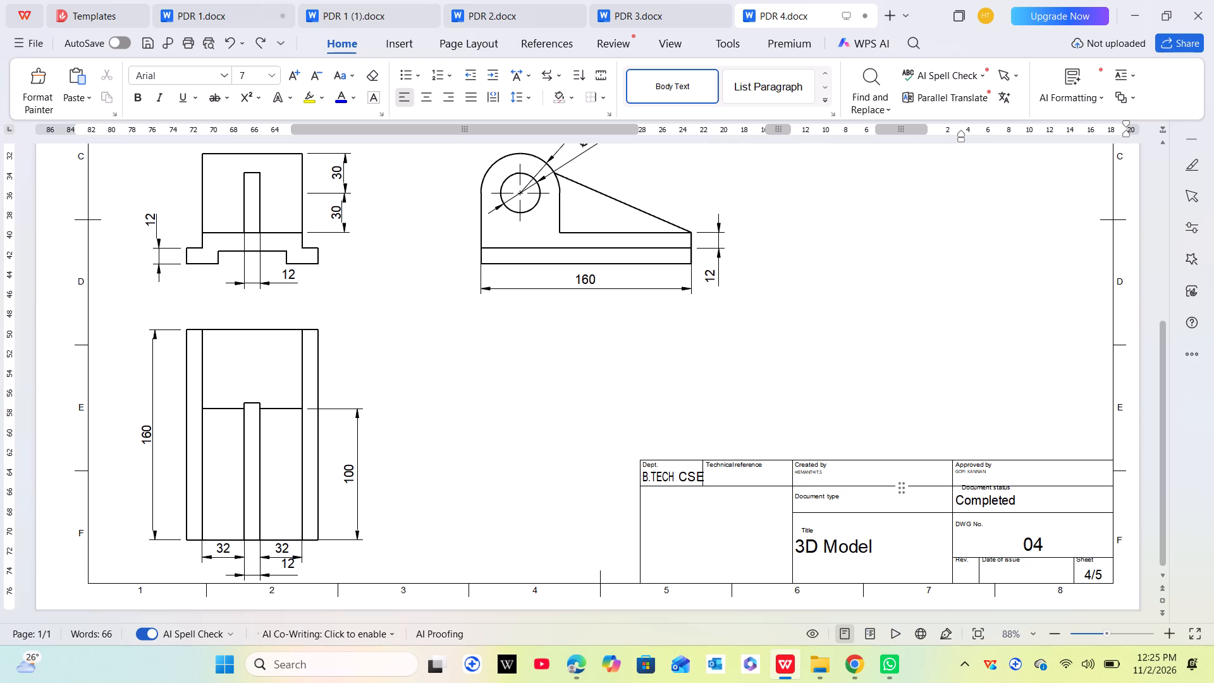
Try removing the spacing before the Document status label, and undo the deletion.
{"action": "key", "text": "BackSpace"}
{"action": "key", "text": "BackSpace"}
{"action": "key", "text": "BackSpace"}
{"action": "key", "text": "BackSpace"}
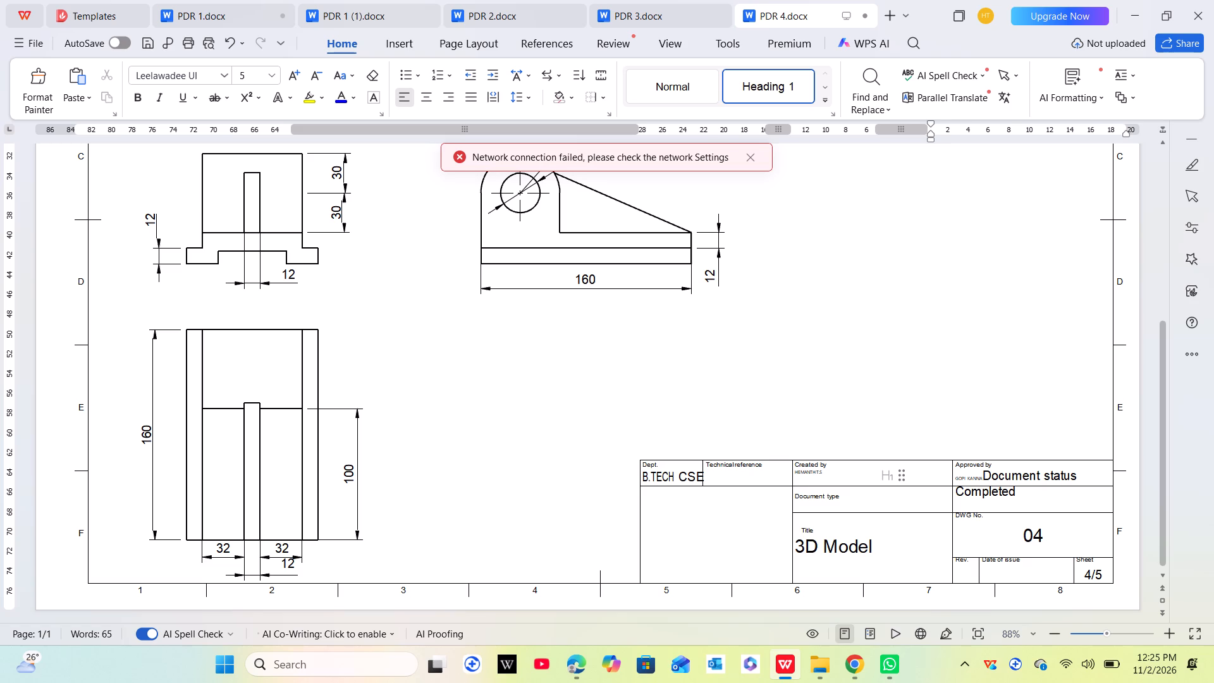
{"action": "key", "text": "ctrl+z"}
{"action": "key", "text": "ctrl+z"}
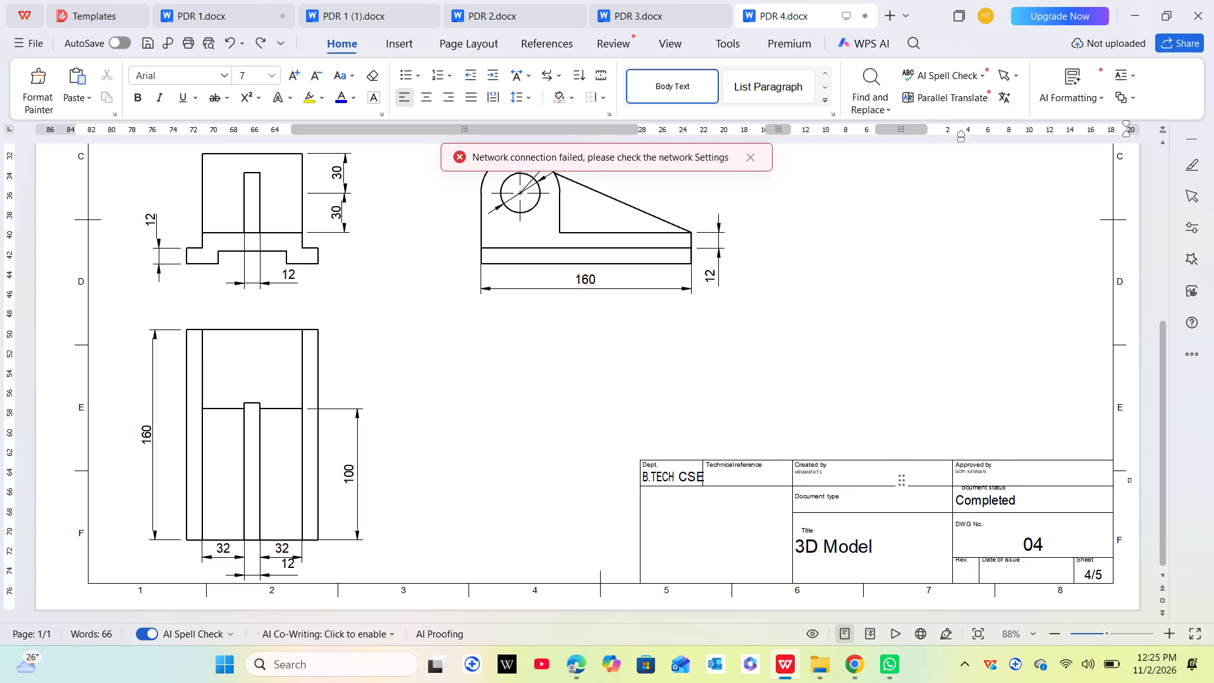
Clear the 3D Model text from the Title cell and set the font size there to 5.
{"action": "left_click", "coordinate": [873, 546]}
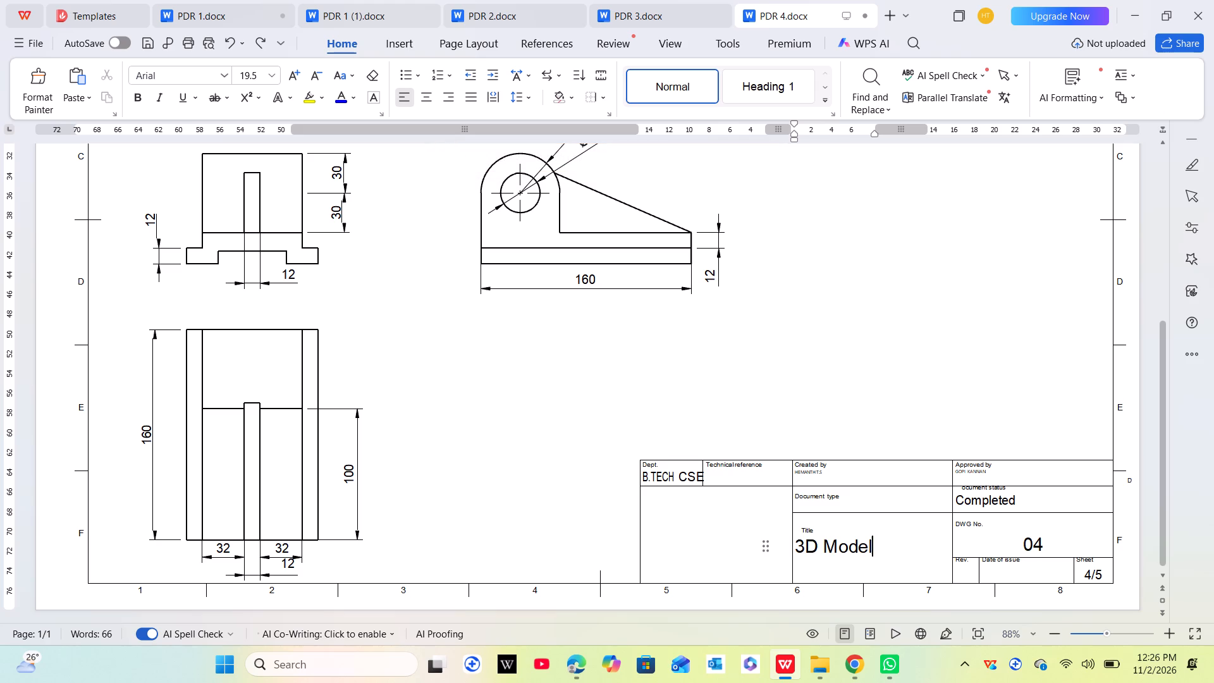
{"action": "key", "text": "BackSpace"}
{"action": "key", "text": "BackSpace"}
{"action": "key", "text": "BackSpace"}
{"action": "key", "text": "BackSpace"}
{"action": "key", "text": "BackSpace"}
{"action": "key", "text": "BackSpace"}
{"action": "key", "text": "BackSpace"}
{"action": "key", "text": "BackSpace"}
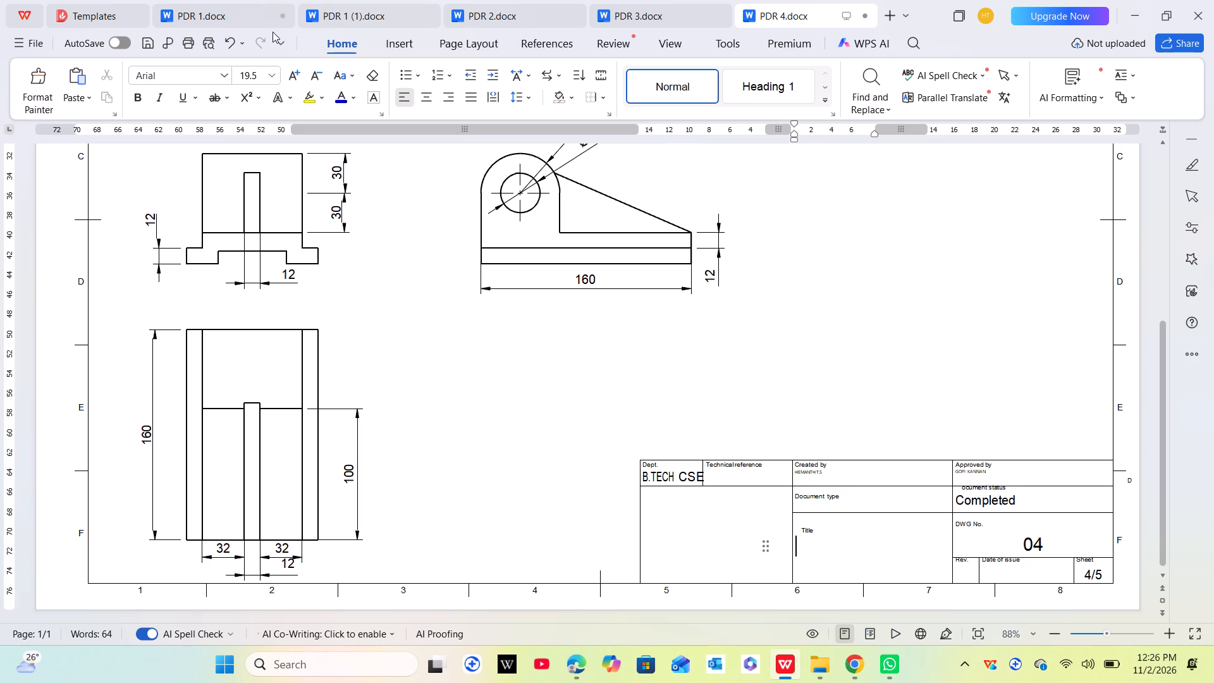
{"action": "left_click", "coordinate": [273, 68]}
{"action": "left_click", "coordinate": [235, 112]}
{"action": "left_click", "coordinate": [267, 70]}
{"action": "left_click", "coordinate": [252, 107]}
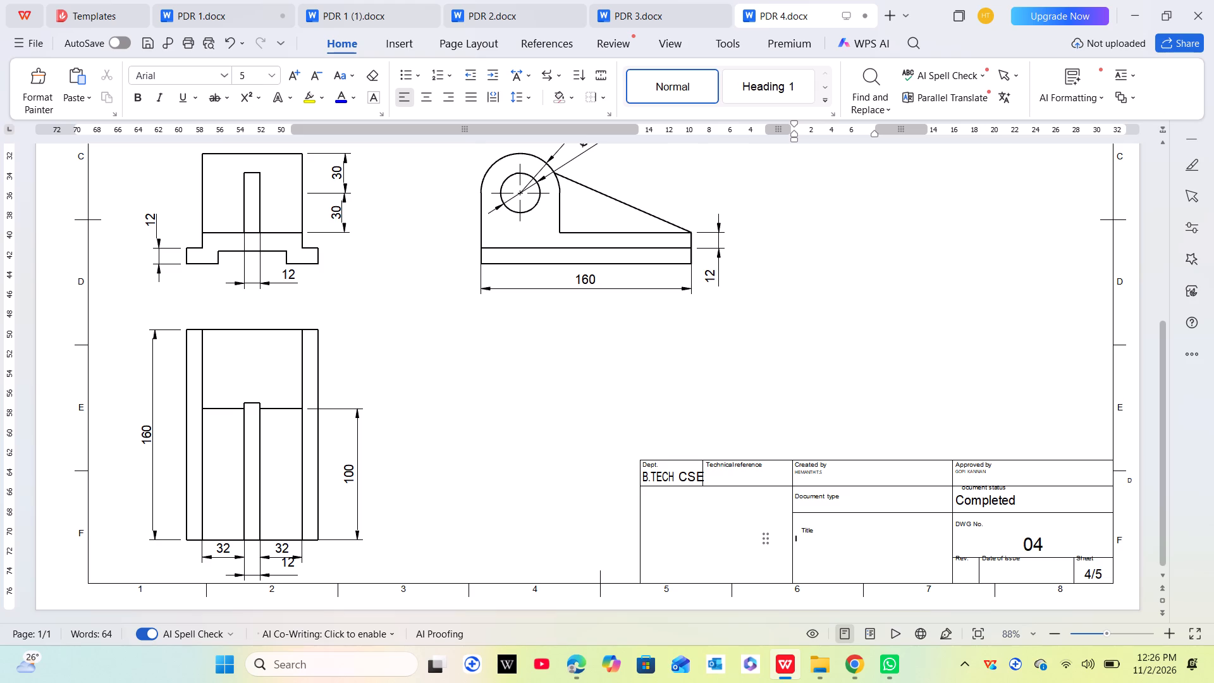
Enter "Assembly Design" as the drawing title in the Title cell.
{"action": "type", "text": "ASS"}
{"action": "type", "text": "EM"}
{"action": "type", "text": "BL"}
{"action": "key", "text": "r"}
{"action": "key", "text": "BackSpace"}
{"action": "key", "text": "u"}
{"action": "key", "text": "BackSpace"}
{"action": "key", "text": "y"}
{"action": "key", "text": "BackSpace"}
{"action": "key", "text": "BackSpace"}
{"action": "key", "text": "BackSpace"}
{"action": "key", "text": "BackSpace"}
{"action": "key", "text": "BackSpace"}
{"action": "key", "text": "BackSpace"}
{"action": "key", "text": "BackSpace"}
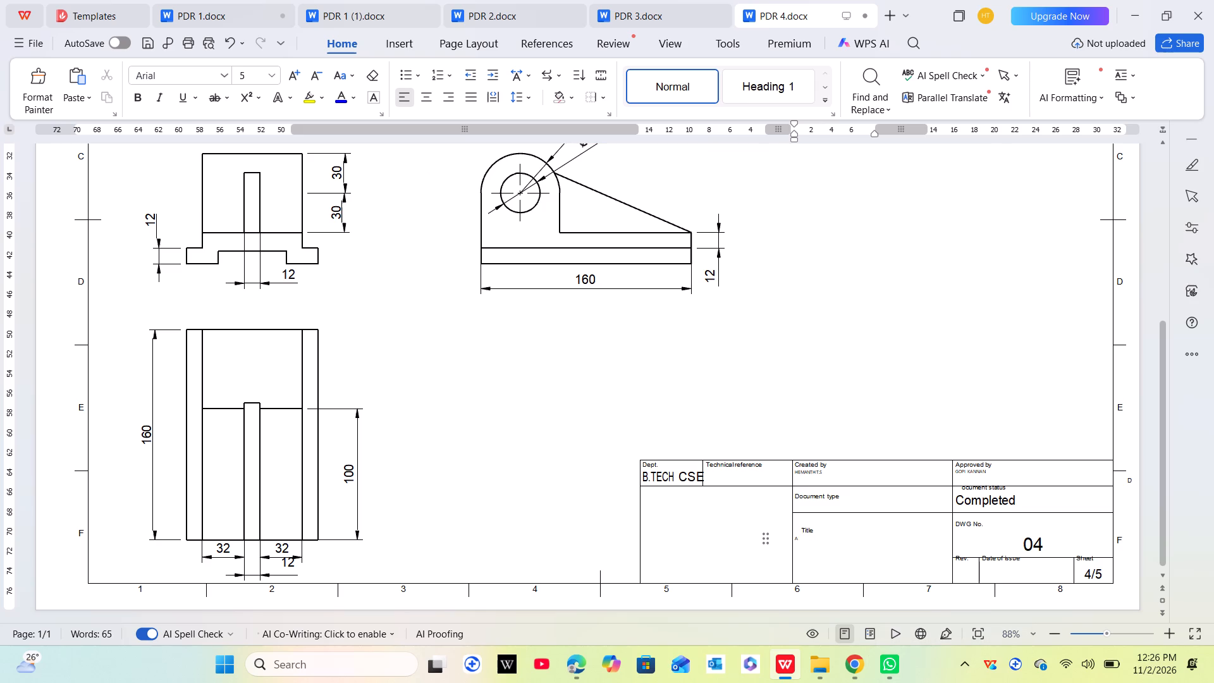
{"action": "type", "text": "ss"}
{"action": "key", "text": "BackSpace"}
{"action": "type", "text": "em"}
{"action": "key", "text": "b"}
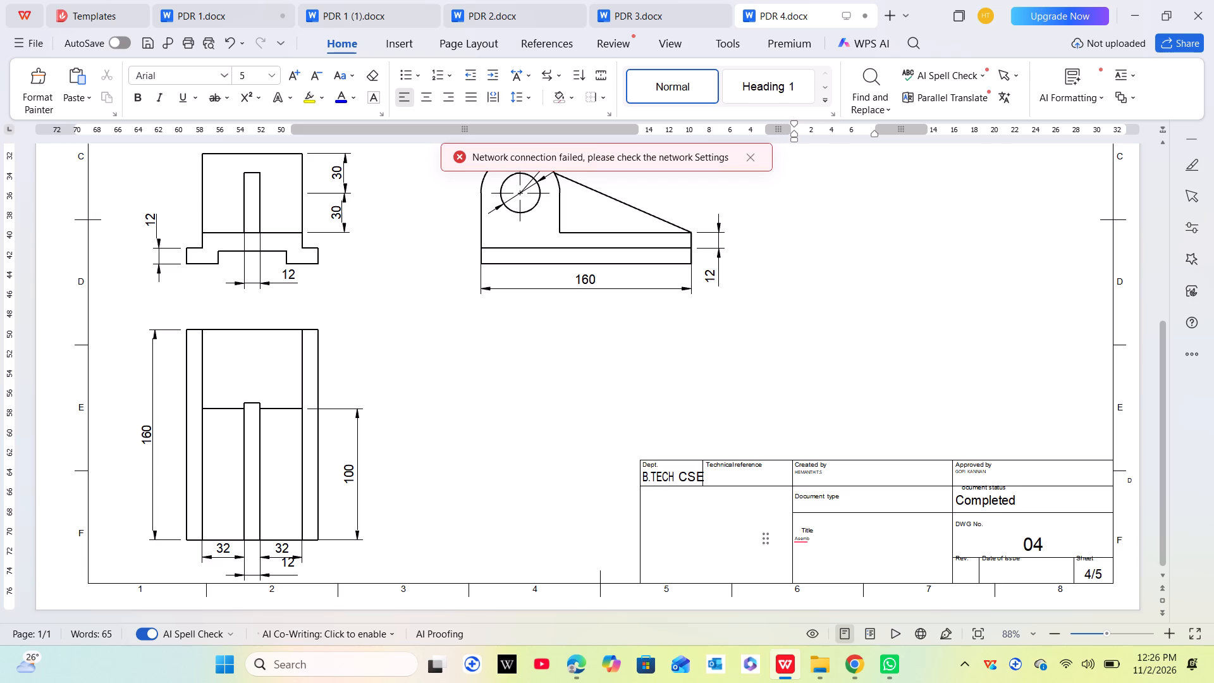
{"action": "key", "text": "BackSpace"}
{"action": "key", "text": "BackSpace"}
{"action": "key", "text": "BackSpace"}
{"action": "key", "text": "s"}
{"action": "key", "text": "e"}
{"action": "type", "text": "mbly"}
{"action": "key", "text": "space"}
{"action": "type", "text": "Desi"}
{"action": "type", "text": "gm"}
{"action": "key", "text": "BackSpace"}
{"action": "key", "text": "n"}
Save the PDR 4 drawing.
{"action": "left_click", "coordinate": [25, 39]}
{"action": "left_click", "coordinate": [81, 151]}
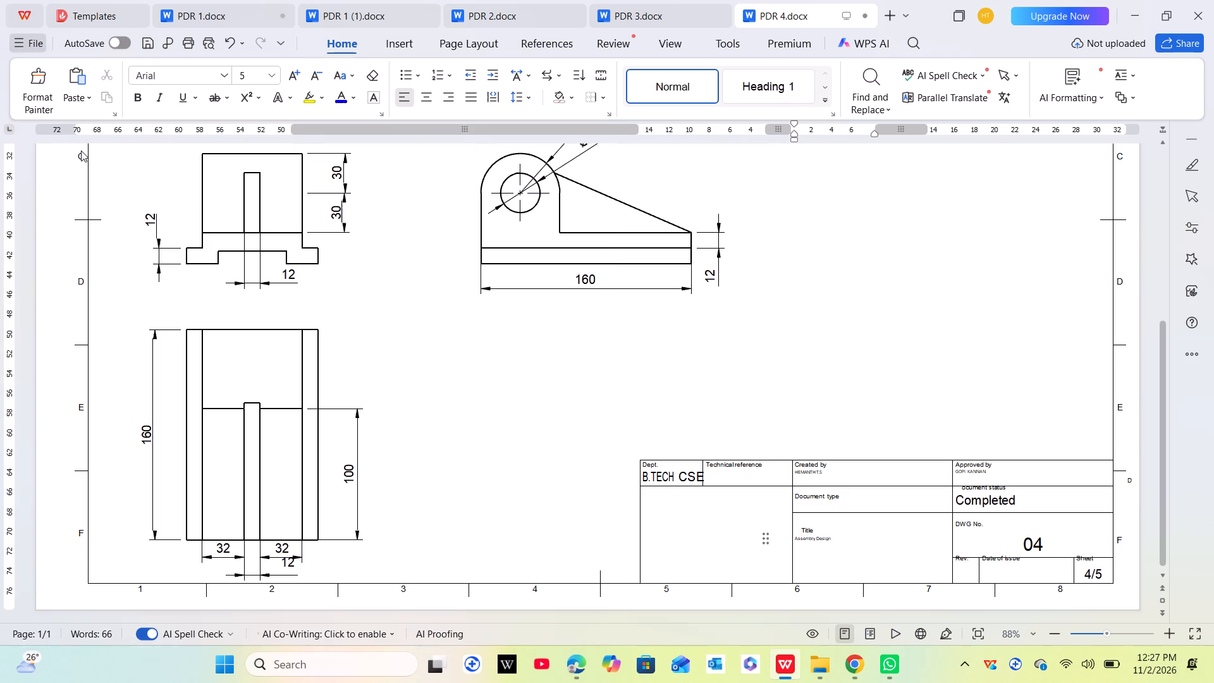
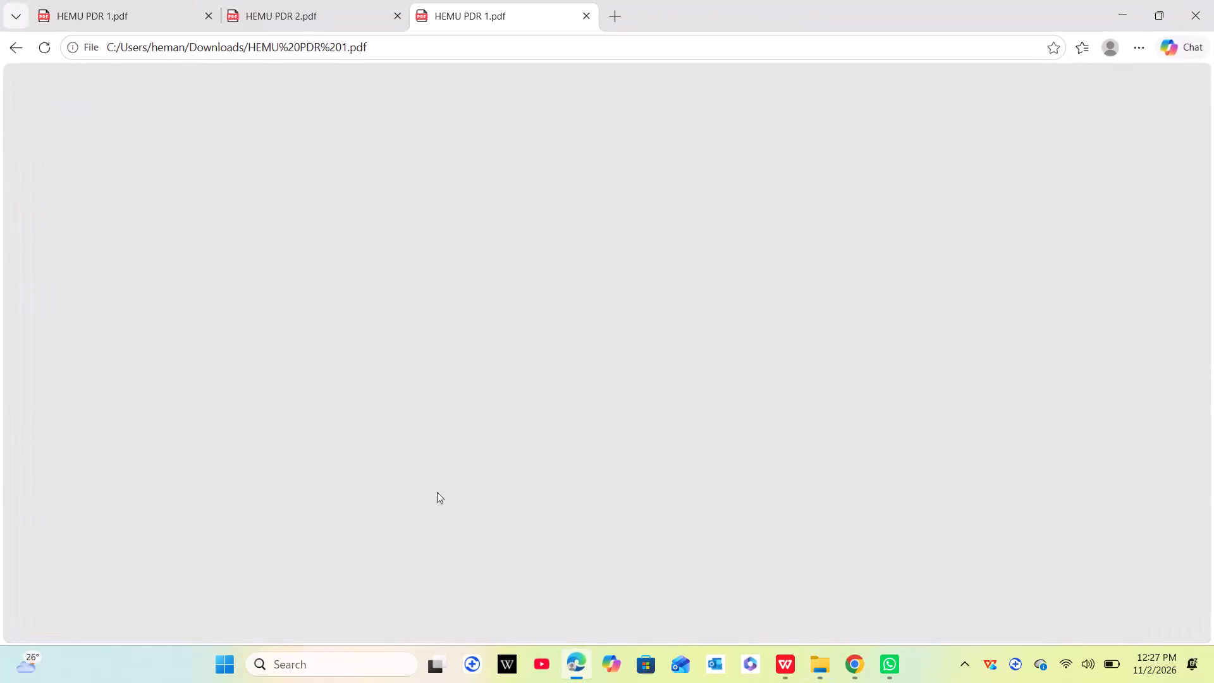
Examine the title block in HEMU PDR 1.pdf as a reference for the fields, and minimize the PDF window.
{"action": "scroll", "coordinate": [809, 542], "scroll_direction": "down", "scroll_amount": 4}
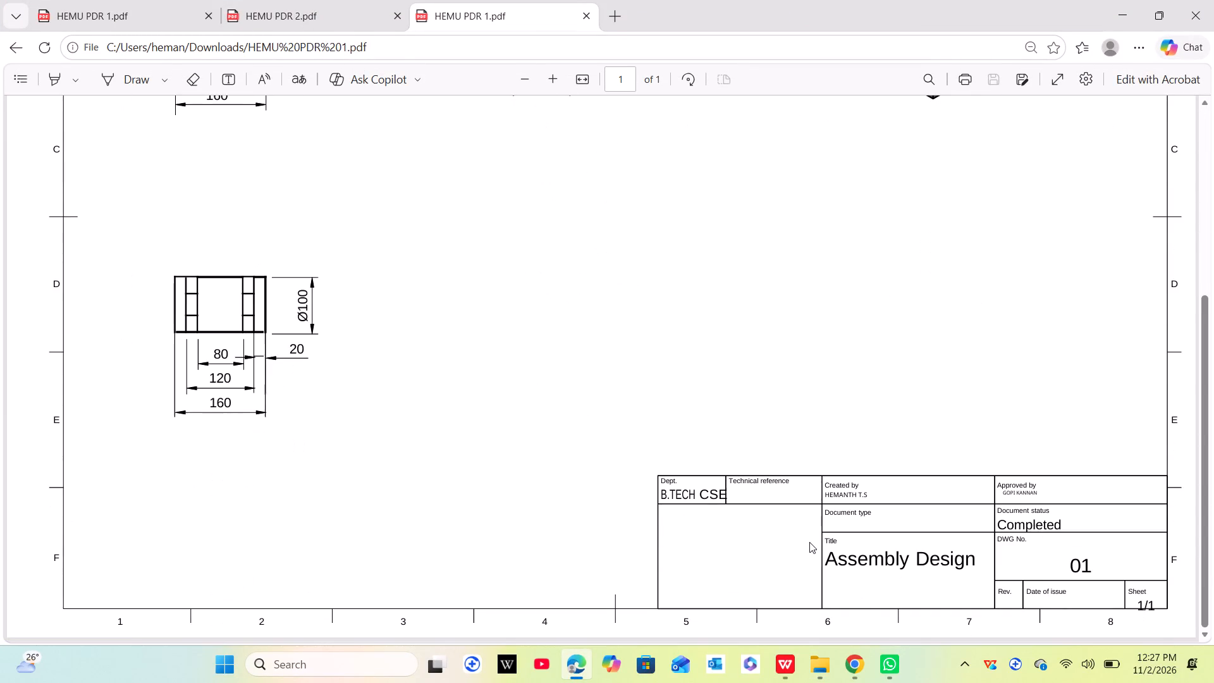
{"action": "scroll", "coordinate": [809, 542], "scroll_direction": "down", "scroll_amount": 1}
{"action": "left_click", "coordinate": [1116, 16]}
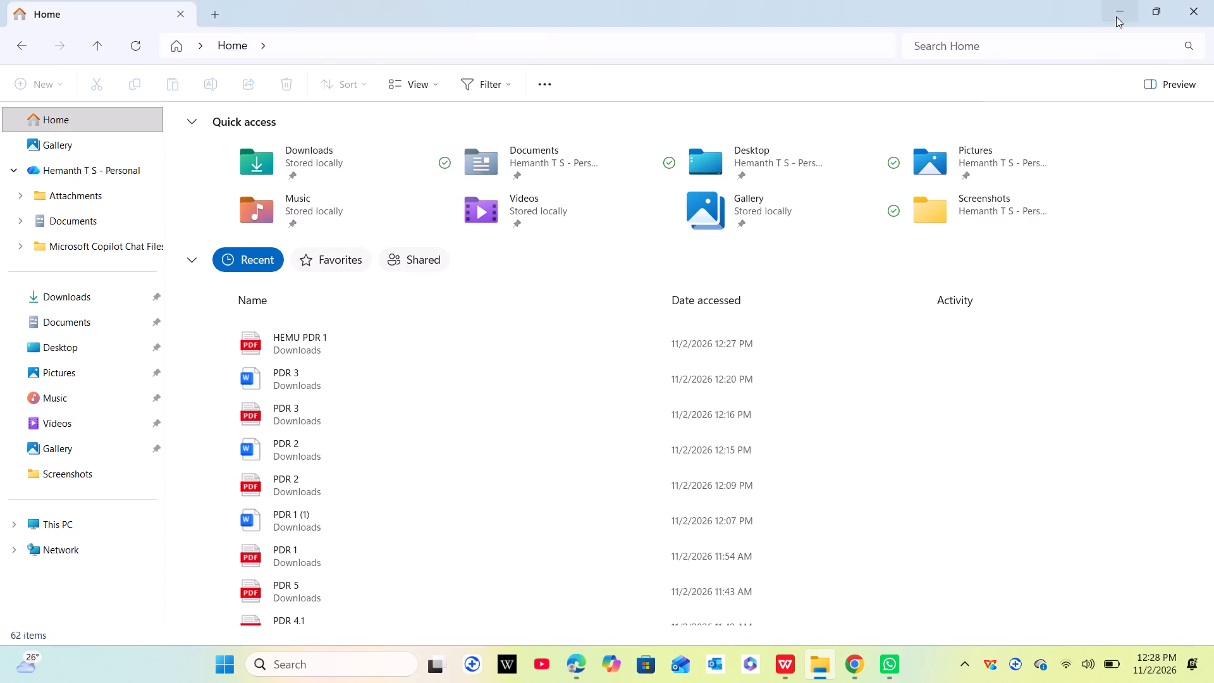
Open the PDR 3 Word document from the recent files and check its title block.
{"action": "left_click_drag", "start_coordinate": [1109, 2], "coordinate": [455, 374]}
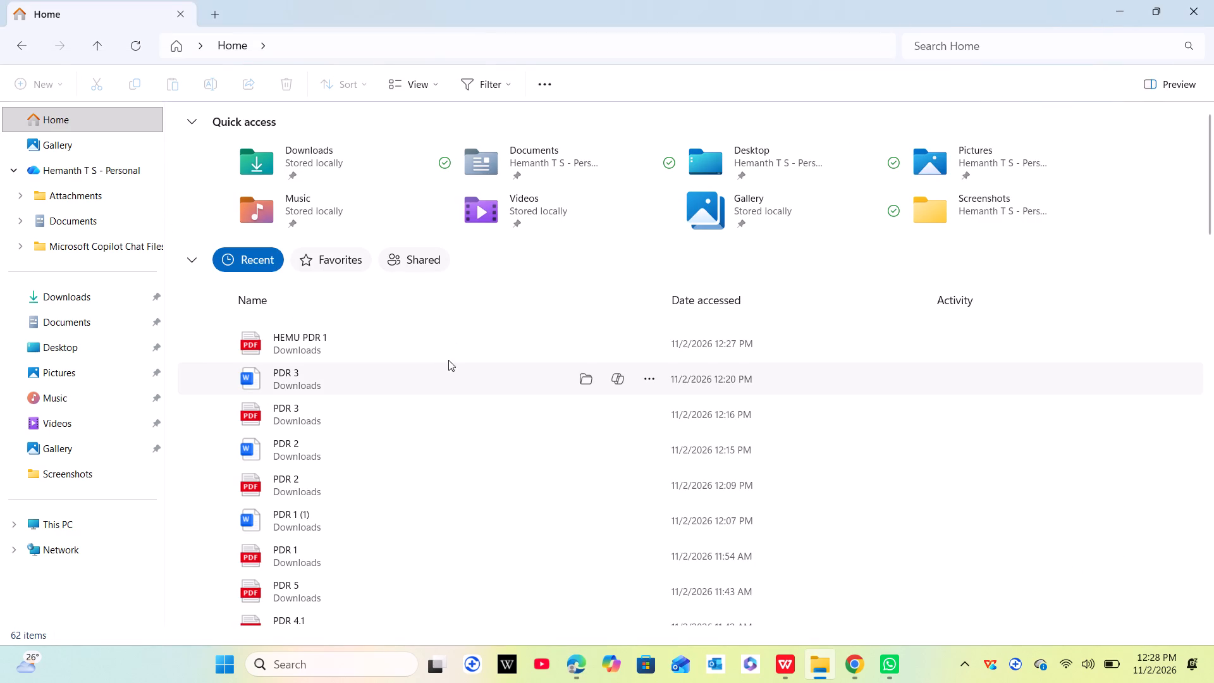
{"action": "left_click", "coordinate": [443, 367]}
{"action": "key", "text": "Return"}
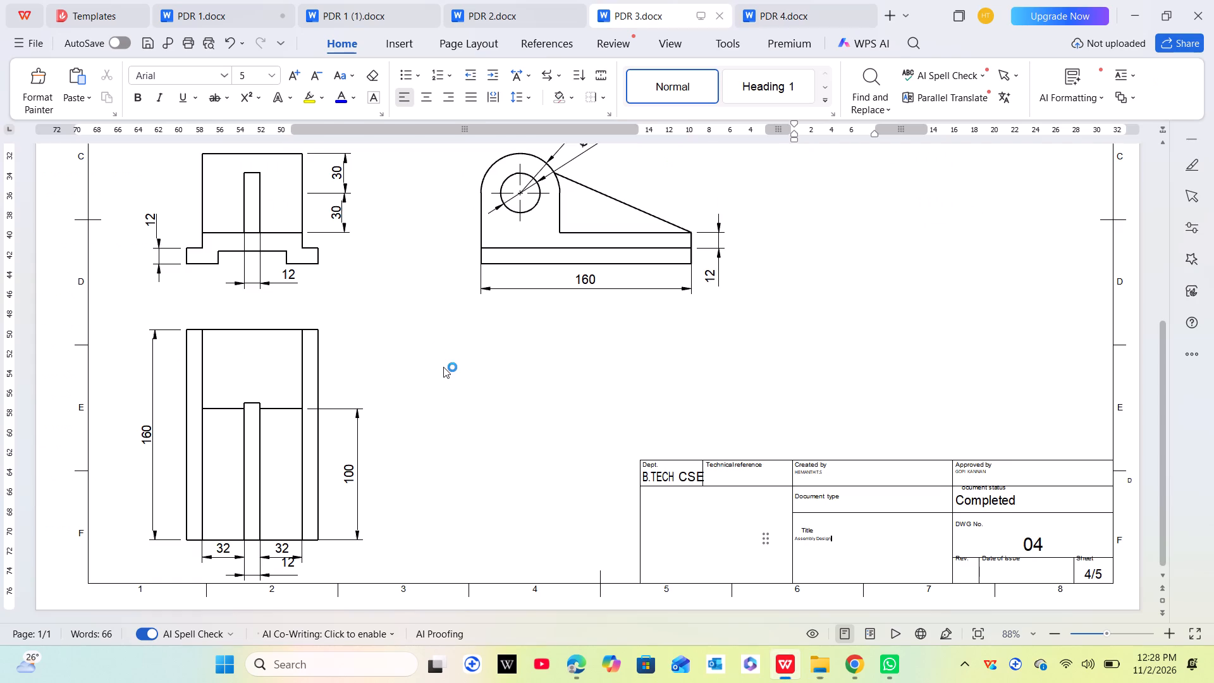
{"action": "scroll", "coordinate": [861, 567], "scroll_direction": "down", "scroll_amount": 1}
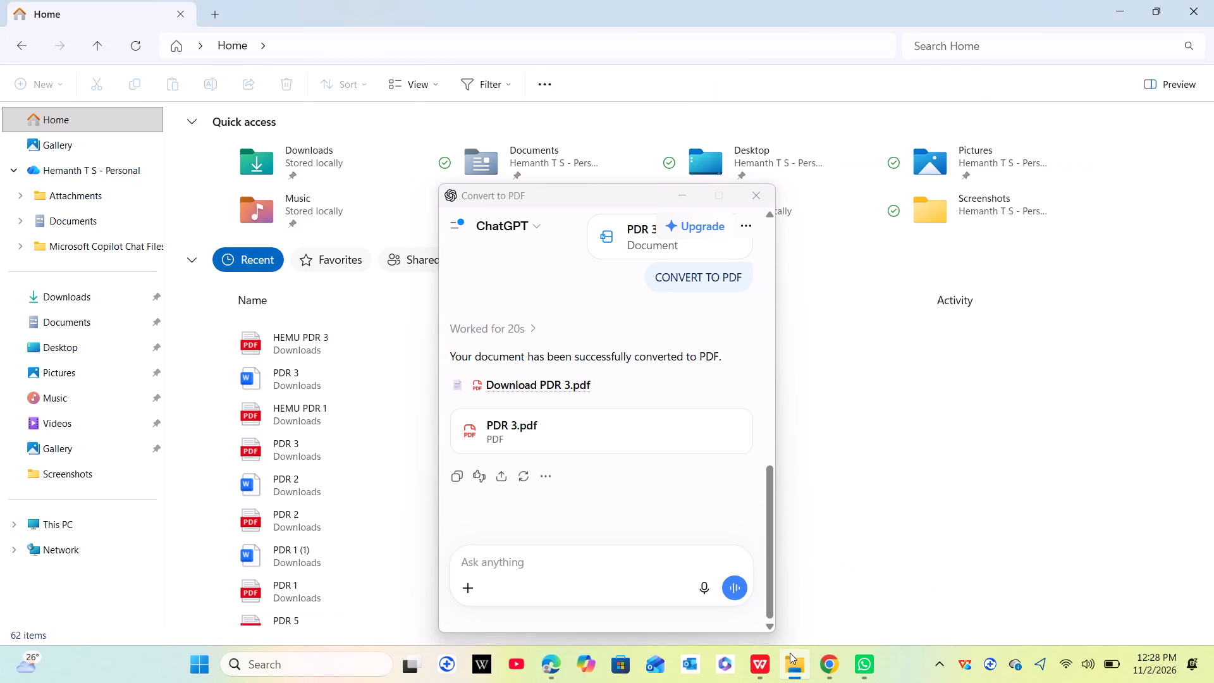
{"action": "left_click", "coordinate": [358, 331]}
{"action": "key", "text": "Return"}
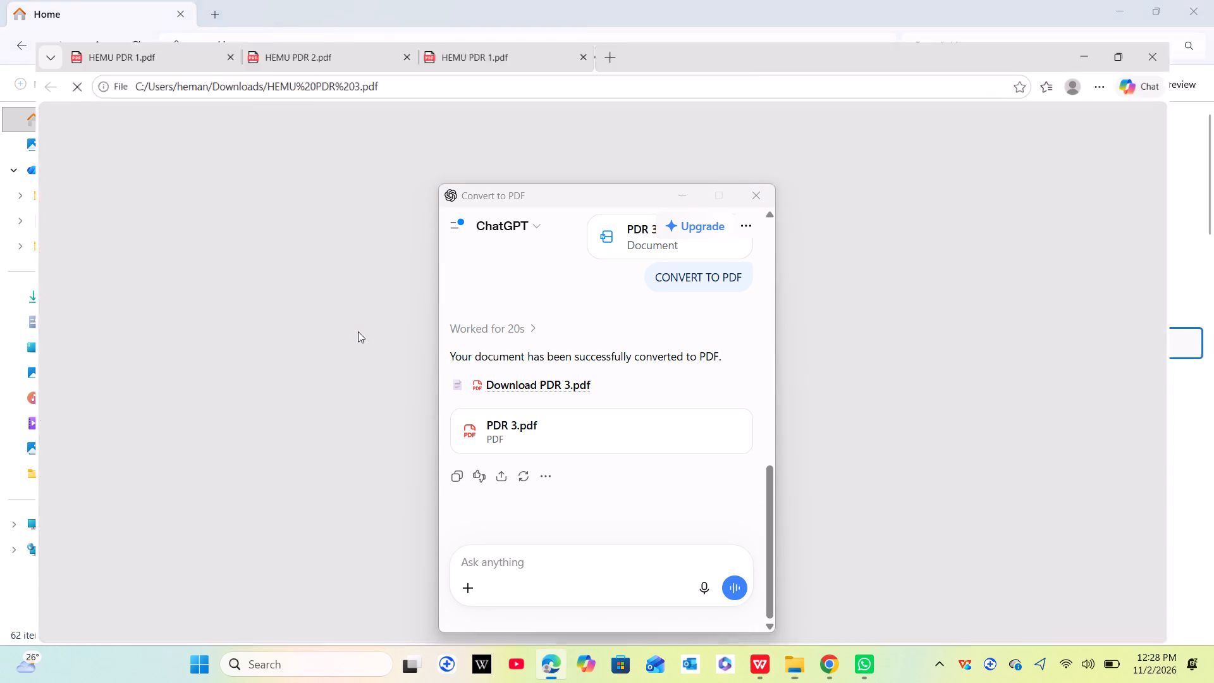
{"action": "left_click", "coordinate": [685, 190]}
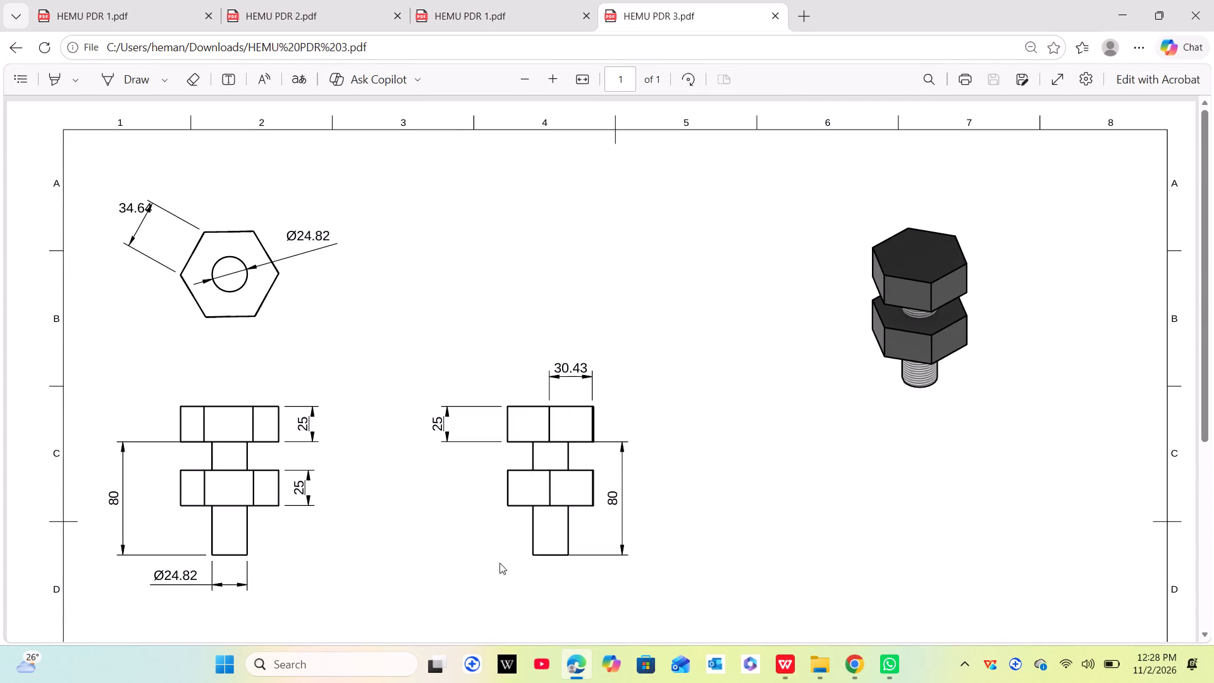
{"action": "scroll", "coordinate": [624, 586], "scroll_direction": "down", "scroll_amount": 3}
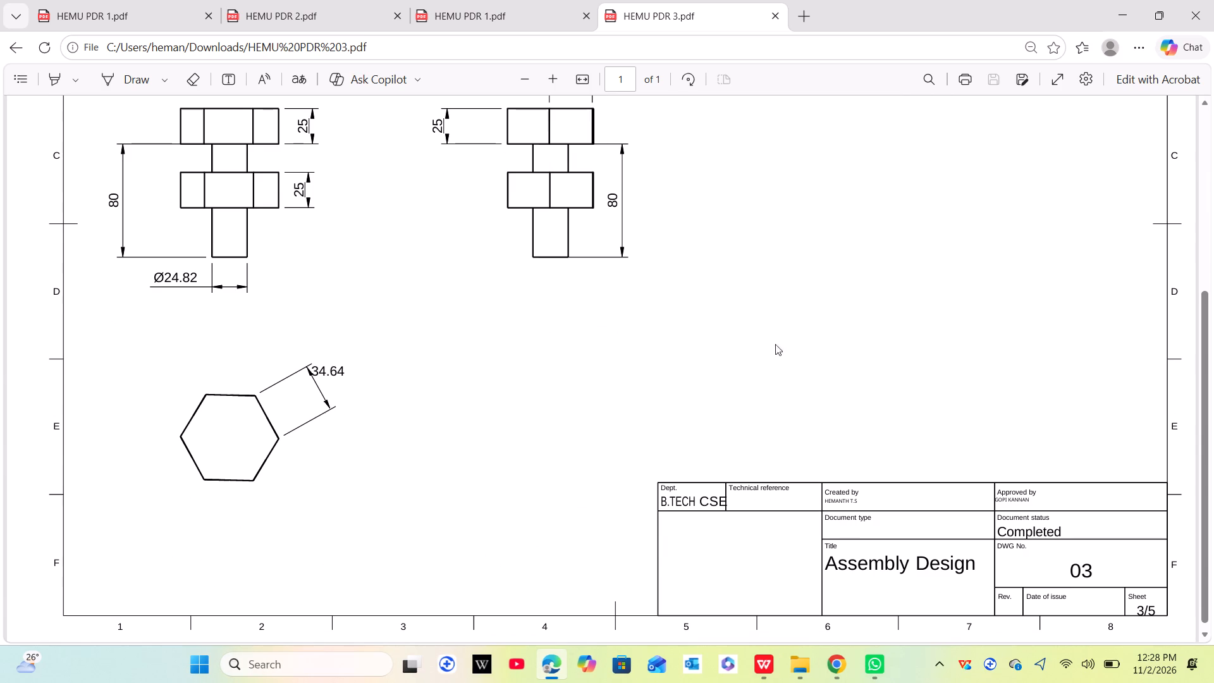
{"action": "left_click", "coordinate": [1122, 0]}
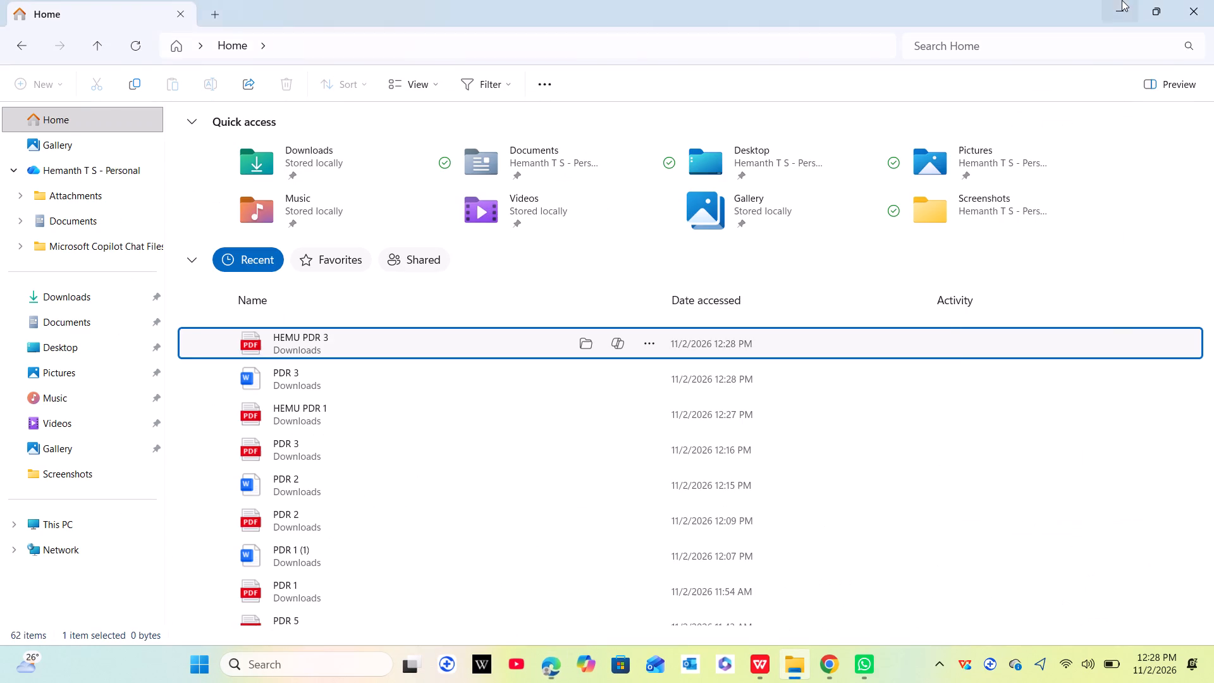
{"action": "left_click_drag", "start_coordinate": [1110, 1], "coordinate": [862, 655]}
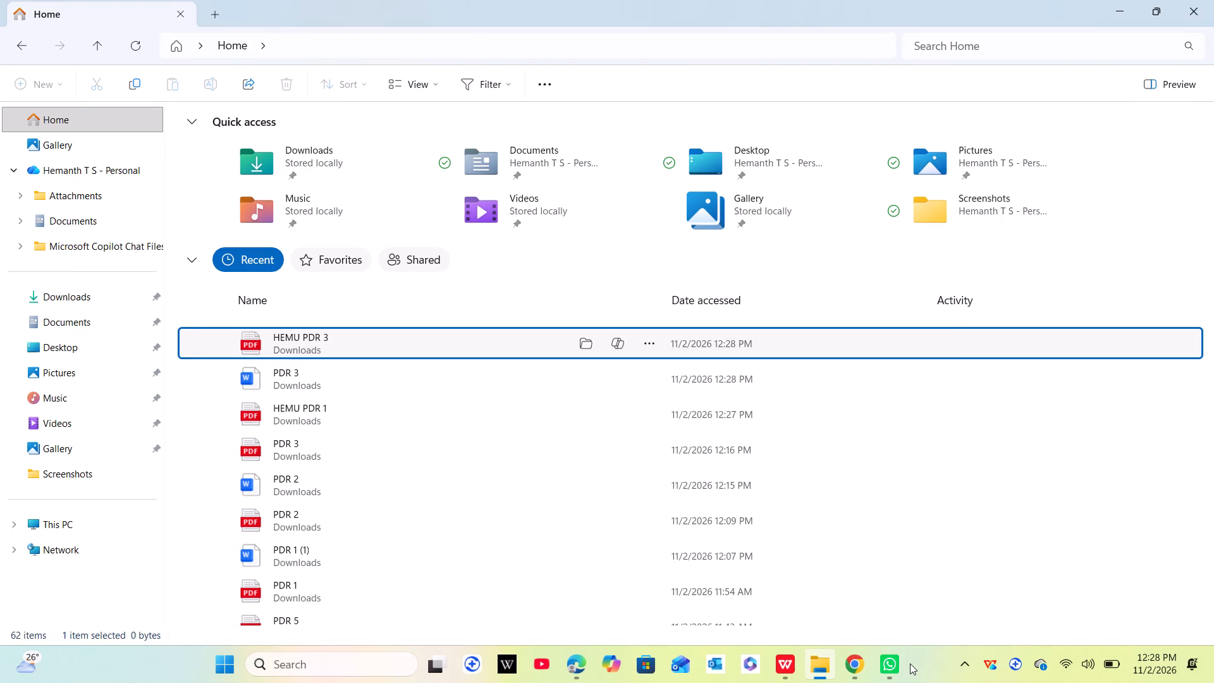
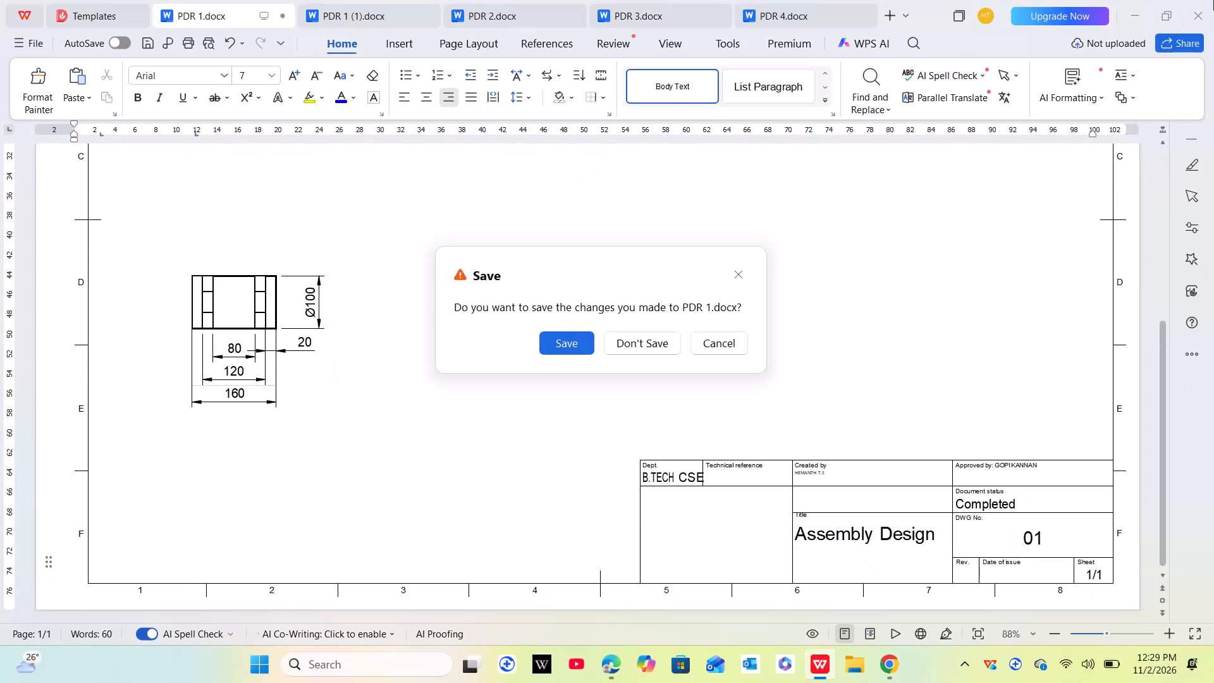
Close WPS Office with its open PDR documents, discarding the unsaved changes to PDR 1.docx.
{"action": "left_click_drag", "start_coordinate": [1213, 0], "coordinate": [790, 20]}
{"action": "left_click_drag", "start_coordinate": [790, 20], "coordinate": [539, 35]}
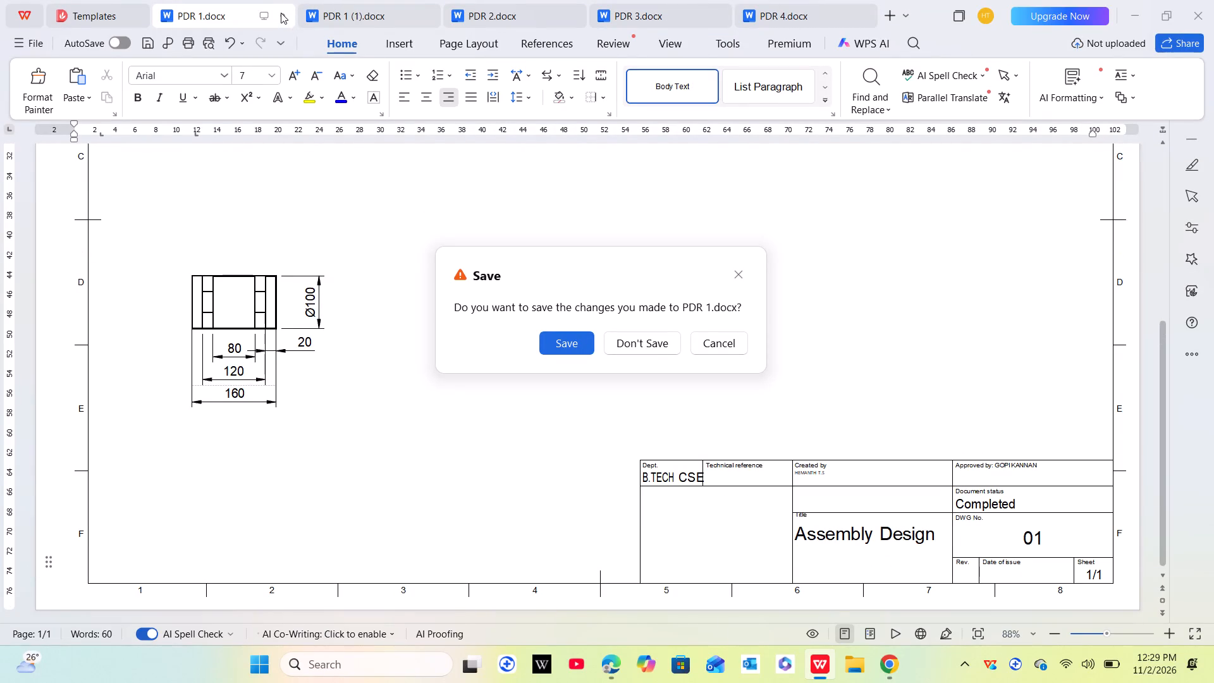
{"action": "left_click", "coordinate": [281, 13]}
{"action": "left_click", "coordinate": [641, 337]}
Close the iLovePDF browser window and the remaining Edge and Chrome windows.
{"action": "left_click", "coordinate": [1184, 16]}
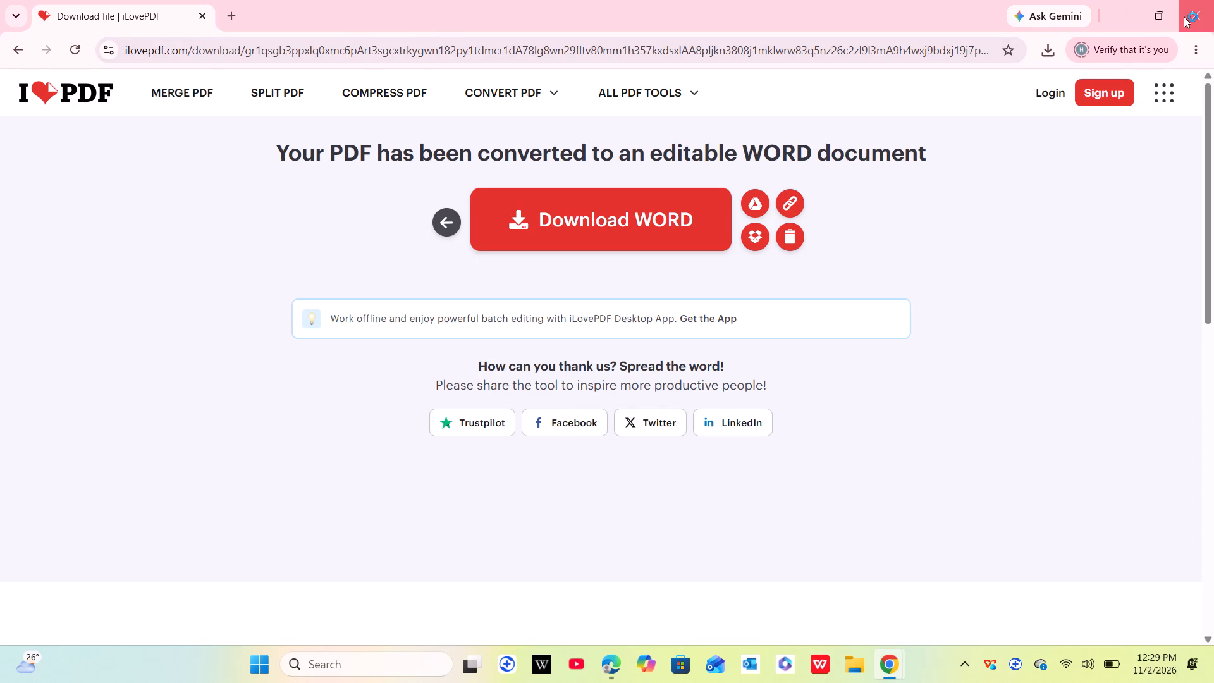
{"action": "scroll", "coordinate": [817, 273], "scroll_direction": "down", "scroll_amount": 12}
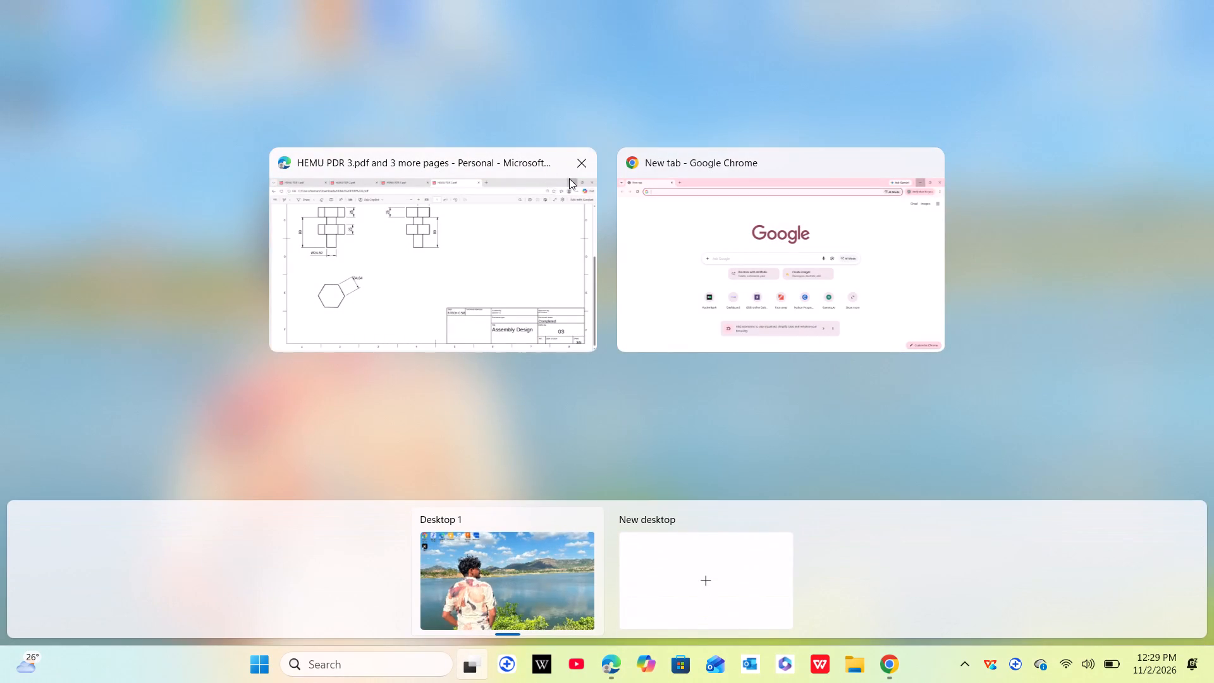
{"action": "left_click", "coordinate": [580, 163]}
{"action": "left_click", "coordinate": [761, 167]}
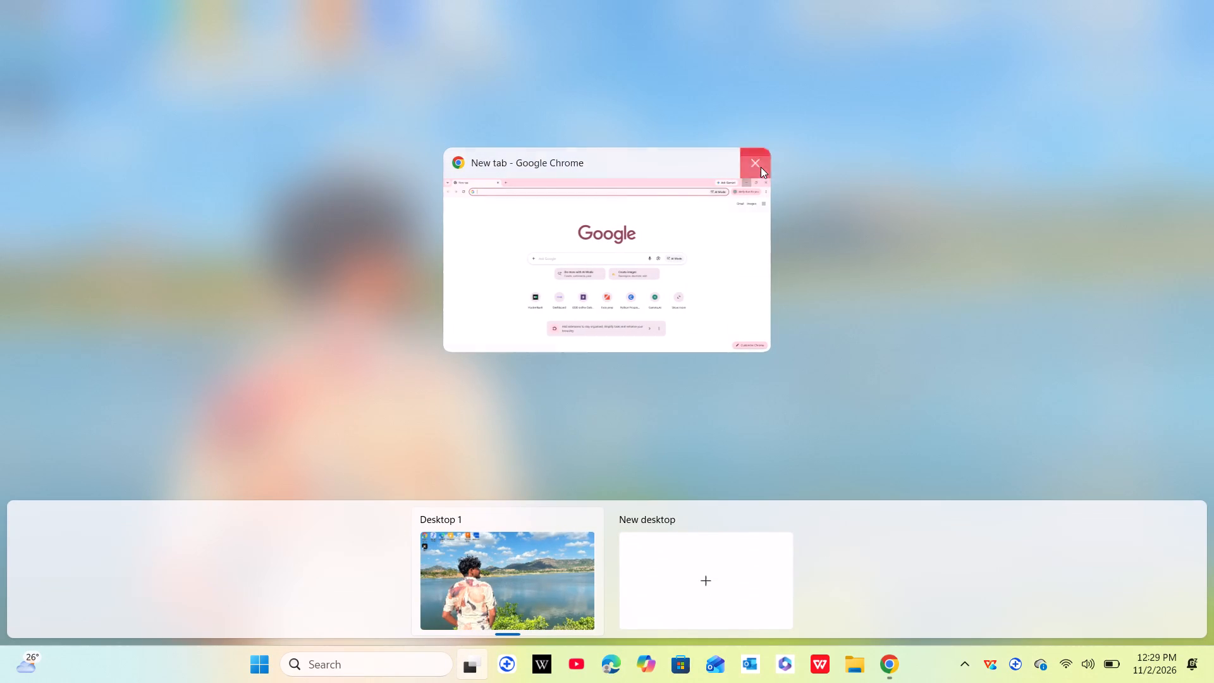
Shut down the computer.
{"action": "left_click", "coordinate": [290, 660]}
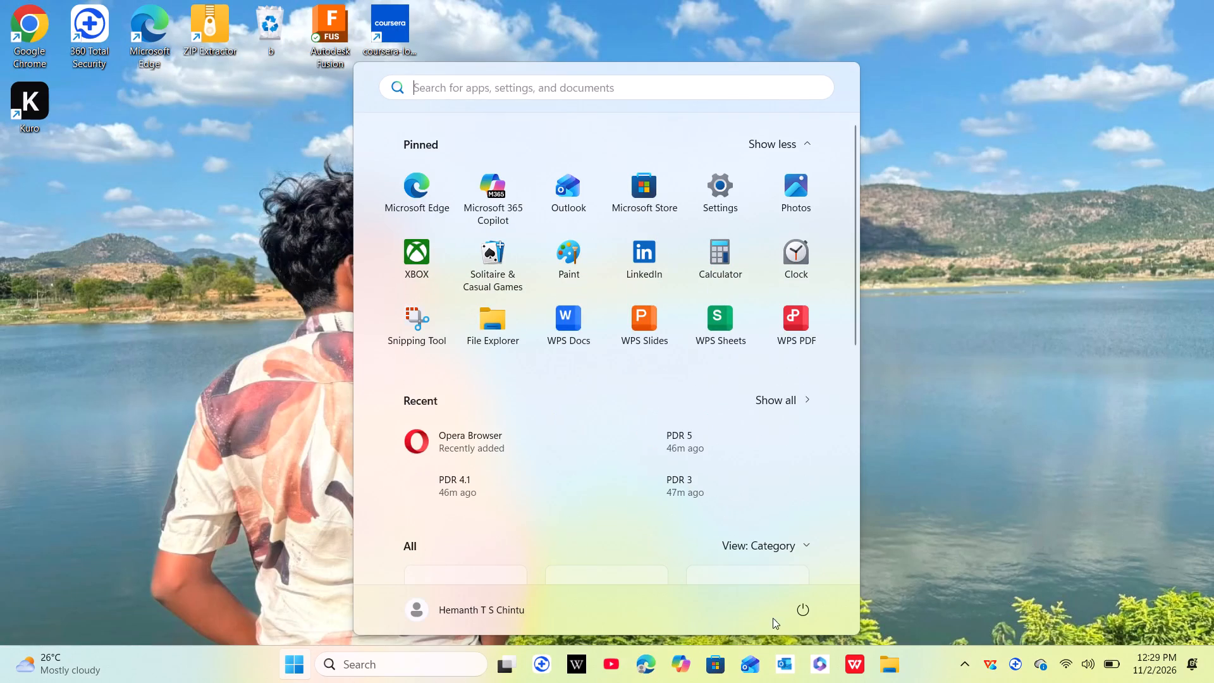
{"action": "left_click", "coordinate": [798, 610]}
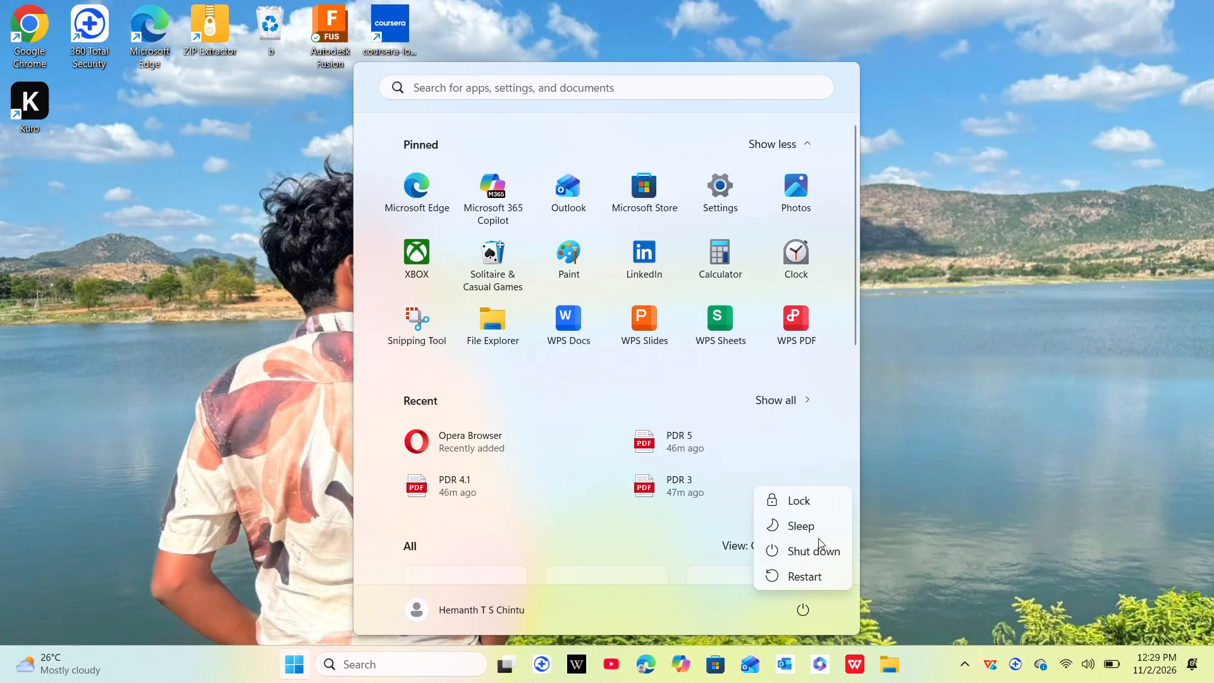
{"action": "left_click", "coordinate": [819, 547]}
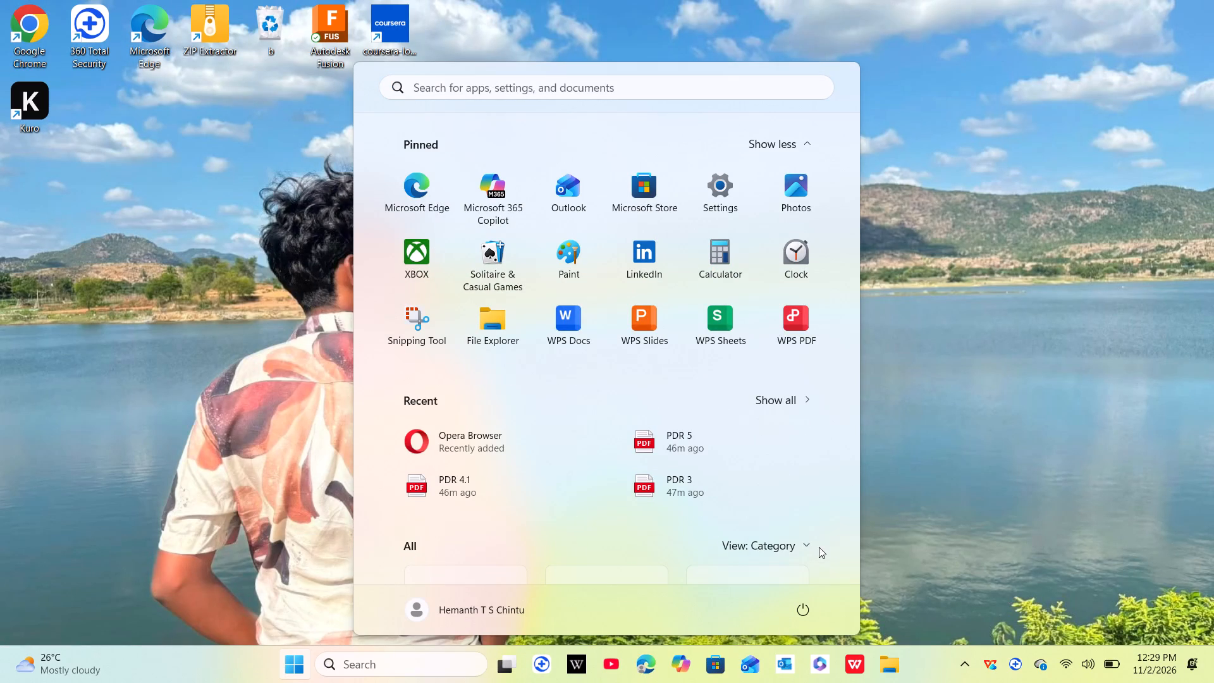